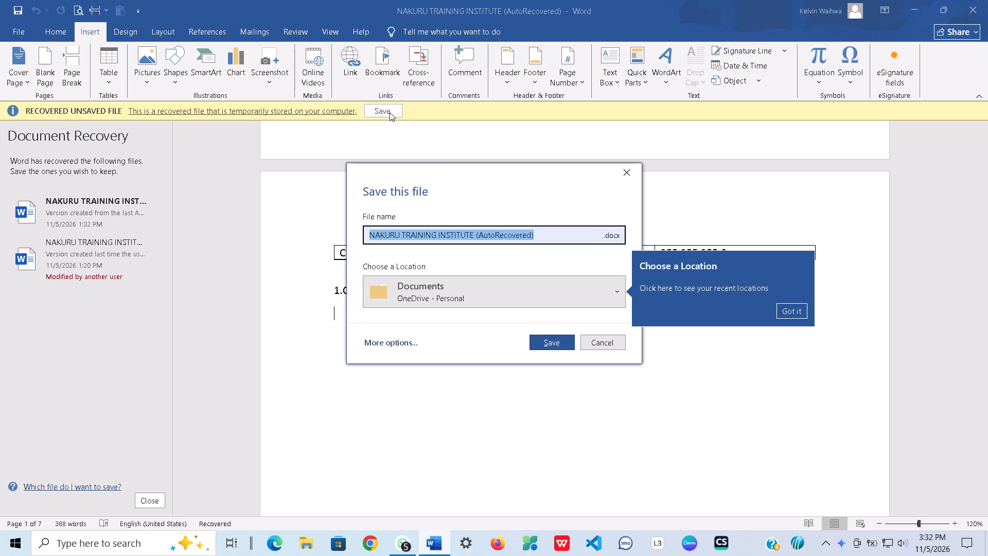
Save the recovered document as "NAKURU TRAINING INSTITUTE (AutoRecovered)" in the personal OneDrive Documents folder.
left_click(554, 343)
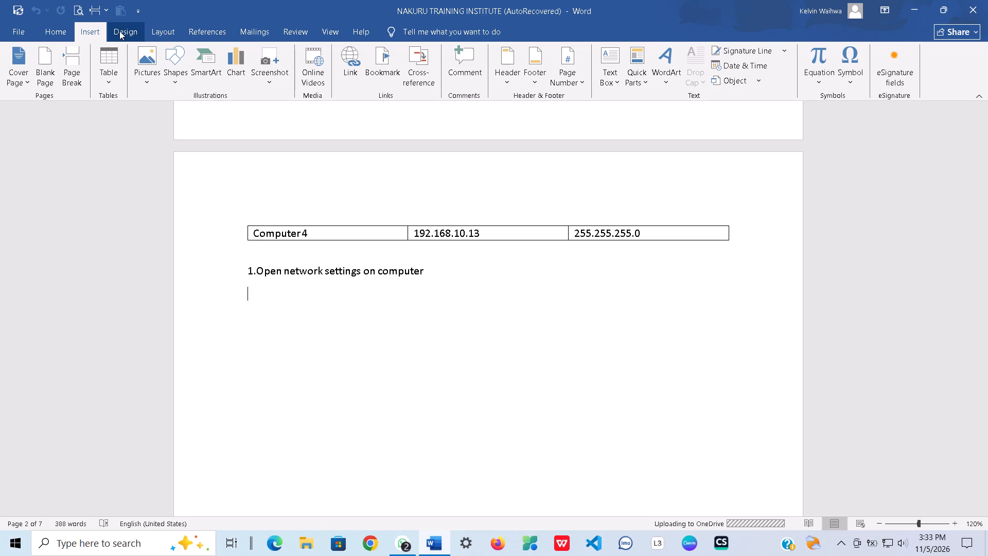
Insert picture 1 from the Pictures folder below the "1.Open network settings on computer" line.
left_click(147, 68)
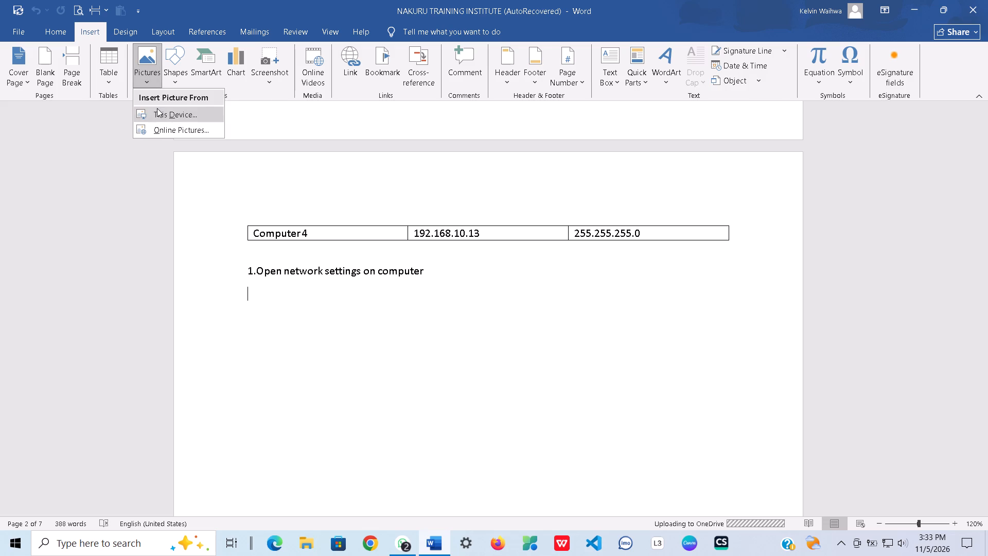
left_click(157, 108)
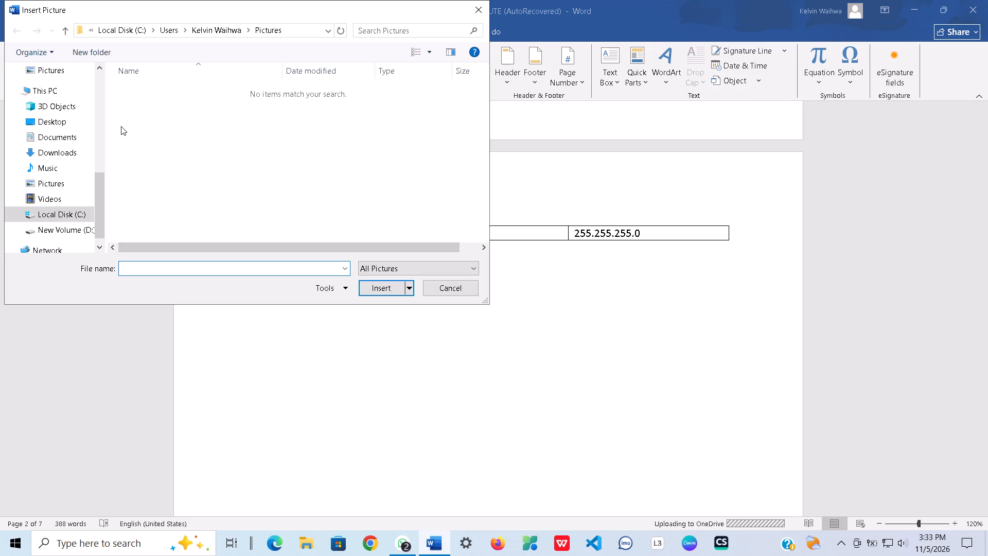
double_click(64, 138)
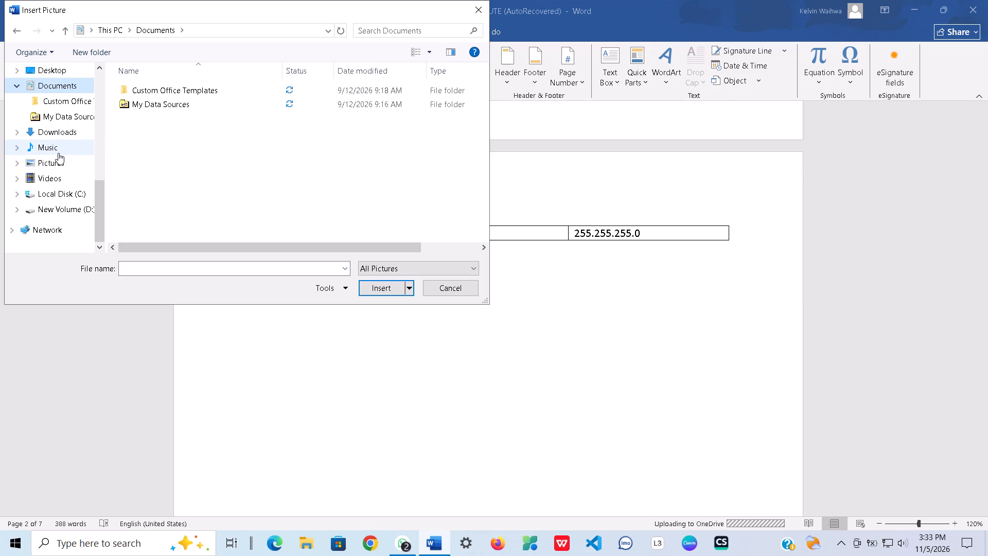
double_click(58, 155)
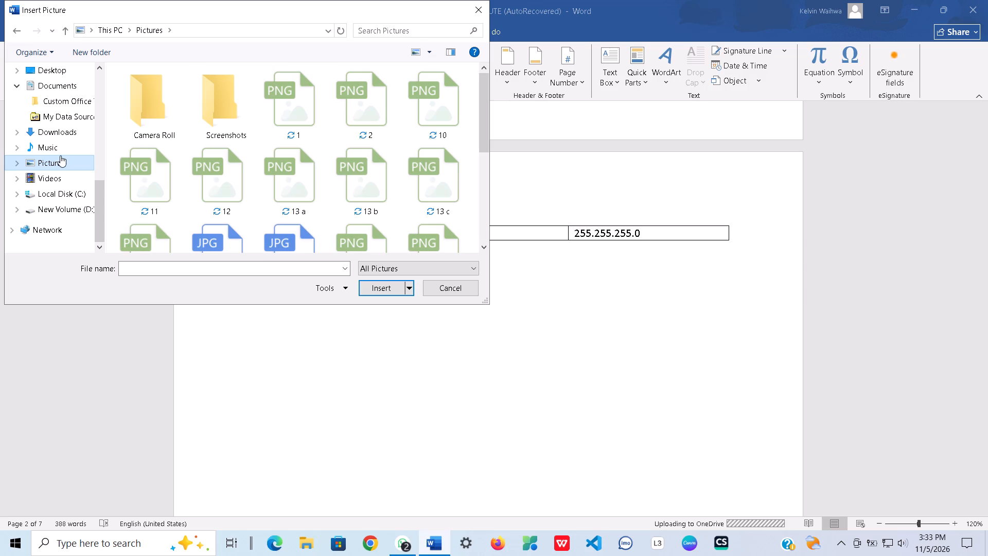
left_click(278, 103)
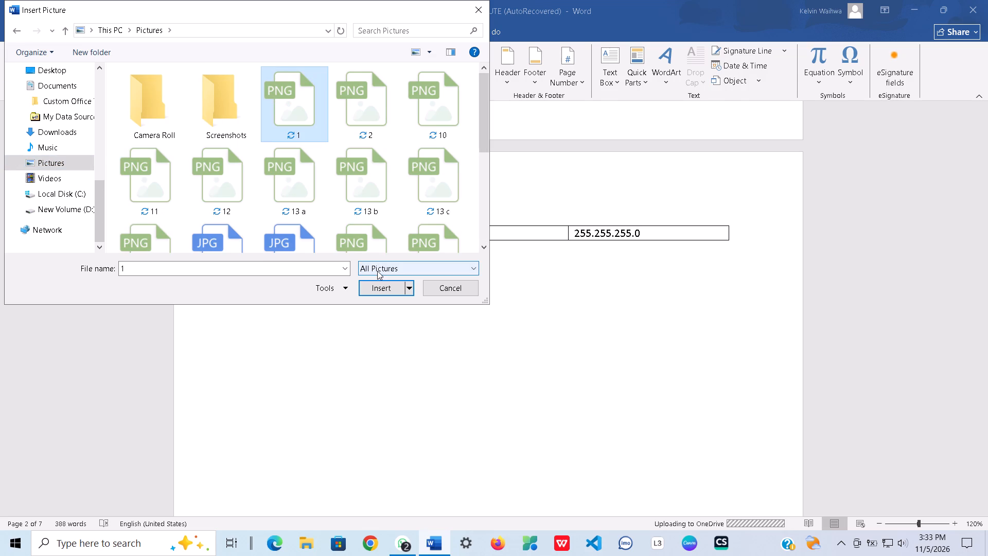
left_click(376, 288)
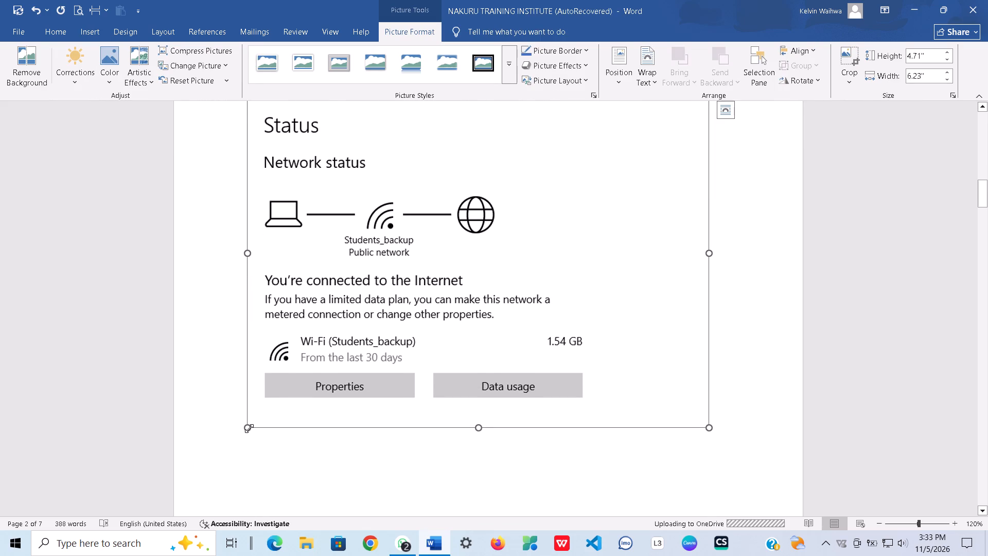
Shrink the inserted network status picture proportionally to about 3.07" high by 4.07" wide, then deselect it.
left_click_drag(249, 428, 266, 398)
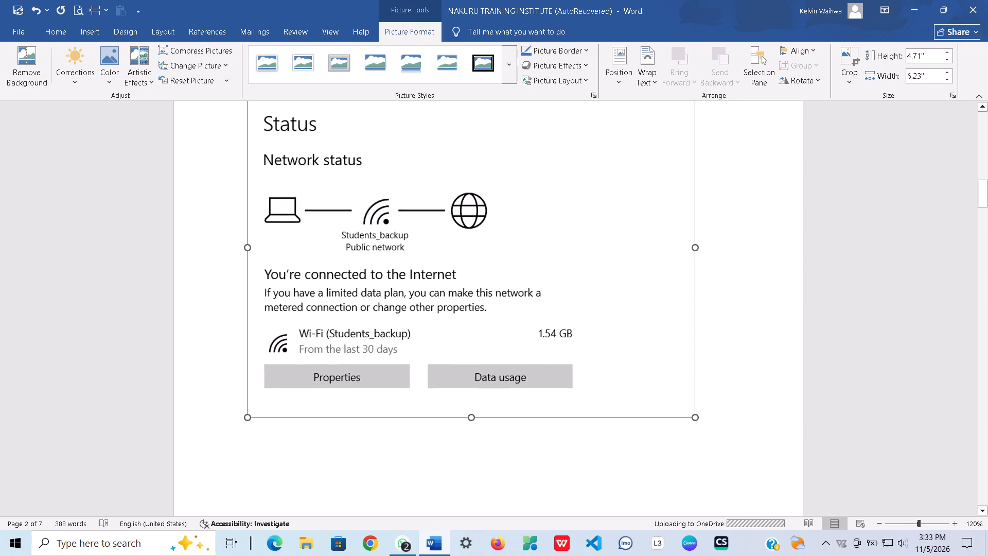
left_click_drag(266, 398, 324, 179)
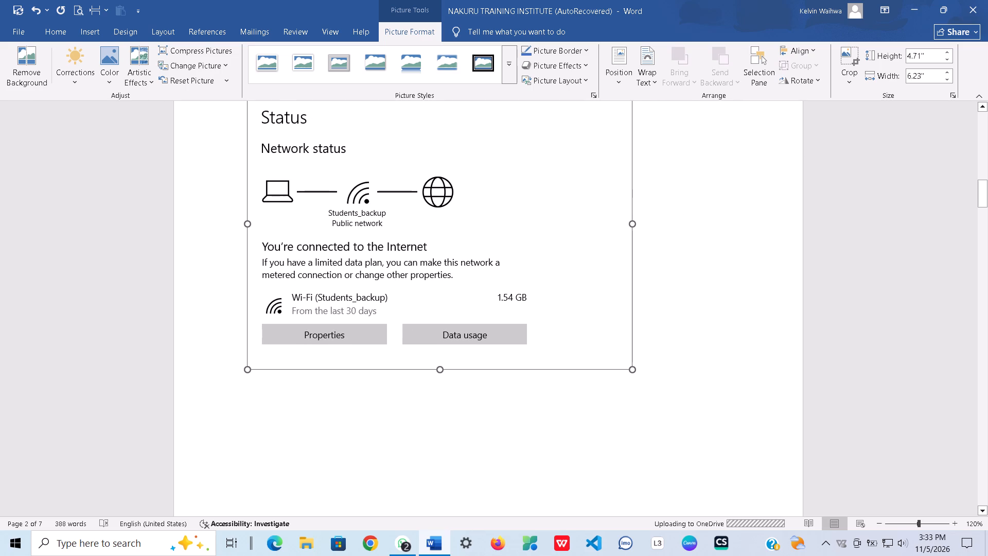
left_click_drag(324, 179, 331, 152)
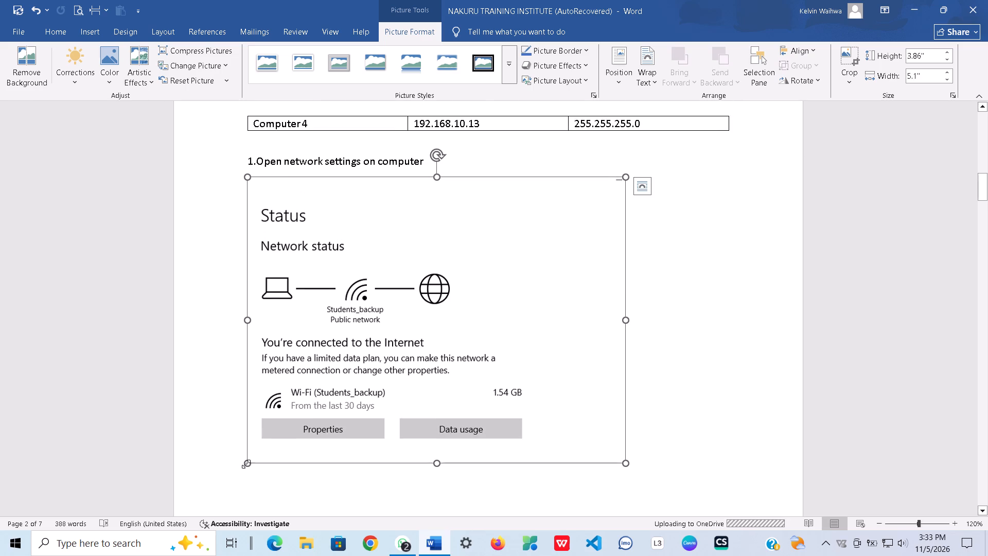
left_click_drag(246, 463, 287, 388)
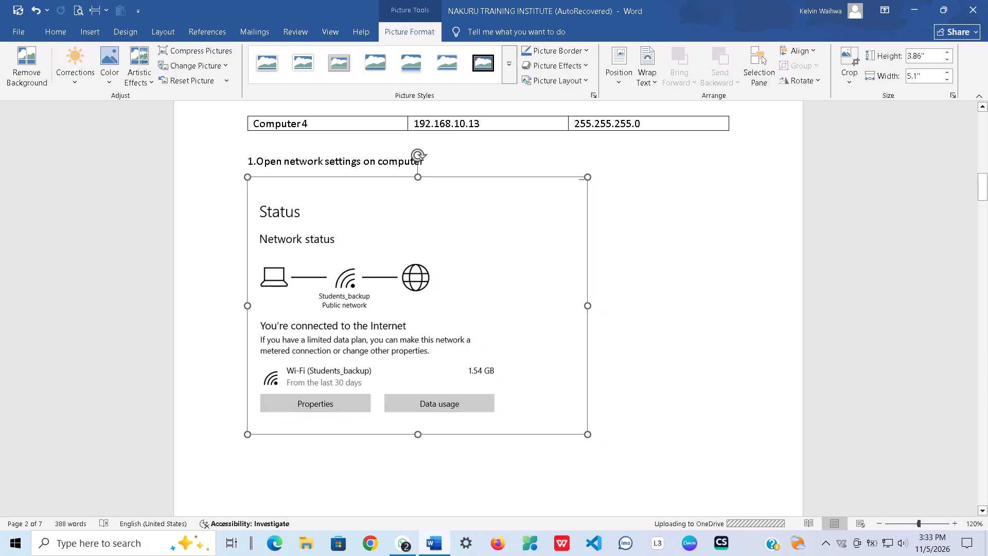
left_click_drag(287, 388, 293, 362)
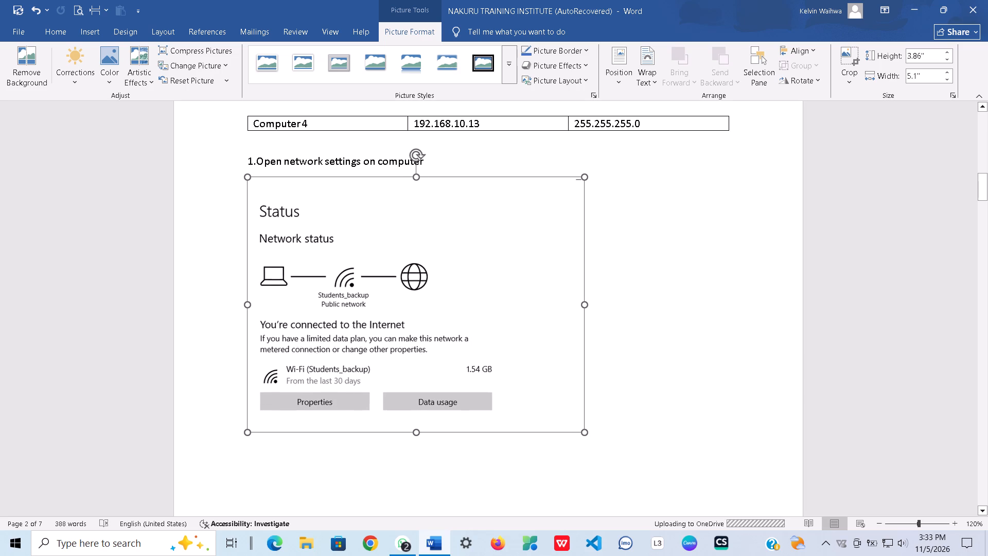
left_click_drag(293, 362, 324, 275)
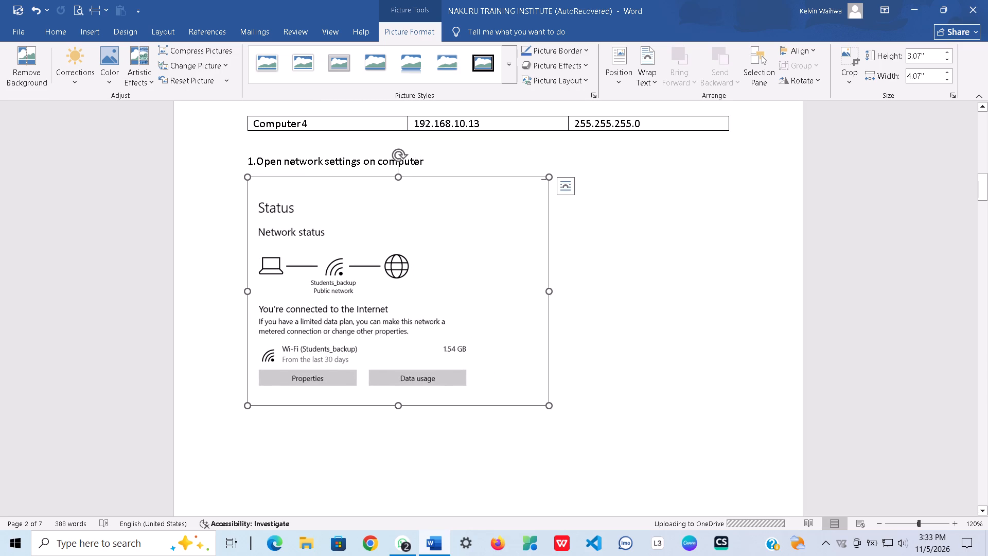
left_click(649, 230)
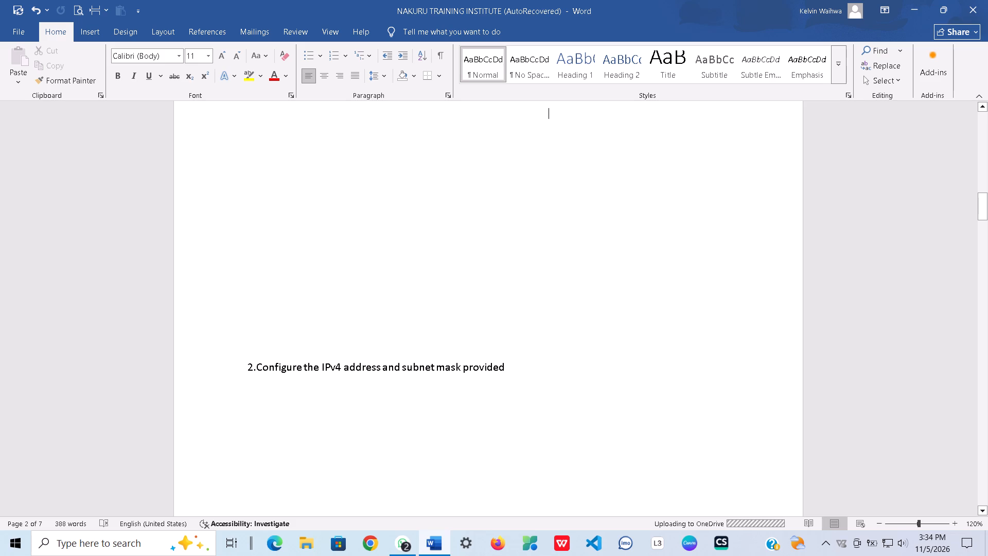
Delete the surplus blank lines above "2.Configure the IPv4 address and subnet mask provided".
left_click(240, 367)
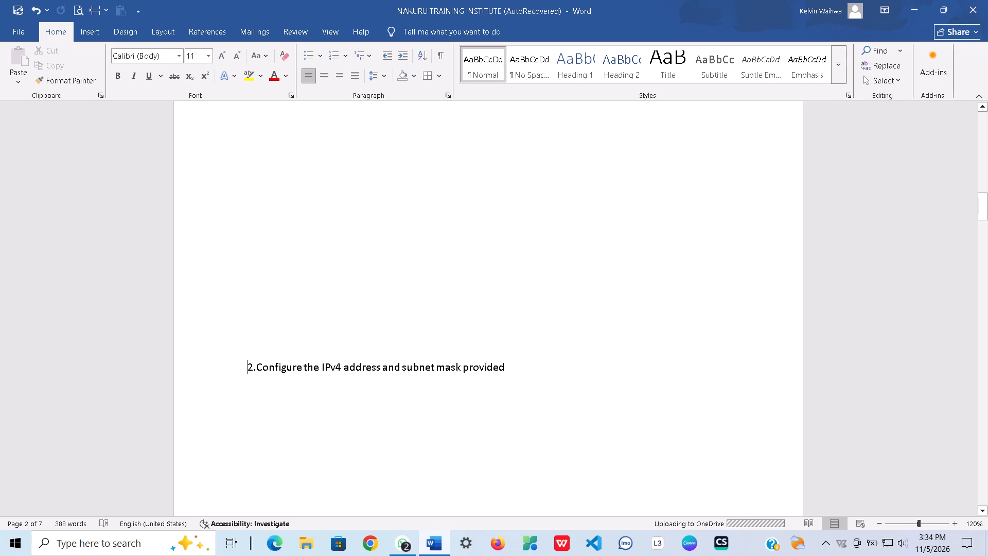
key("BackSpace")
key("BackSpace")
key("BackSpace")
key("BackSpace")
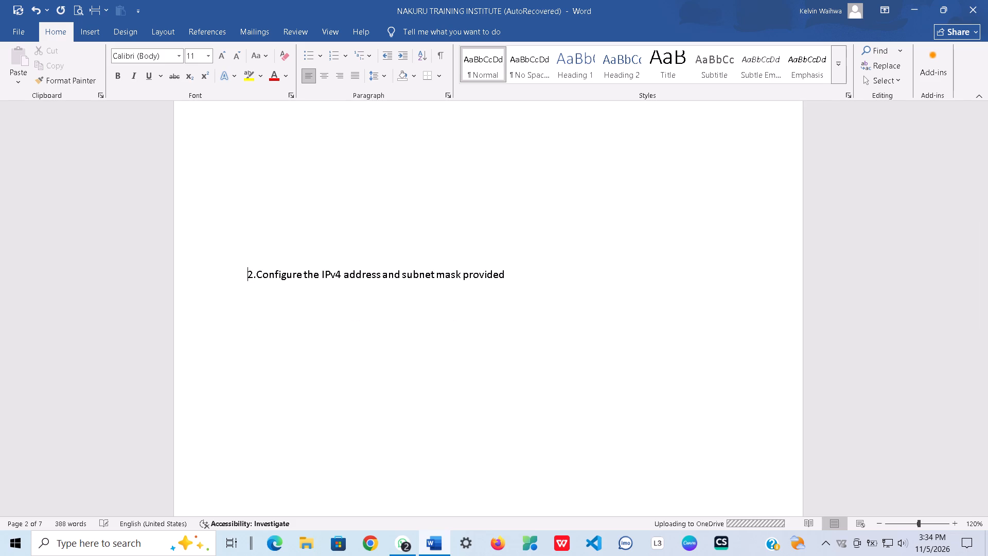
key("BackSpace")
key("BackSpace")
key("BackSpace")
key("BackSpace")
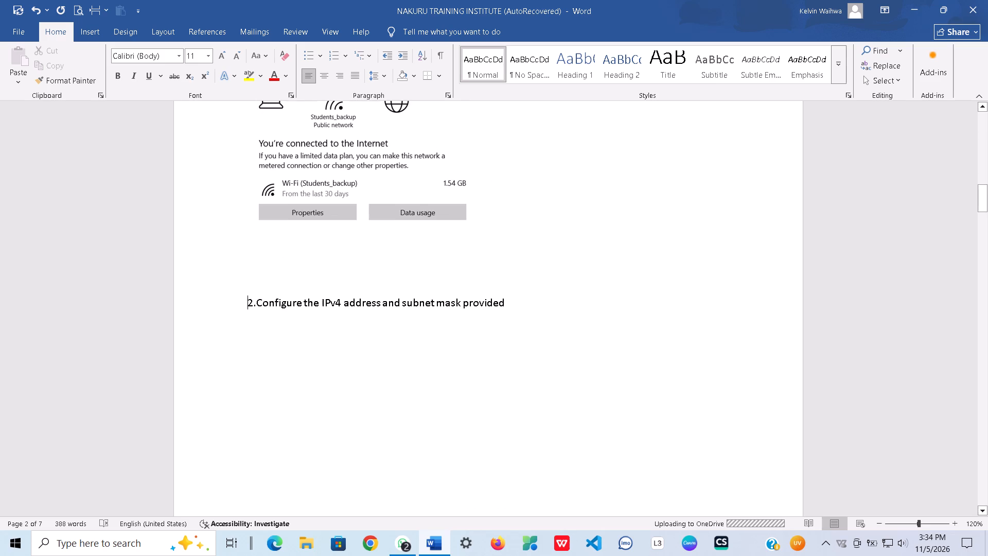
Insert picture 2 from the device's Pictures folder on a new line beneath "2.Configure the IPv4 address and subnet mask provided".
left_click(516, 299)
key("Return")
key("Return")
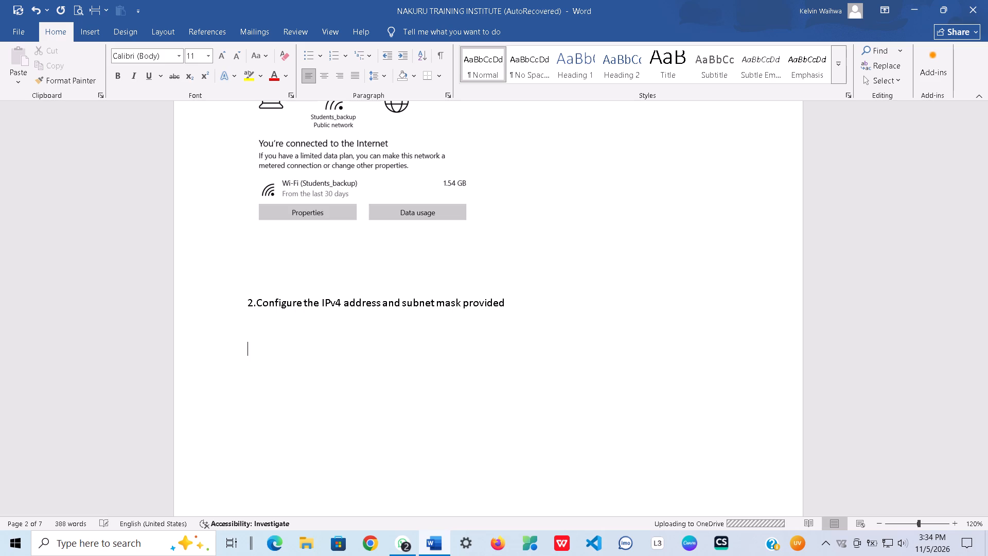
key("BackSpace")
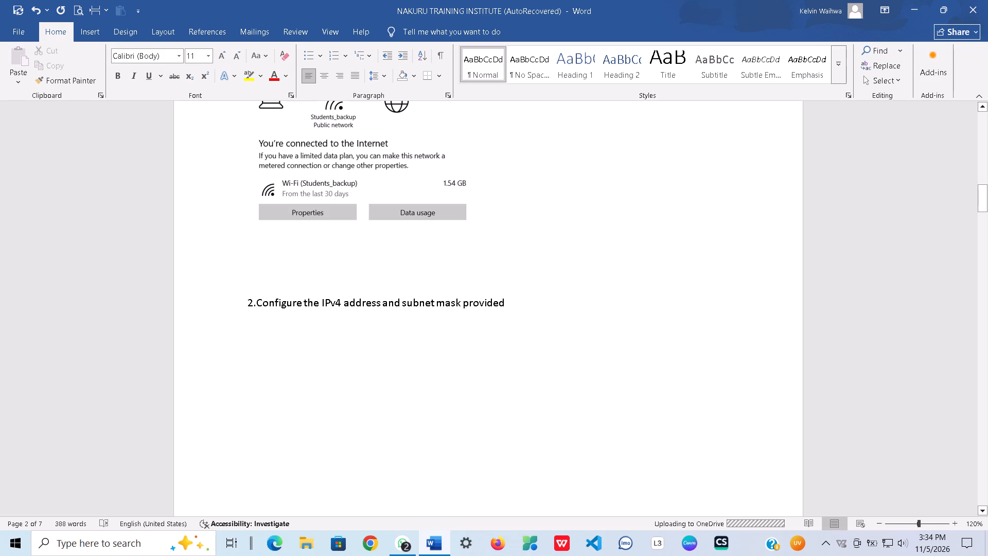
left_click(86, 31)
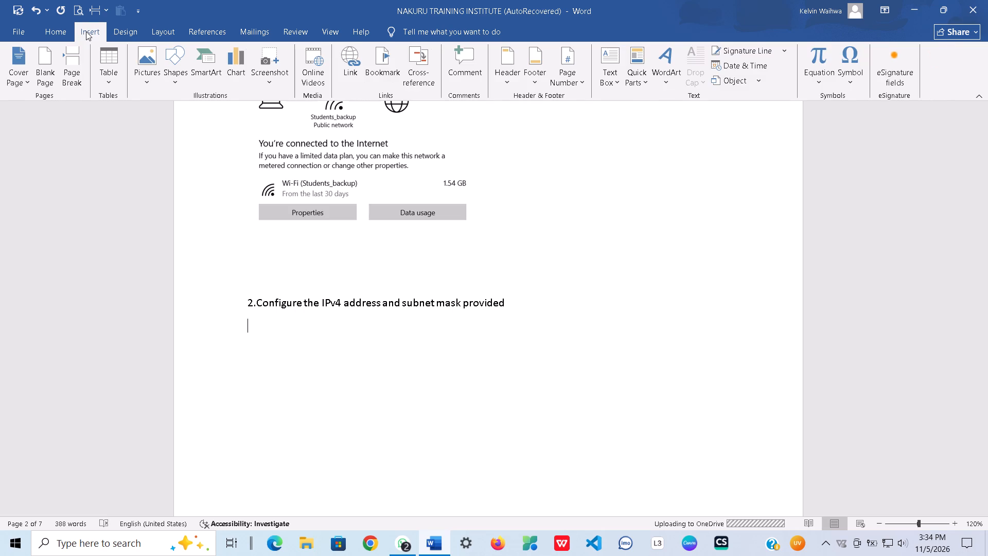
left_click(142, 78)
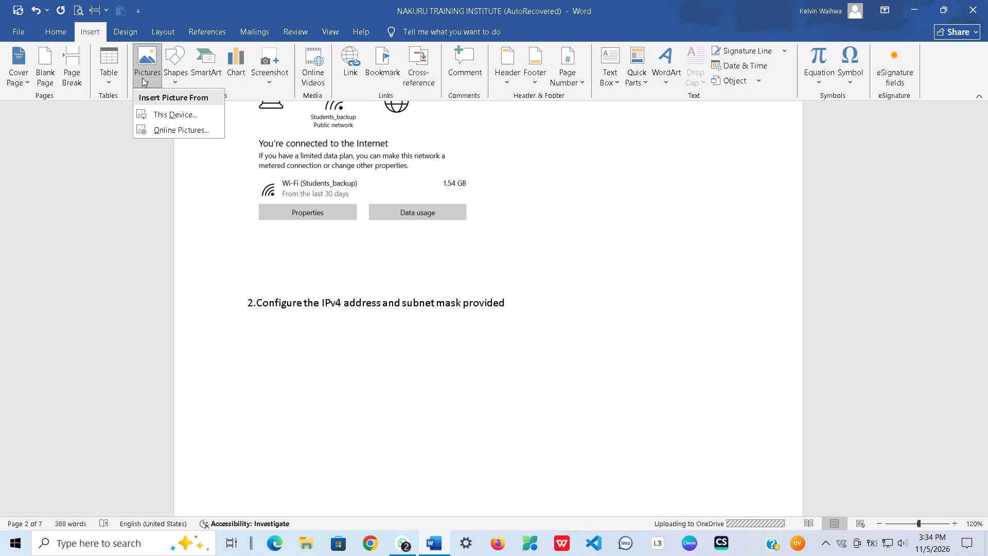
left_click(159, 109)
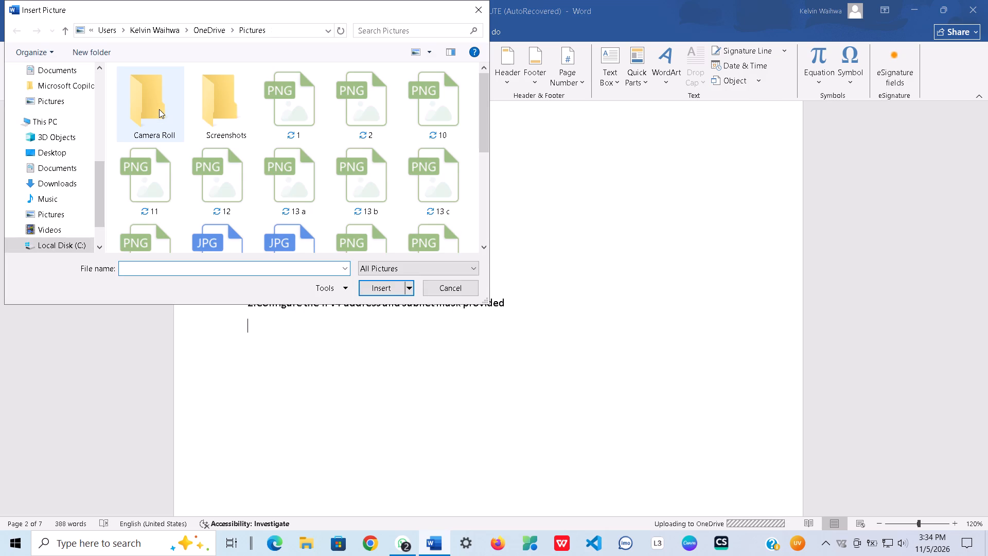
left_click(377, 113)
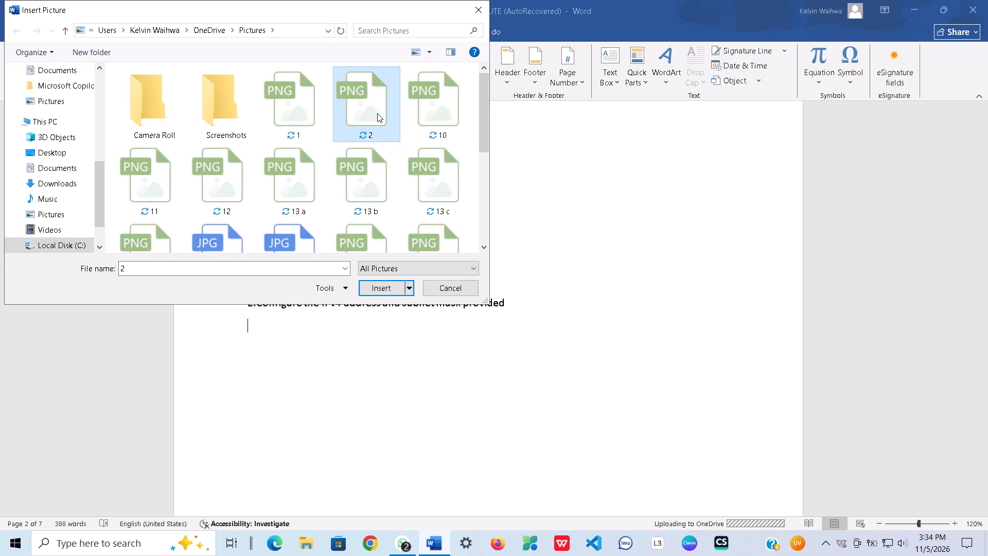
left_click(380, 293)
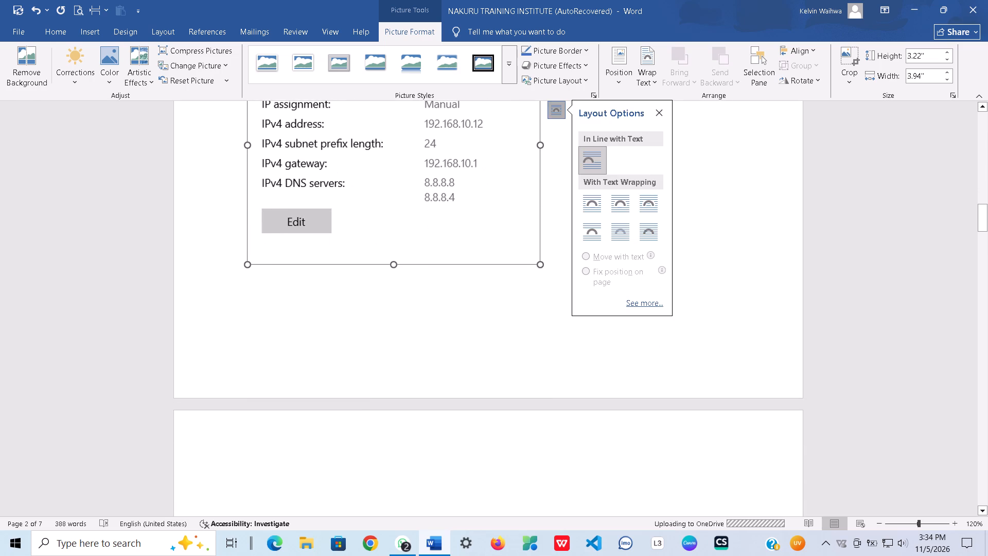
left_click(429, 308)
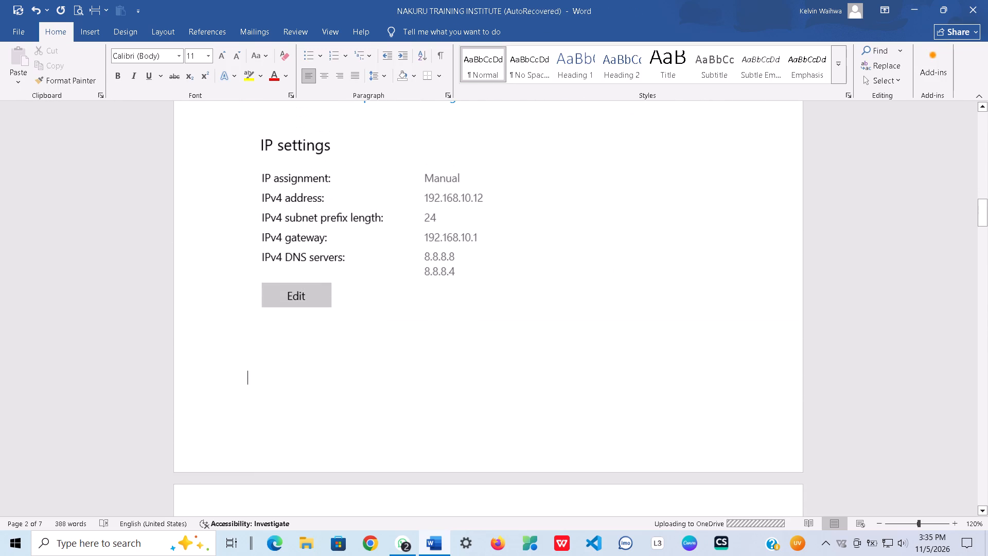
Shrink the inserted IP settings picture proportionally to roughly three quarters of its width.
left_click(374, 253)
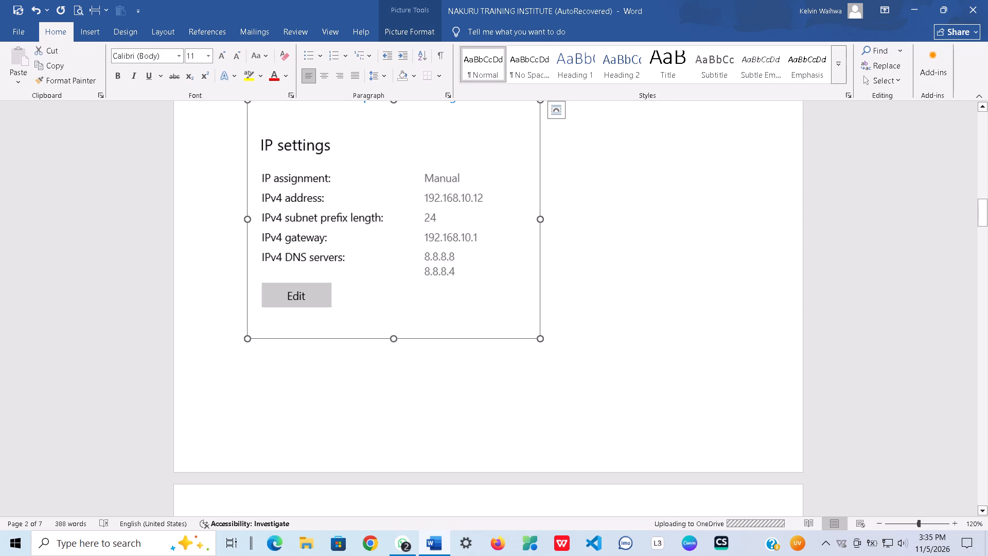
left_click_drag(244, 339, 279, 170)
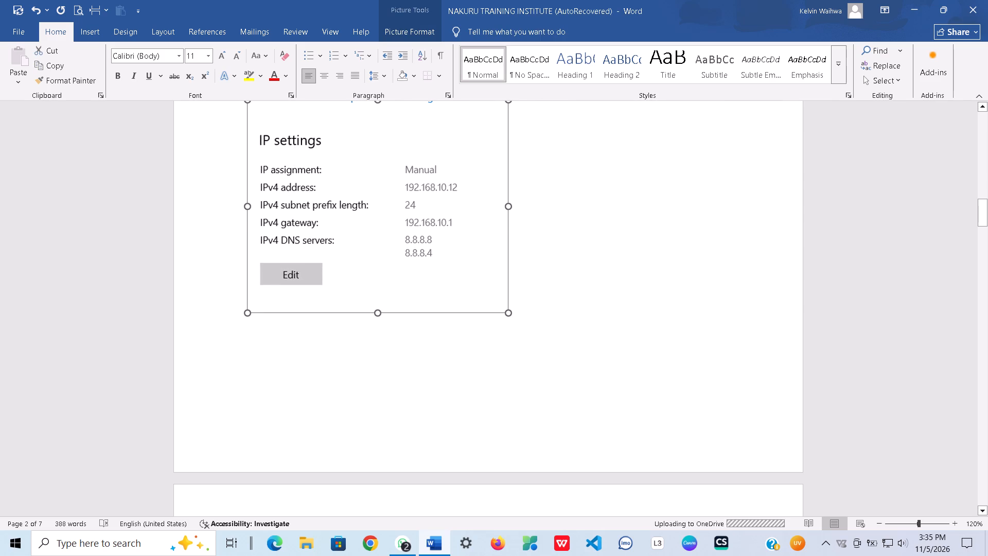
left_click_drag(279, 170, 326, 141)
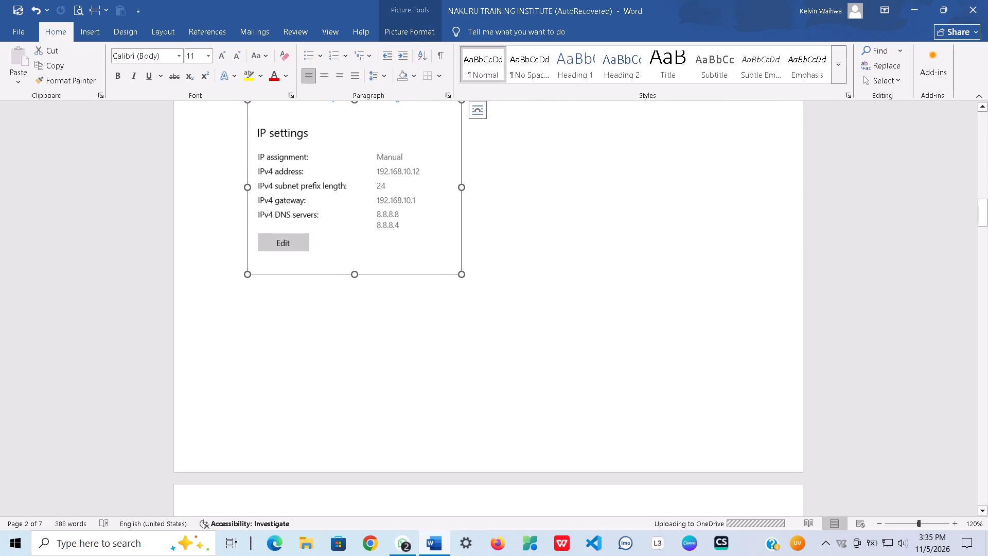
left_click(309, 368)
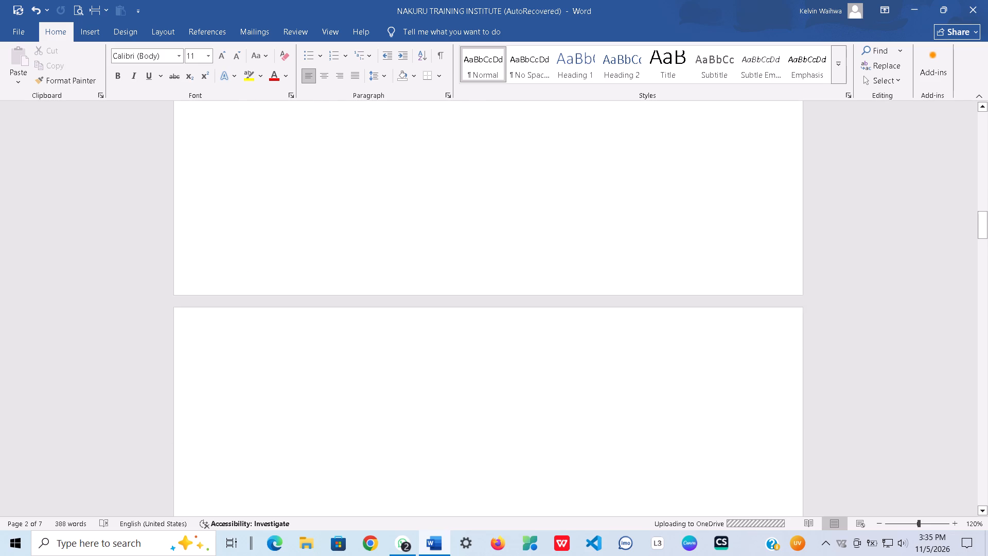
Delete the surplus blank lines above "3.Repeat the configuration for the remaining computers".
left_click(241, 445)
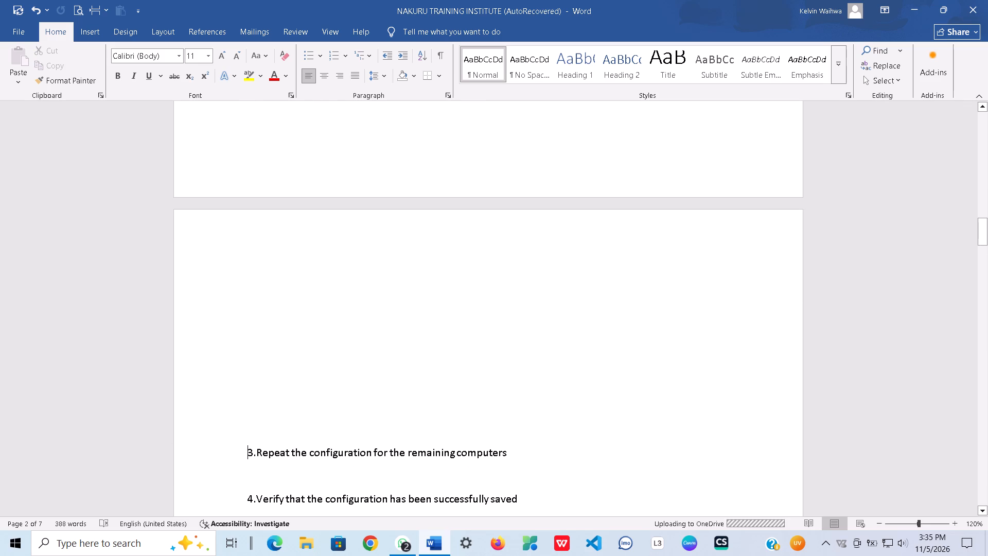
key("BackSpace")
key("BackSpace")
key("BackSpace")
key("BackSpace")
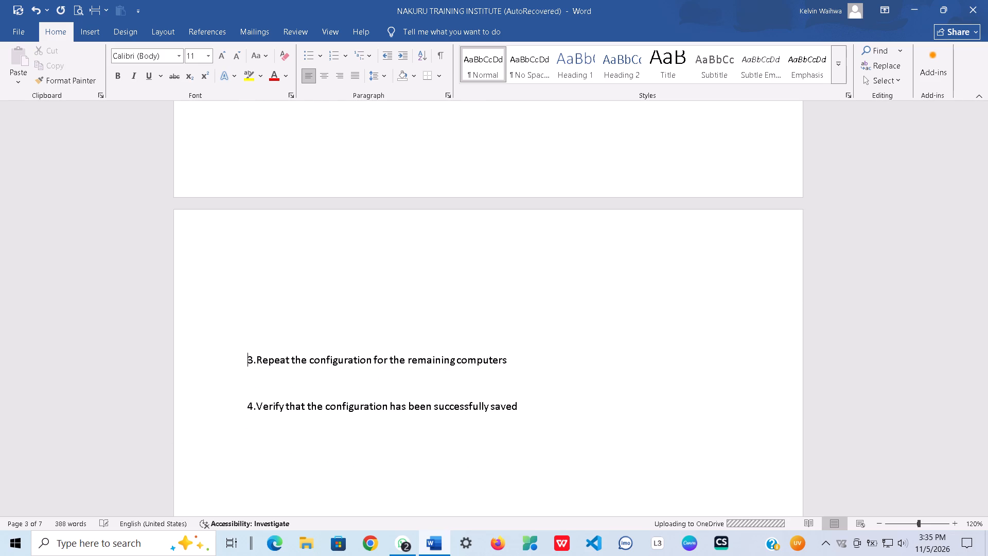
key("BackSpace")
key("BackSpace")
key("BackSpace")
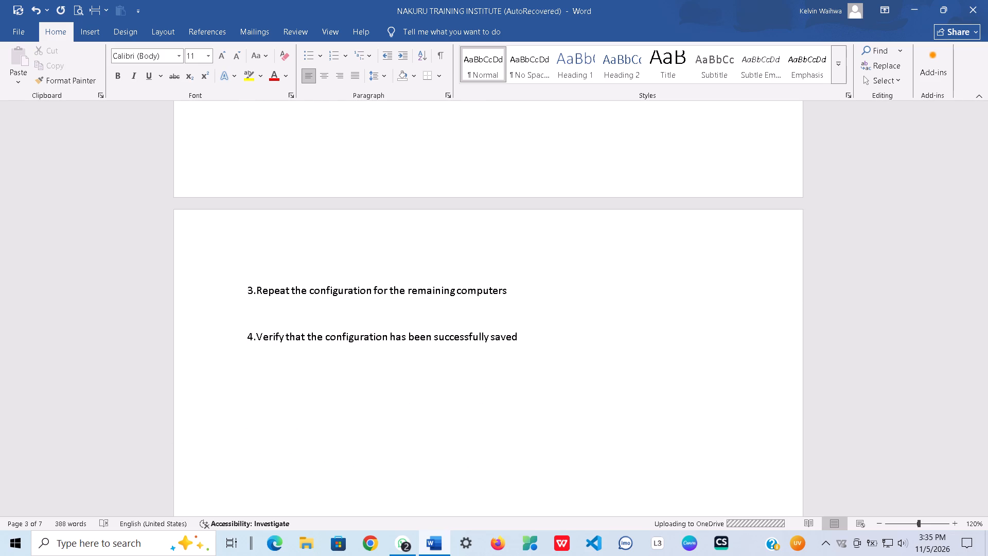
key("BackSpace")
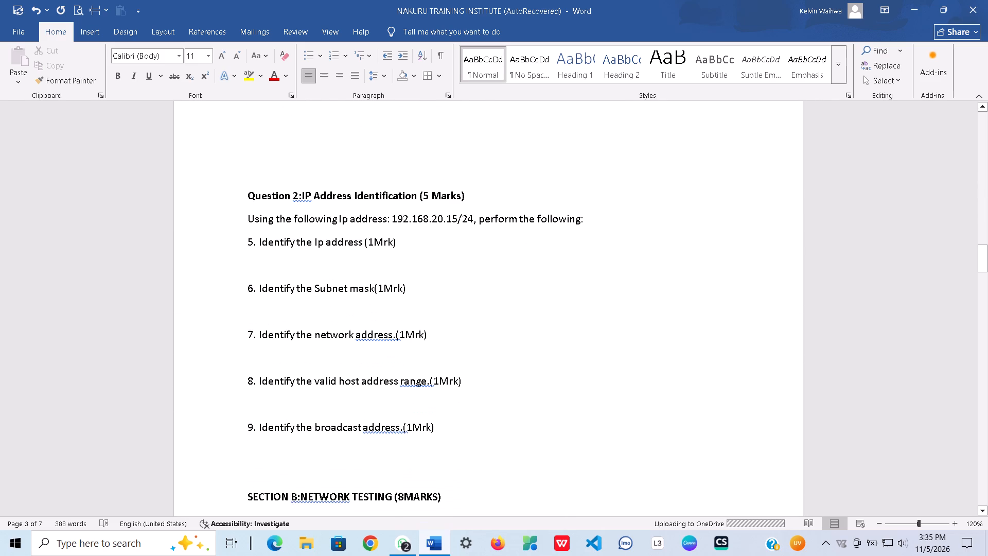
Place the insertion point on the blank answer line beneath "5. Identify the Ip address (1Mrk)" and add a leading space.
left_click(263, 252)
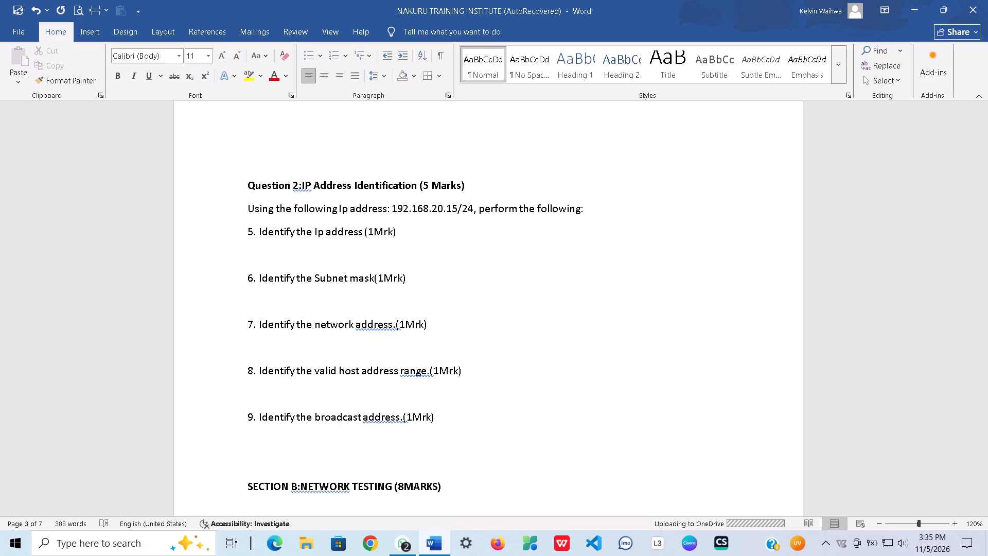
key("space")
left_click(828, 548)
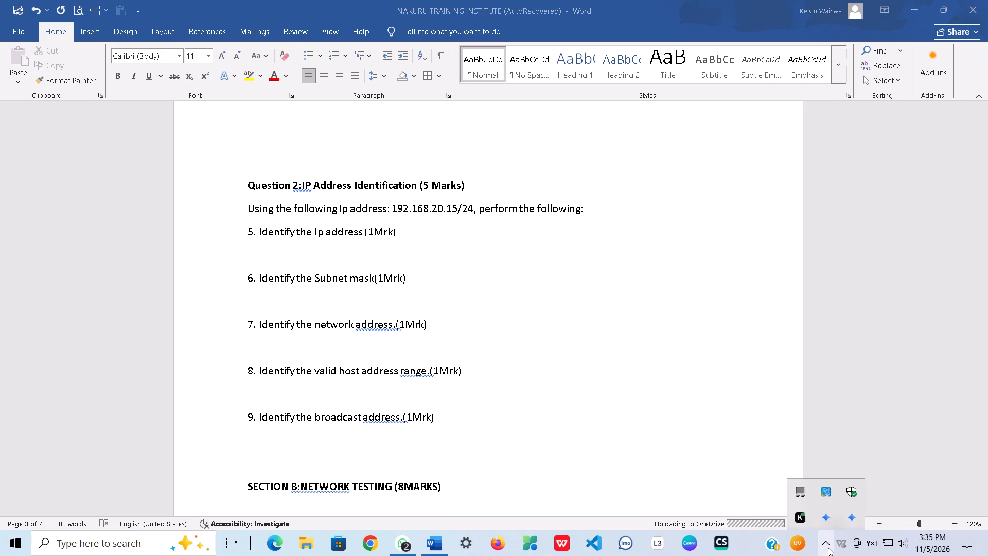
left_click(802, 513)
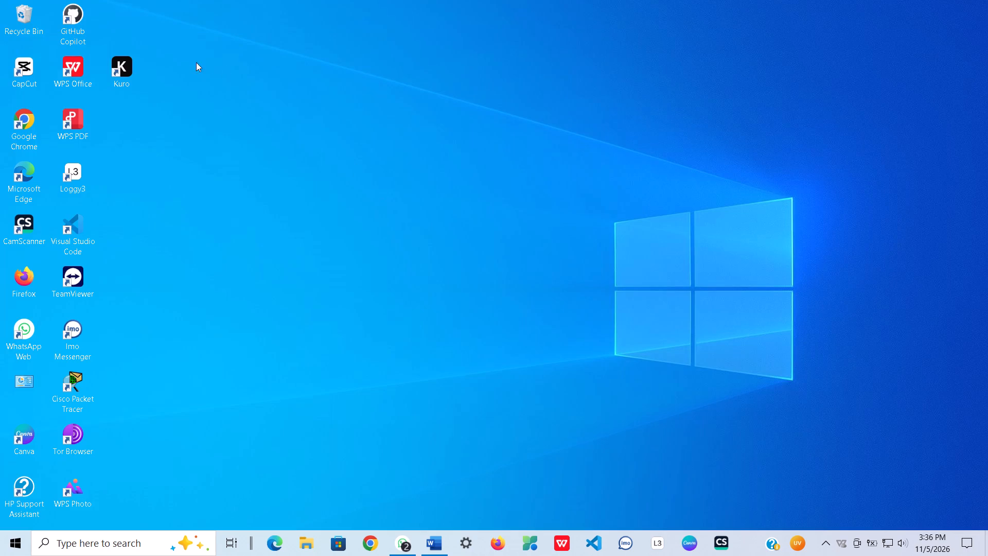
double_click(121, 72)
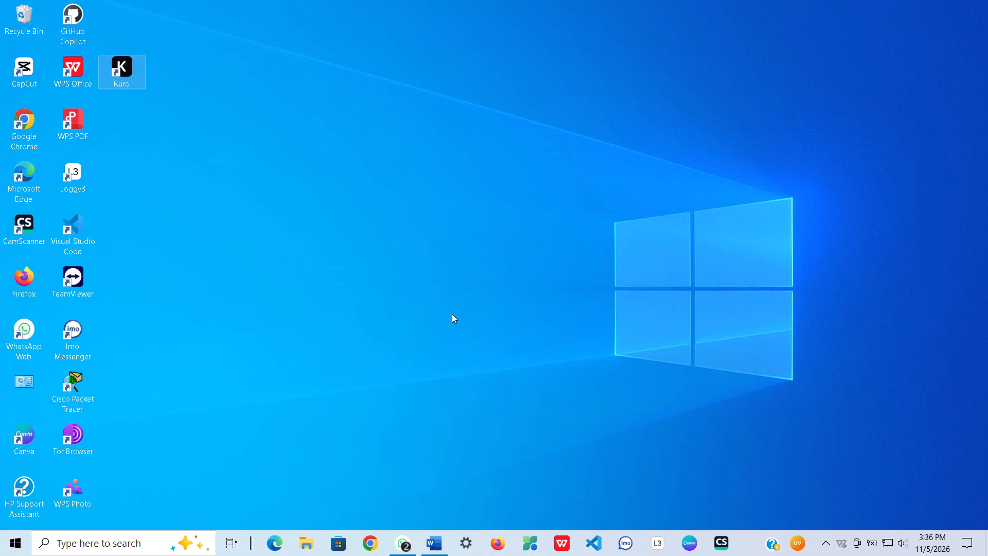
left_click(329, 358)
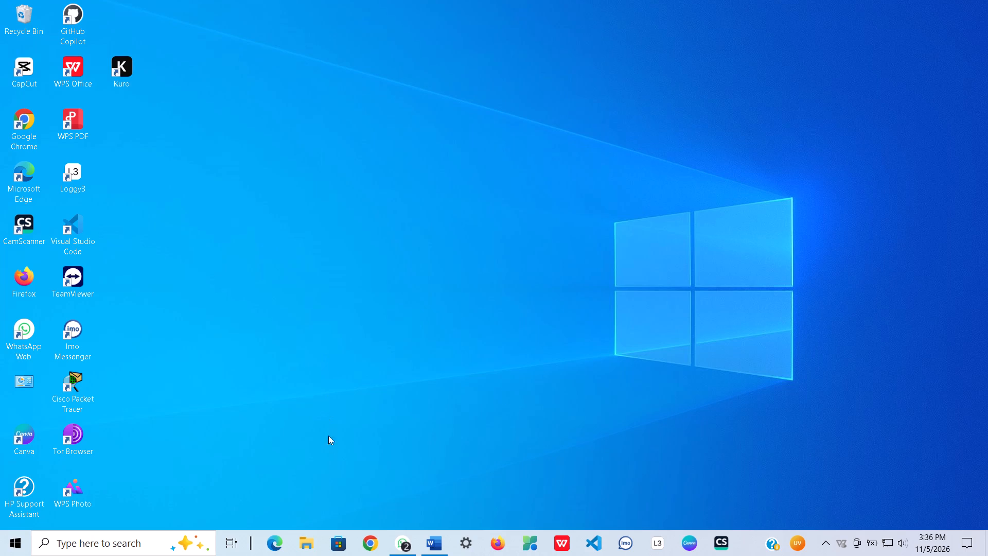
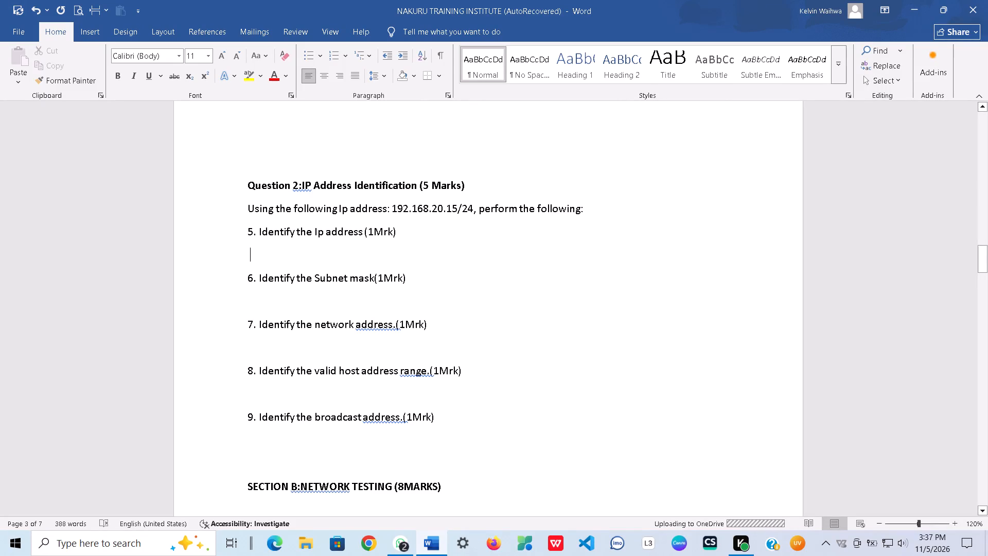
Enter 192.168.20.15 as the answer beneath "5. Identify the Ip address (1Mrk)".
type("192")
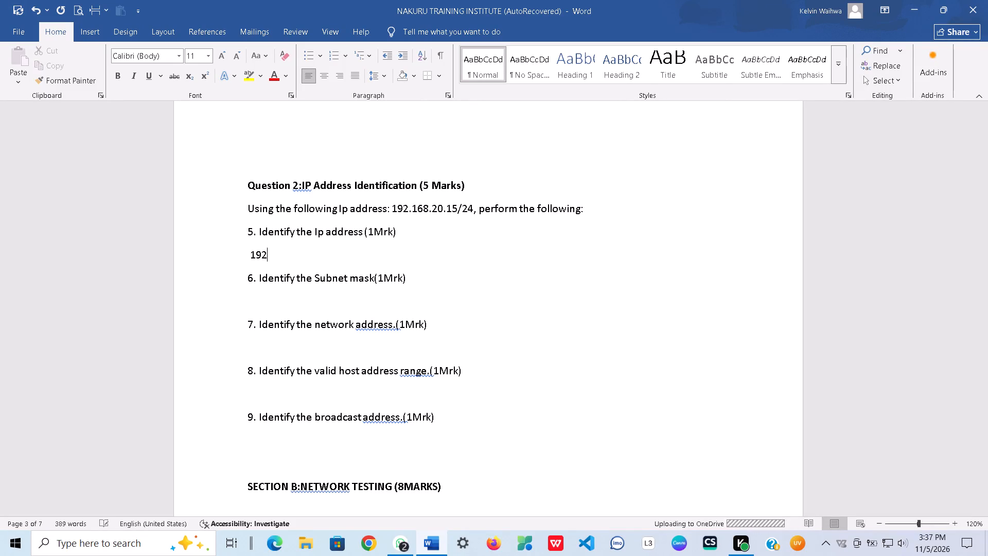
key("period")
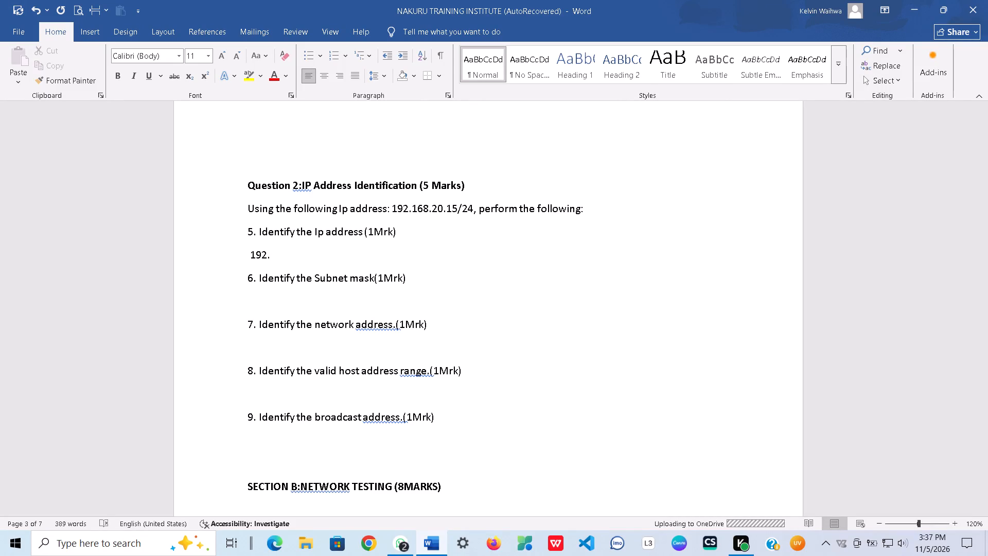
type("168")
key("period")
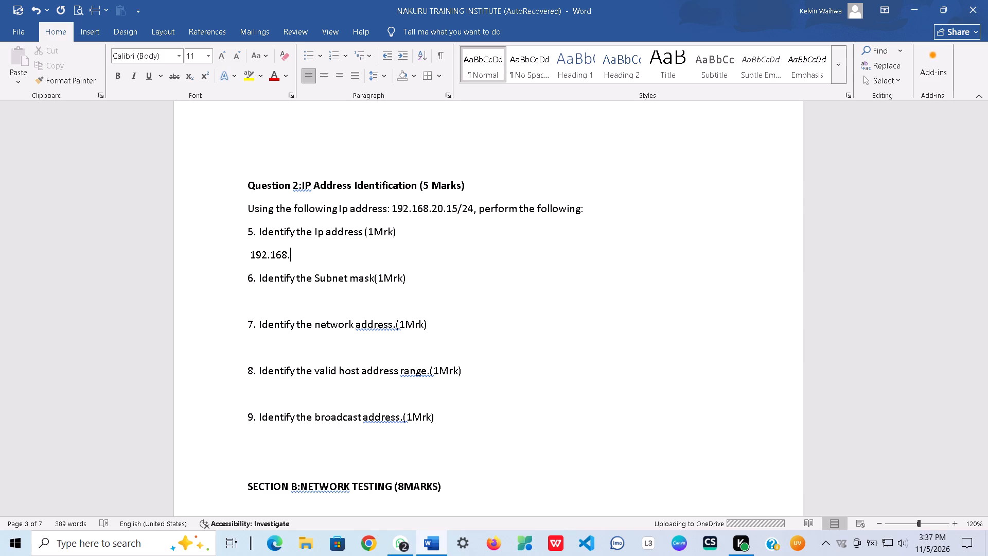
type("10")
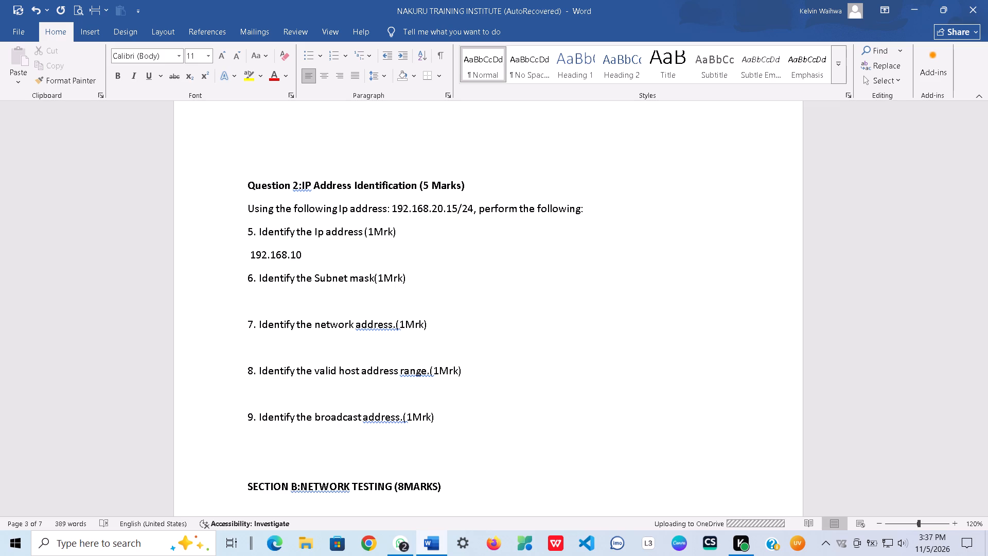
key("BackSpace")
key("BackSpace")
type("20")
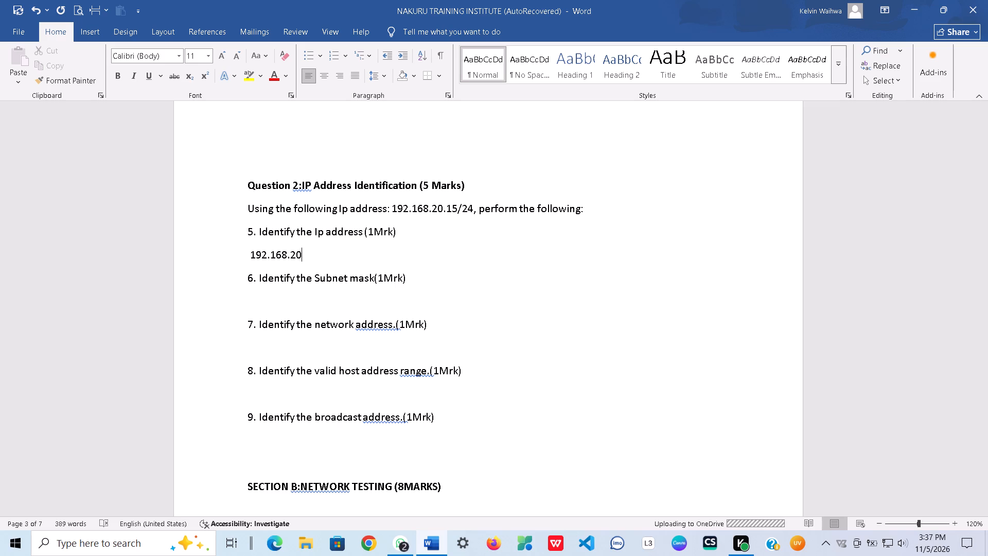
key("period")
key("1")
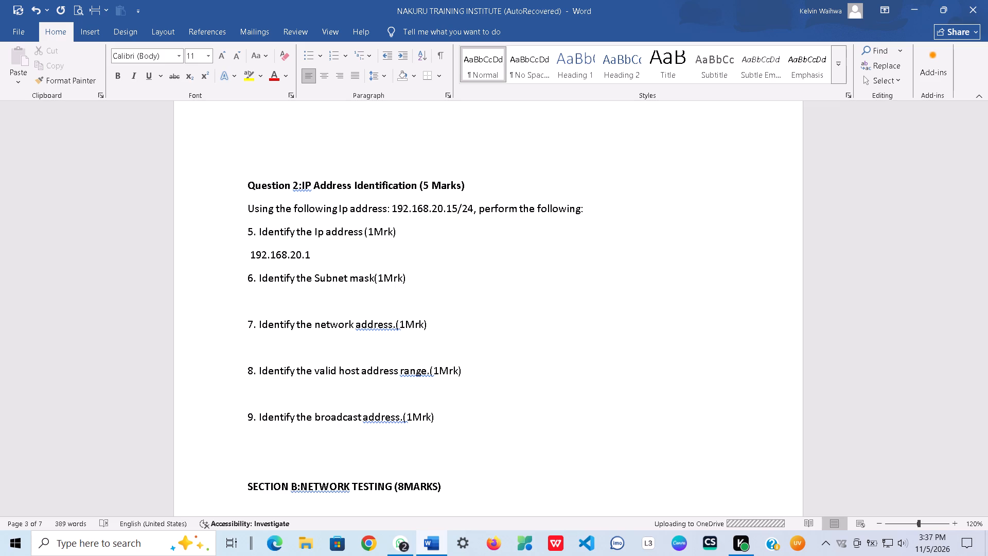
key("5")
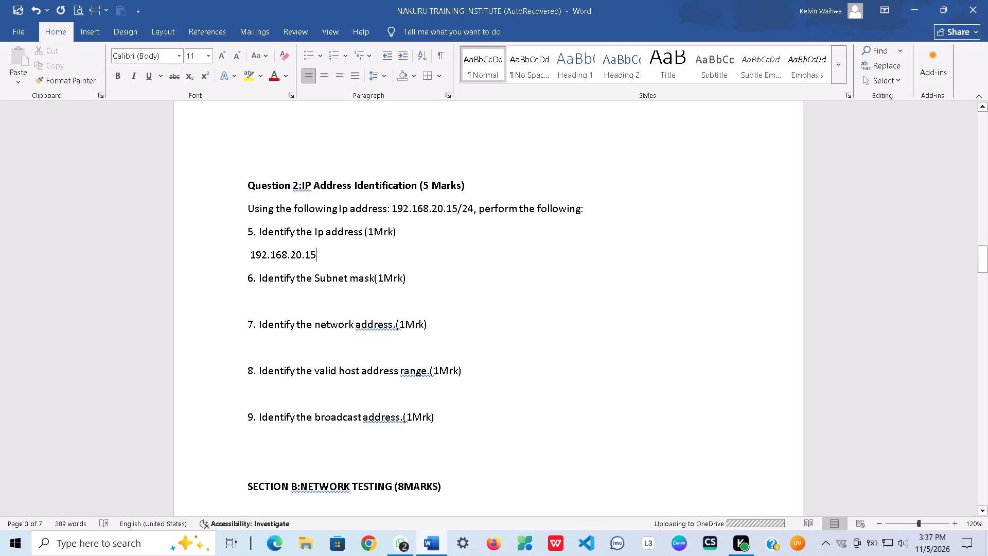
Label the question 5 answer with "i)" in front of the address and indent the line by three spaces.
left_click(280, 302)
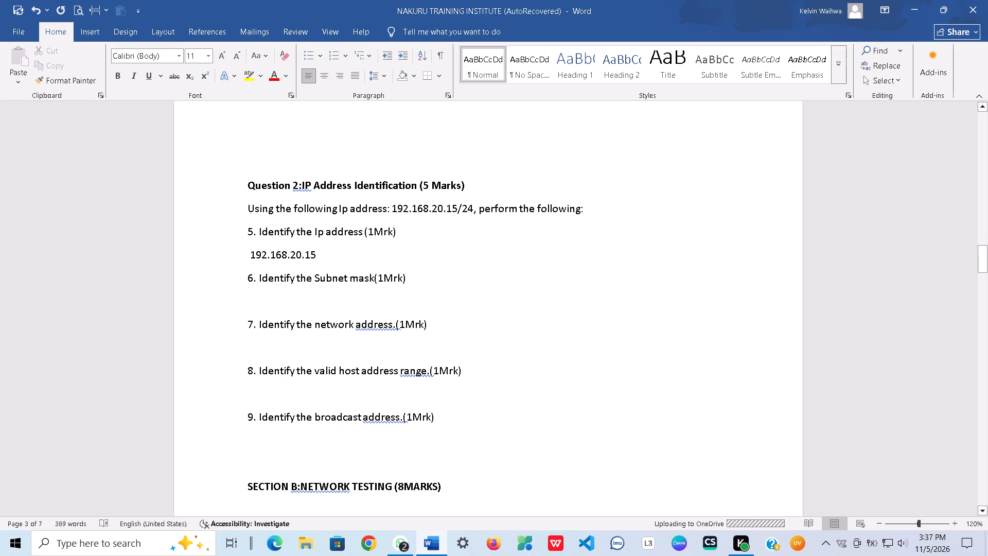
left_click(248, 254)
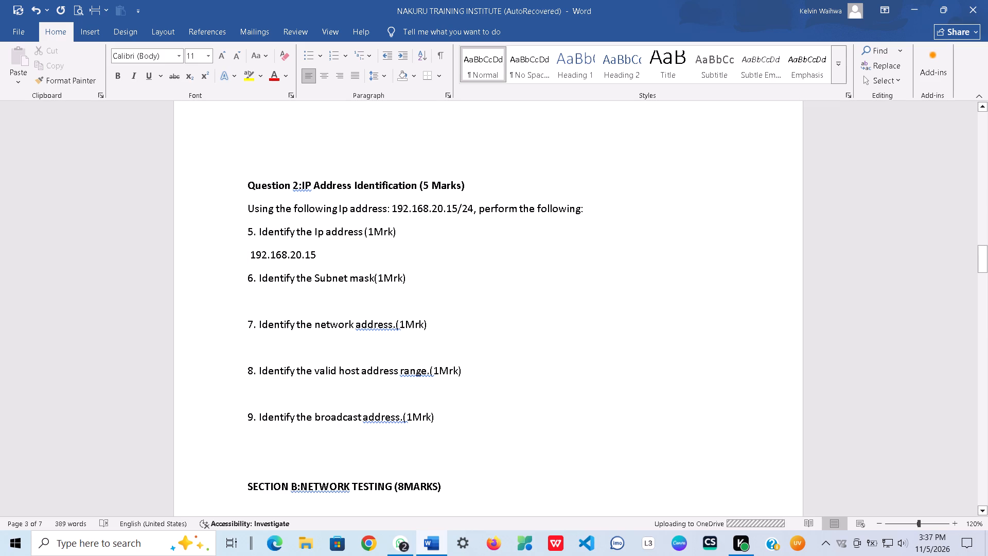
key("i")
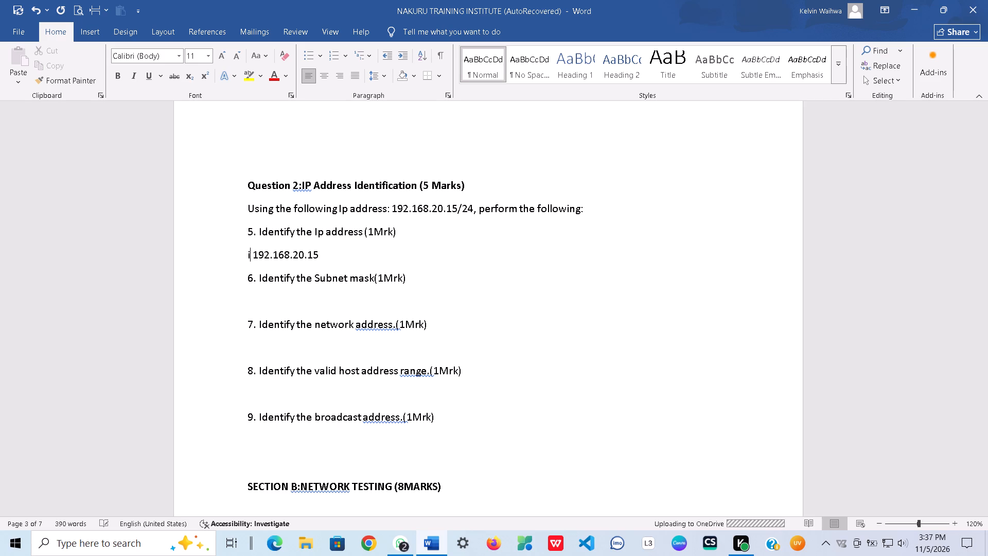
key("shift+parenright")
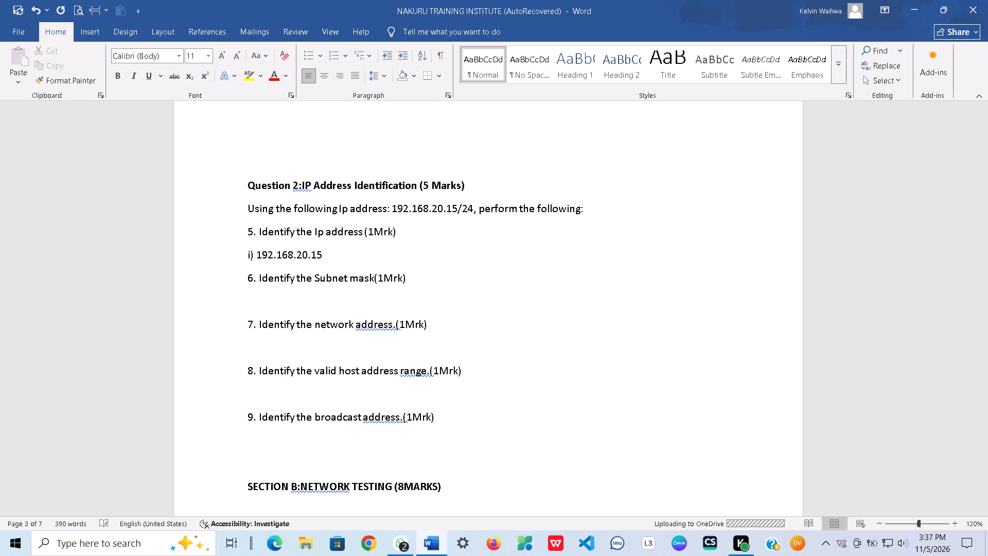
left_click(244, 248)
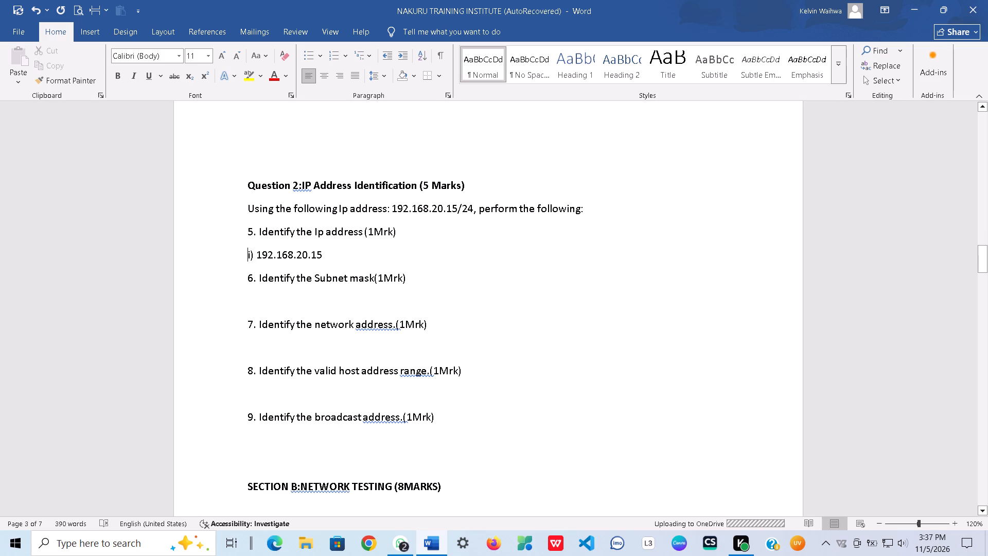
key("space")
key("space")
key("space")
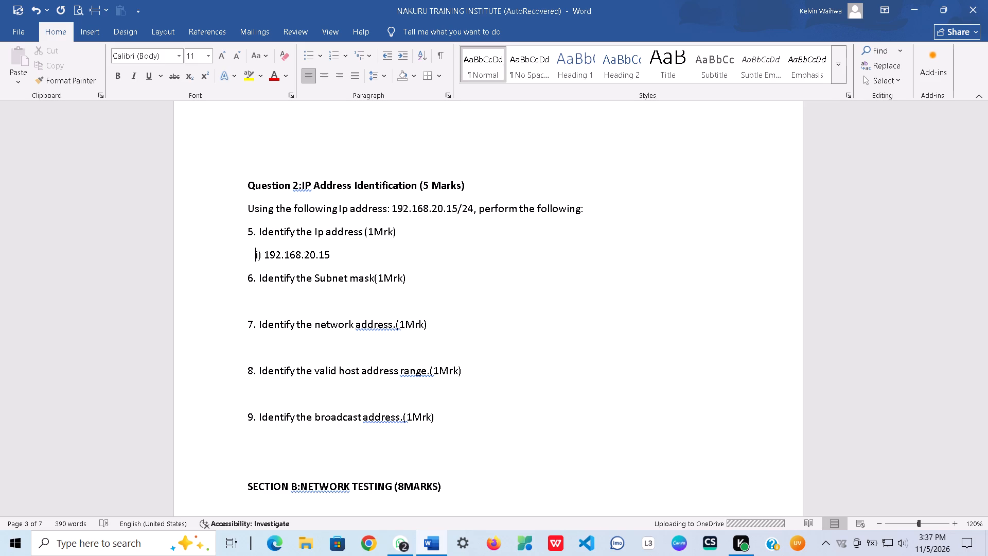
Answer "6. Identify the Subnet mask" with "i)24" on the blank line beneath it, indented by three spaces.
left_click(262, 293)
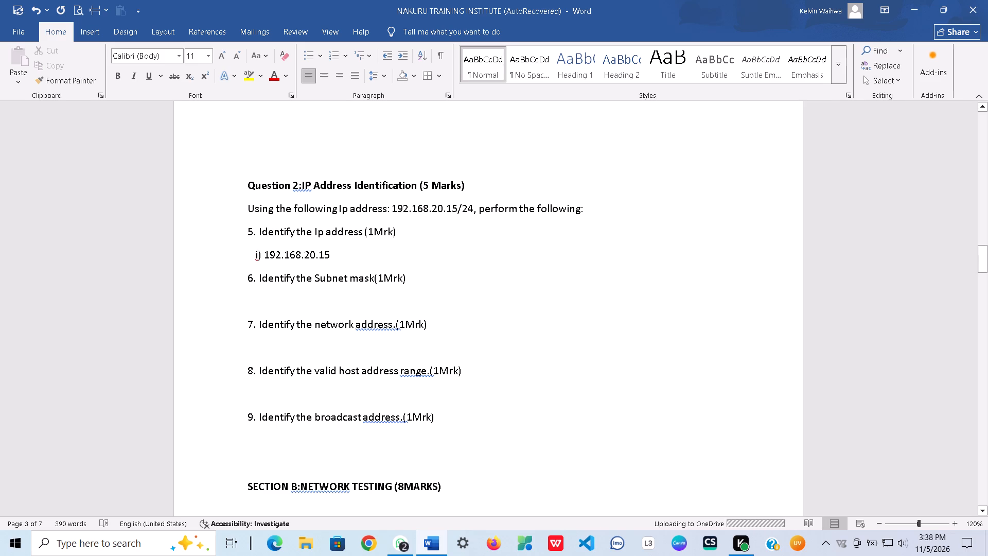
left_click(262, 293)
left_click(252, 296)
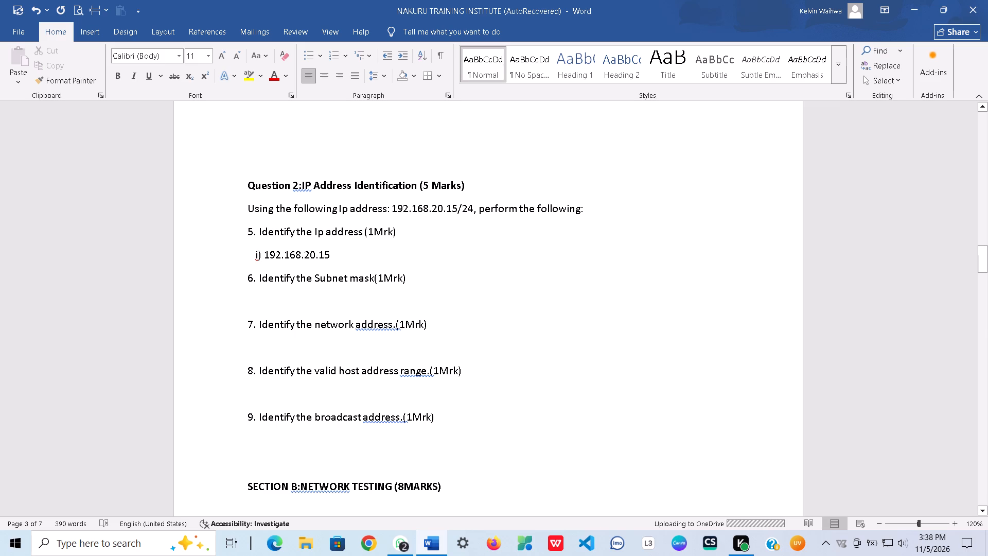
key("shift+i")
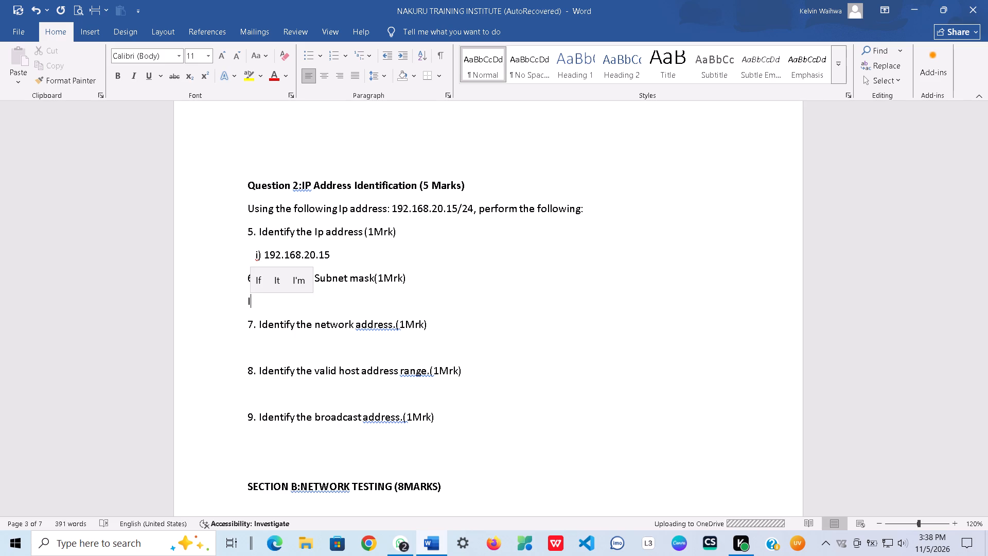
key("BackSpace")
key("i")
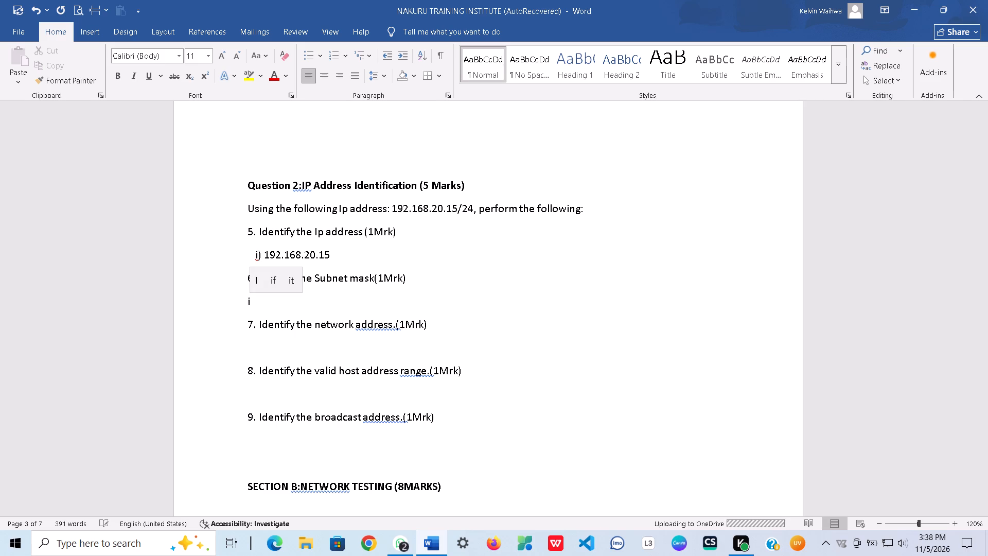
key("shift+parenright")
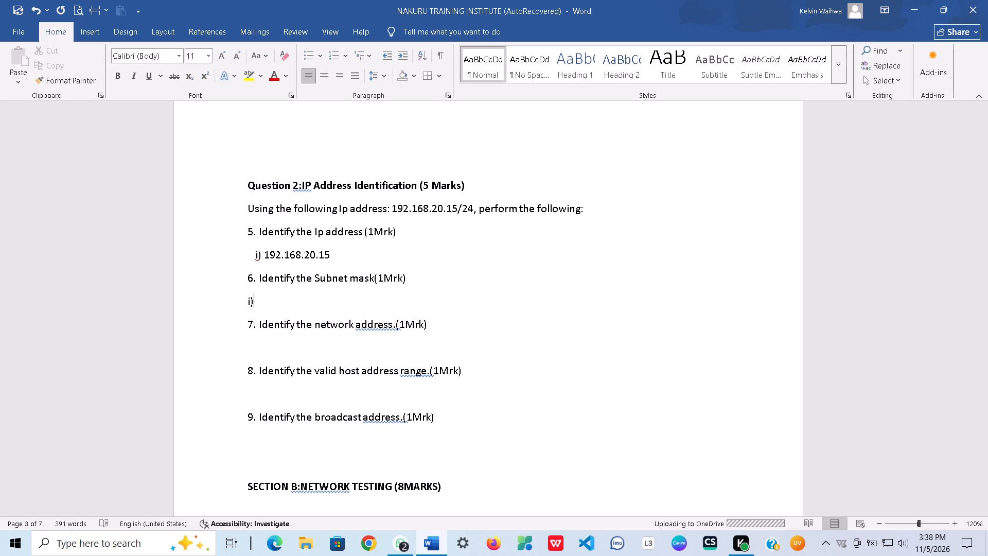
key("2")
key("4")
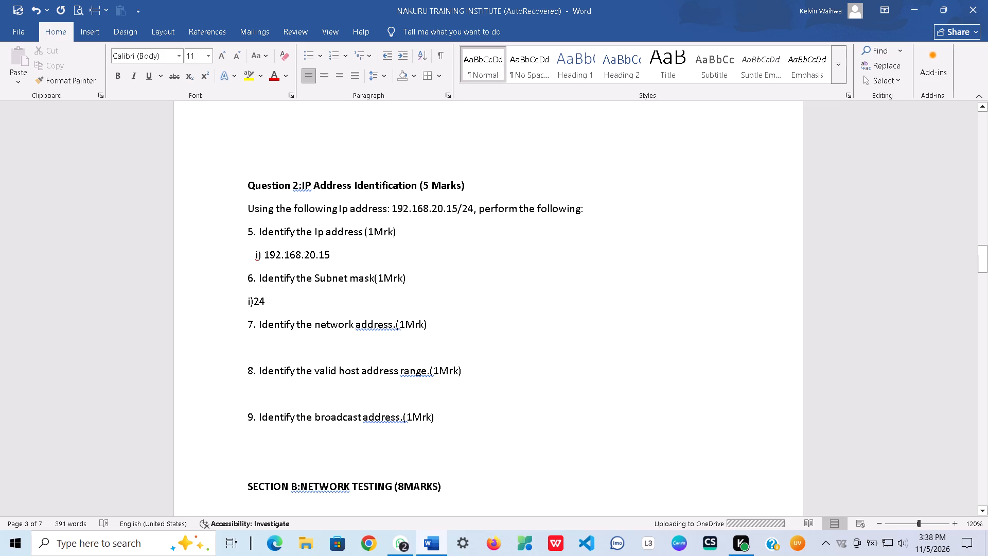
left_click(240, 304)
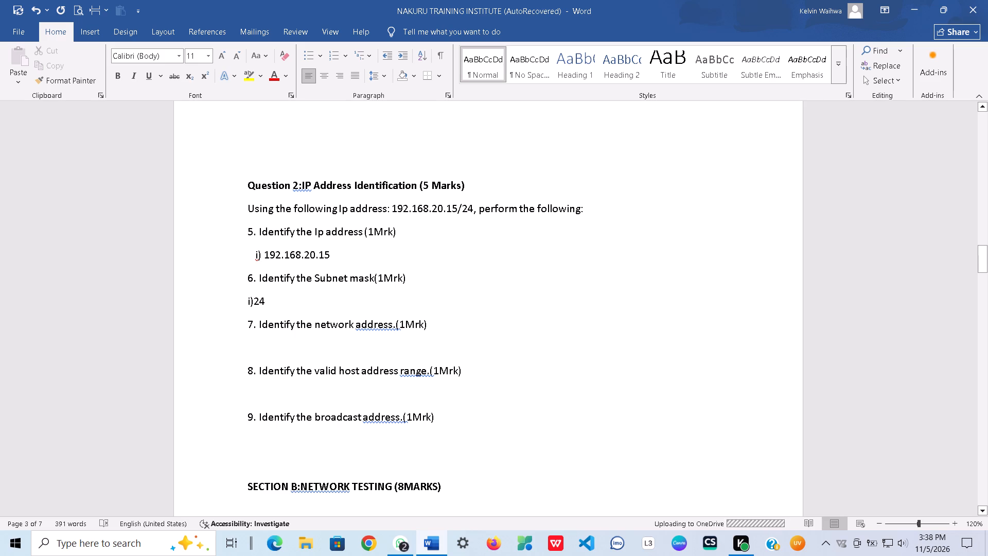
key("space")
key("space")
key("space")
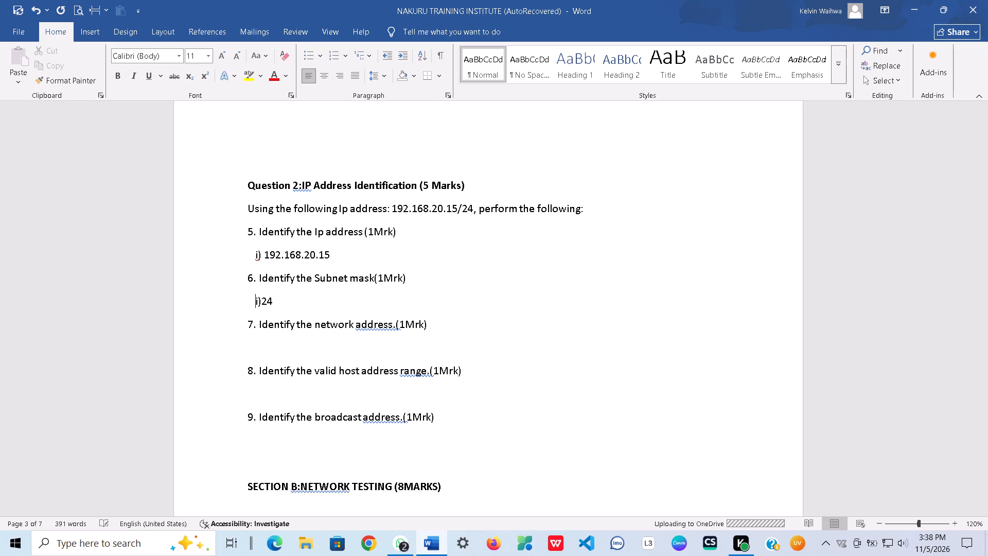
Start the answer line beneath "7. Identify the network address" with three leading spaces and the label "i)".
left_click(442, 329)
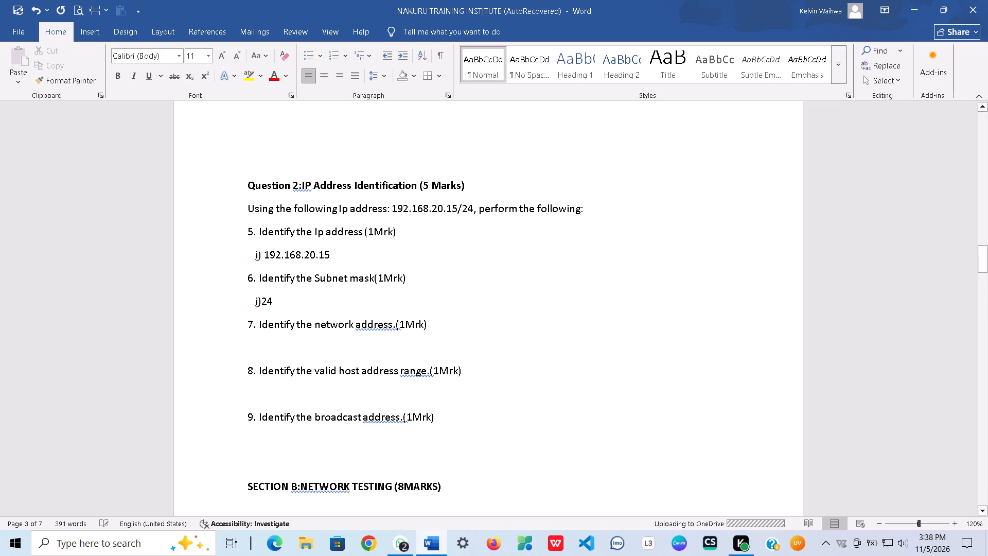
left_click(259, 342)
key("space")
key("space")
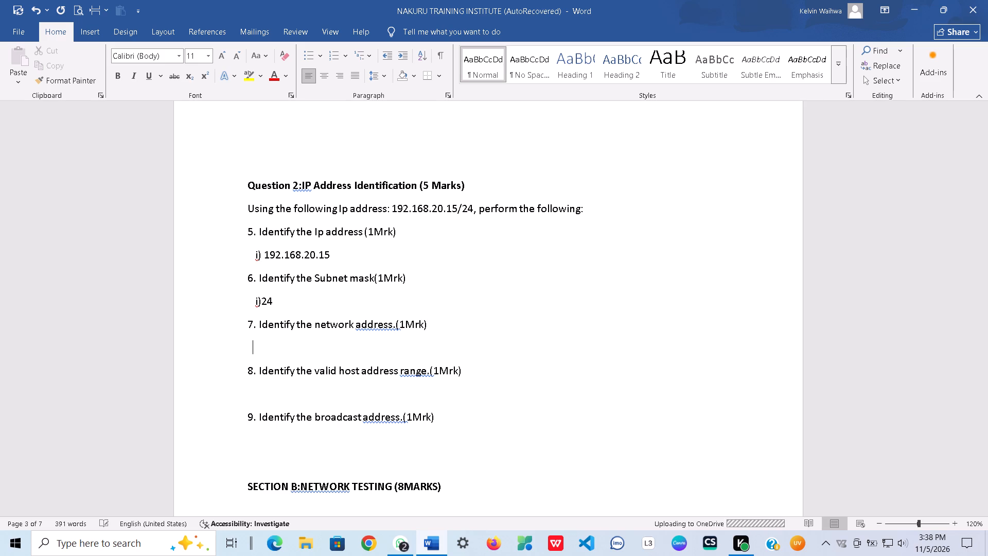
key("space")
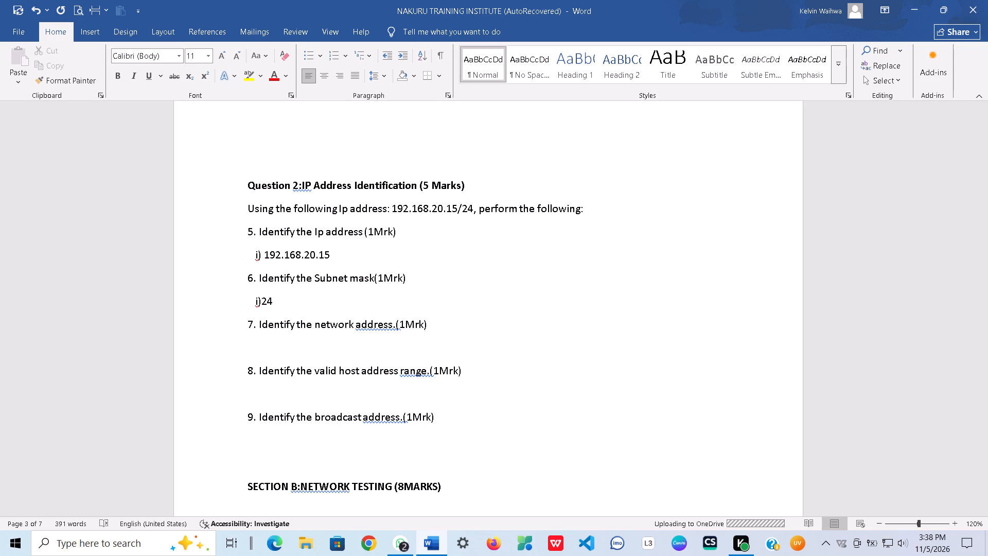
key("i")
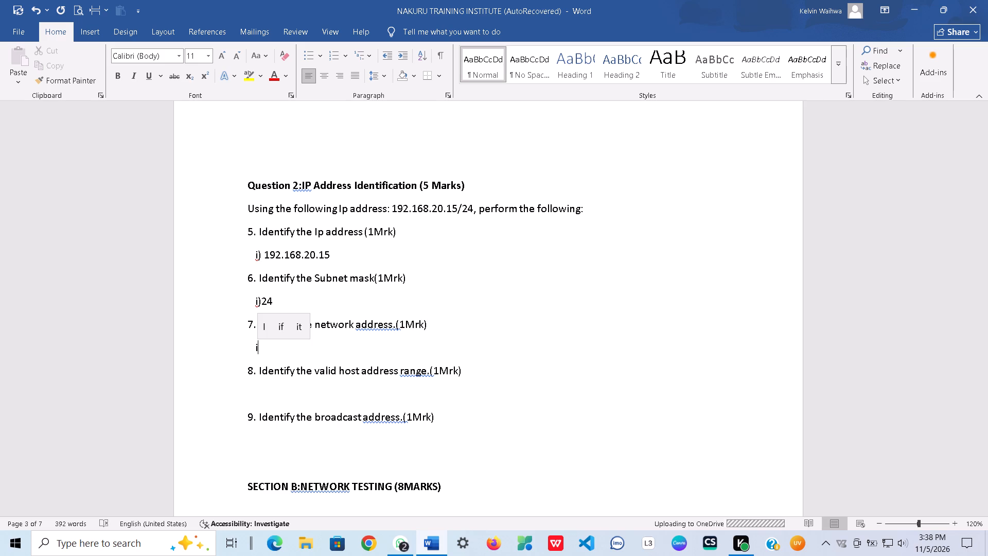
key("shift+parenright")
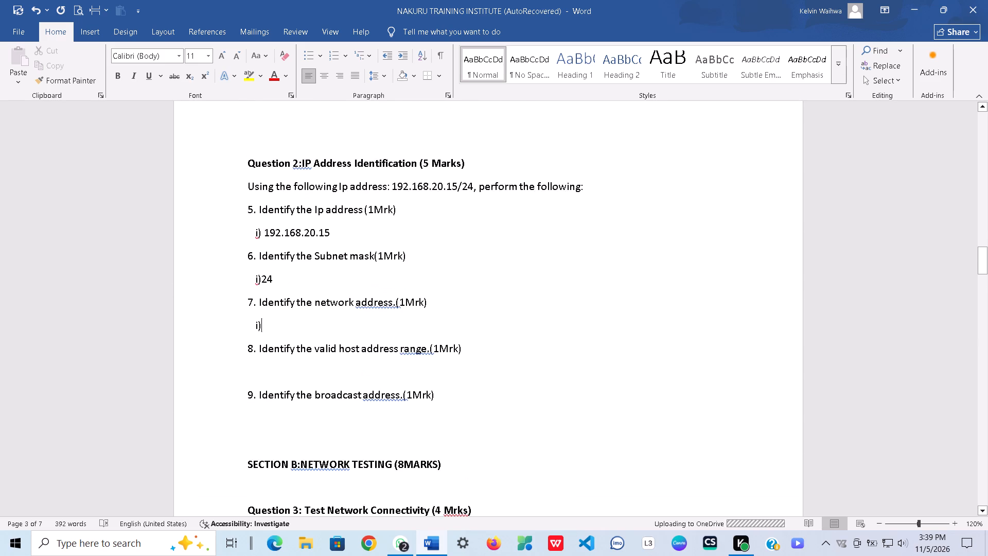
left_click(312, 303)
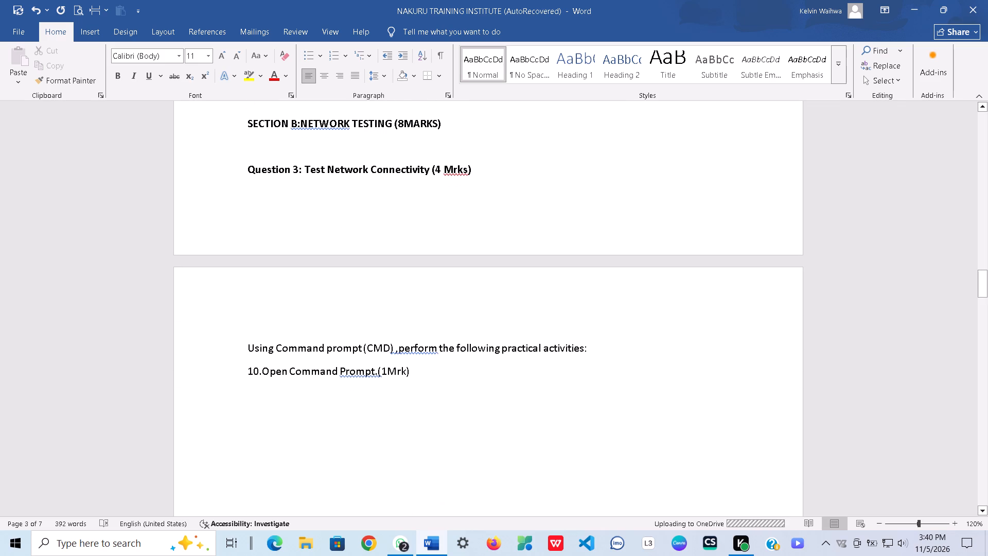
Insert a picture stored on this device on the blank line beneath "10.Open Command Prompt".
left_click(258, 407)
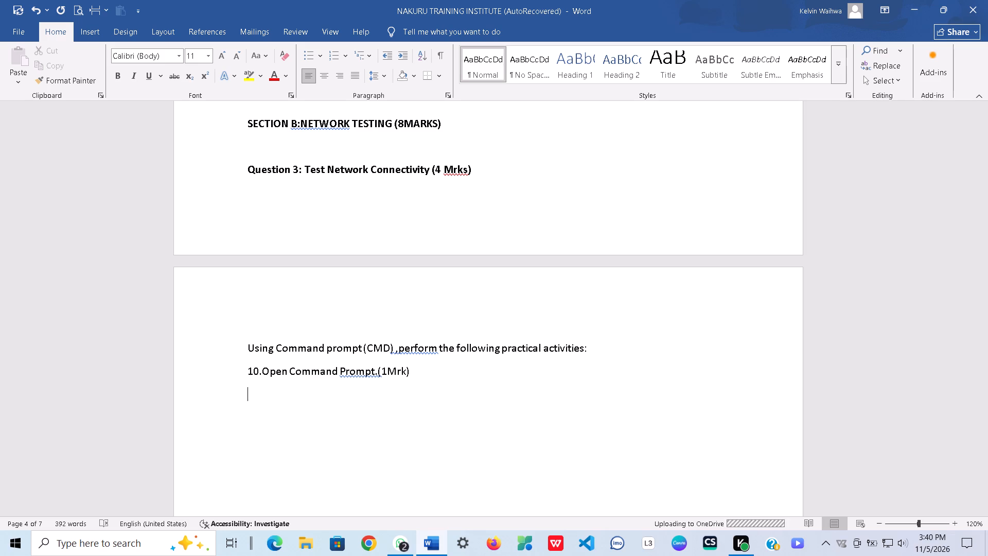
left_click(94, 34)
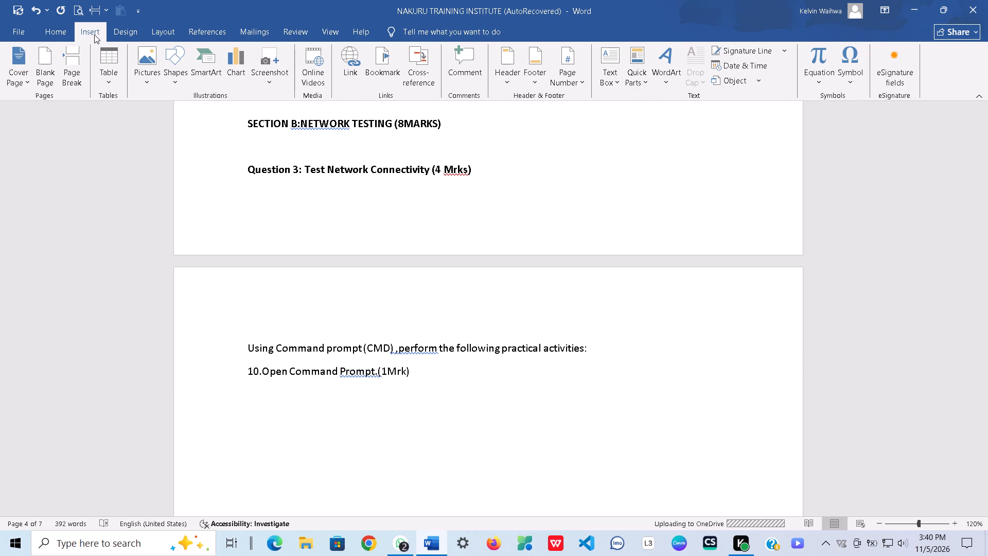
left_click(137, 76)
left_click(154, 118)
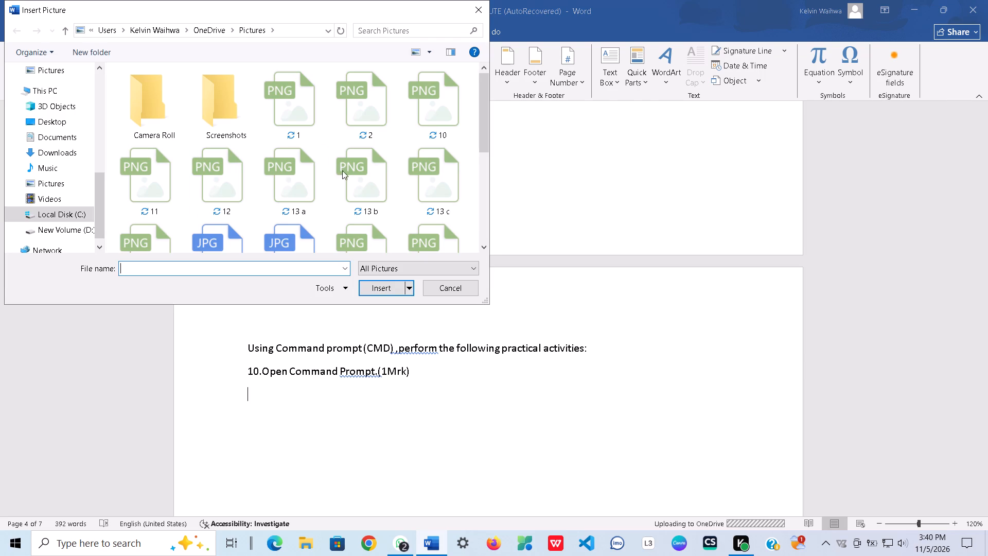
Insert picture 10 from the Pictures folder beneath question 10 and shrink it proportionally to about 1.97" high by 4.93" wide.
left_click(424, 123)
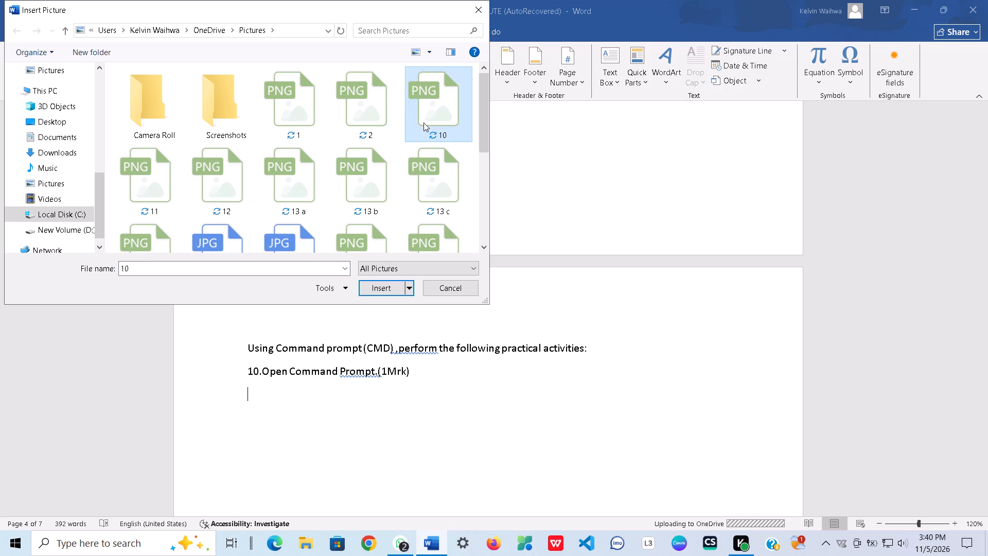
left_click(382, 290)
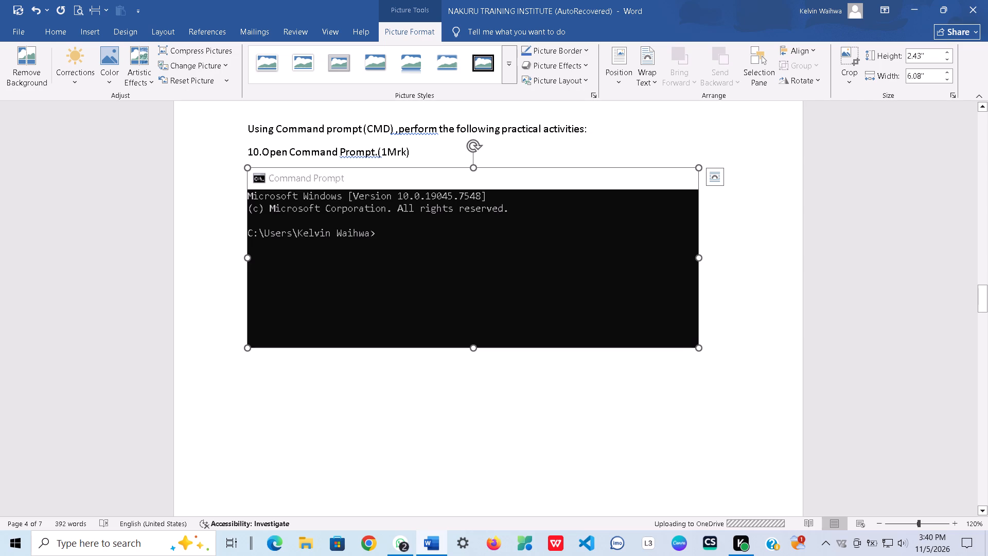
left_click_drag(698, 351, 634, 338)
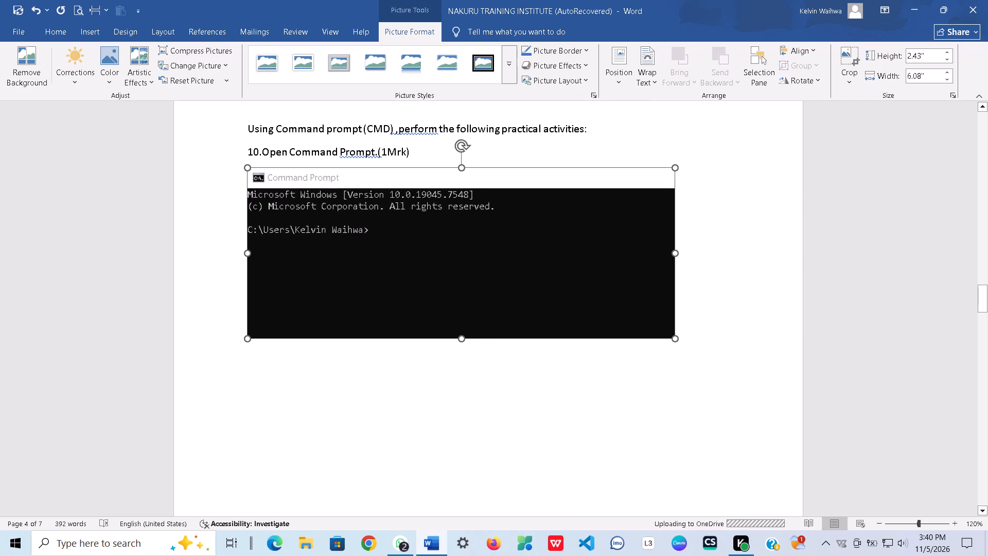
left_click_drag(634, 338, 515, 314)
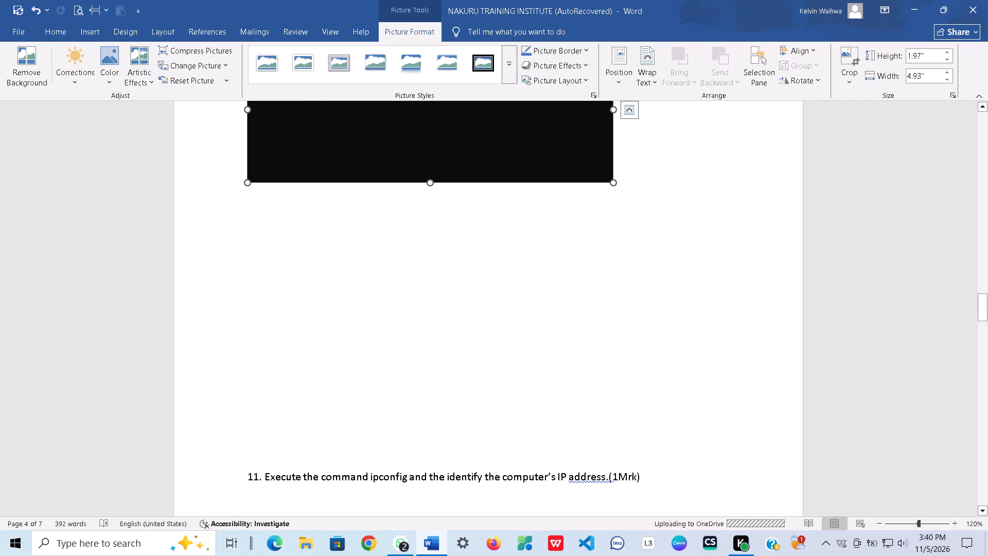
Delete the surplus blank lines above "11. Execute the command ipconfig" to bring the question up close beneath the Command Prompt picture.
left_click(243, 473)
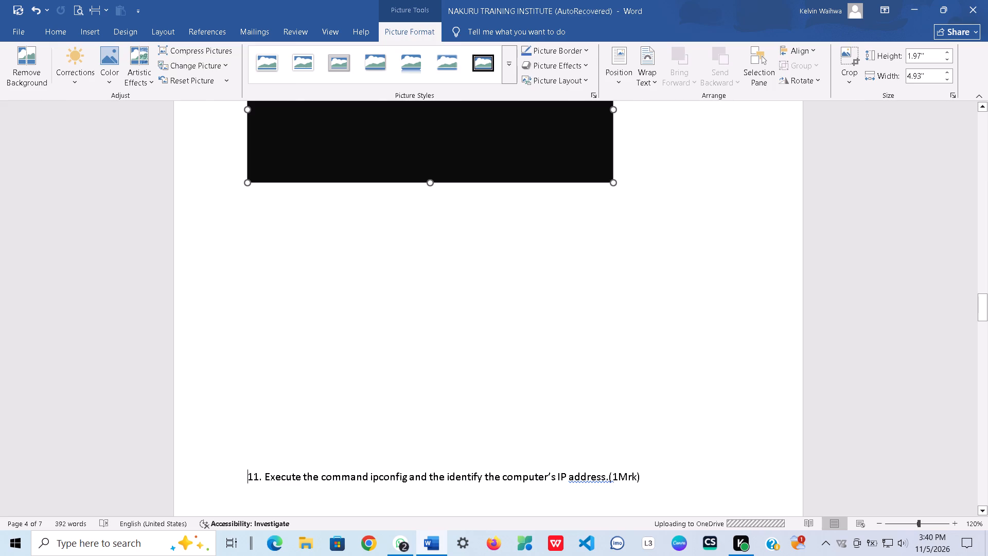
key("BackSpace")
key("BackSpace")
key("BackSpace")
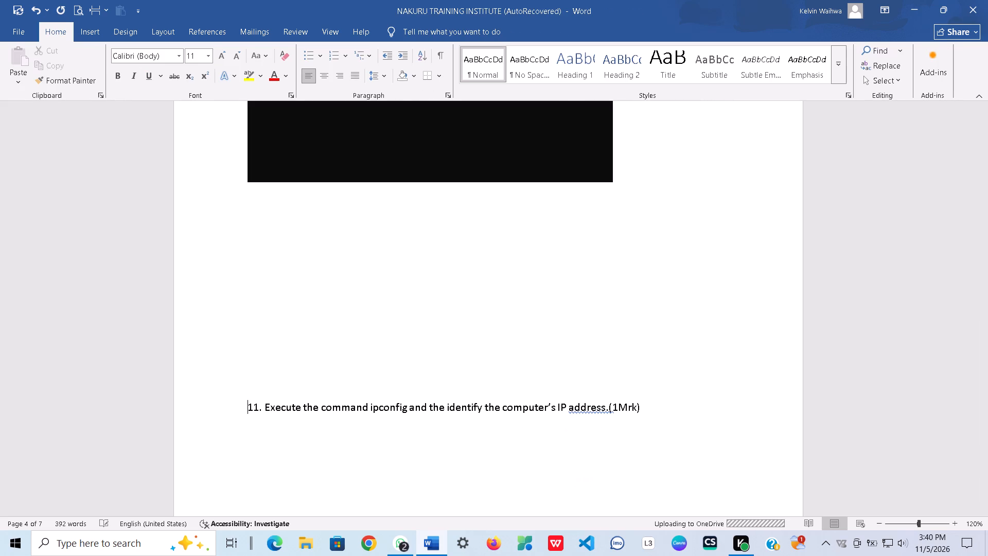
key("BackSpace")
key("BackSpace")
key("BackSpace")
key("BackSpace")
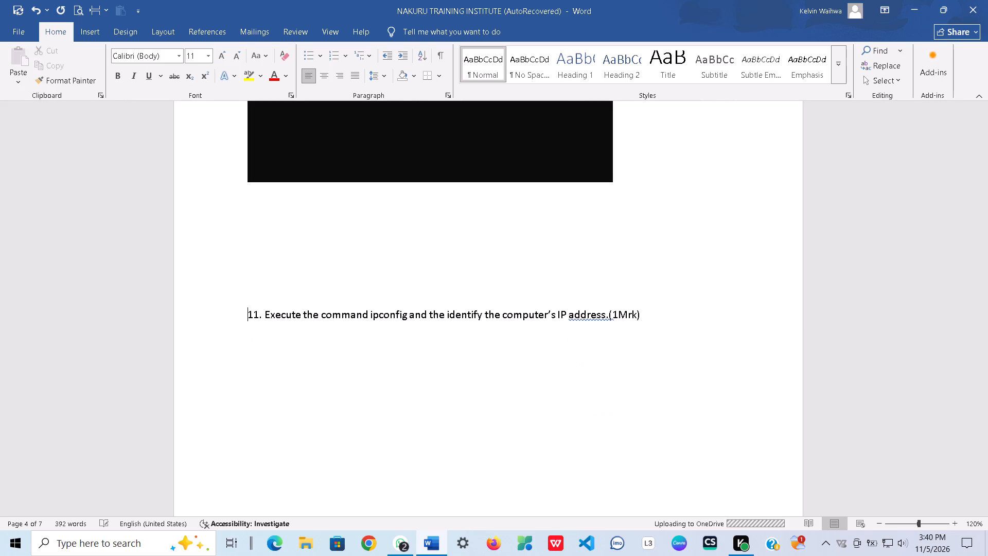
key("BackSpace")
key("BackSpace")
key("BackSpace")
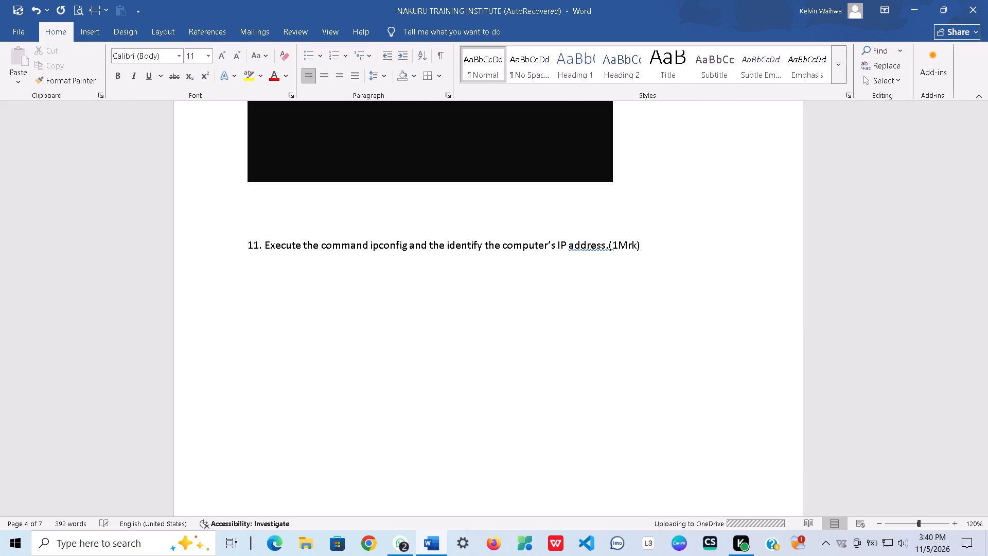
key("BackSpace")
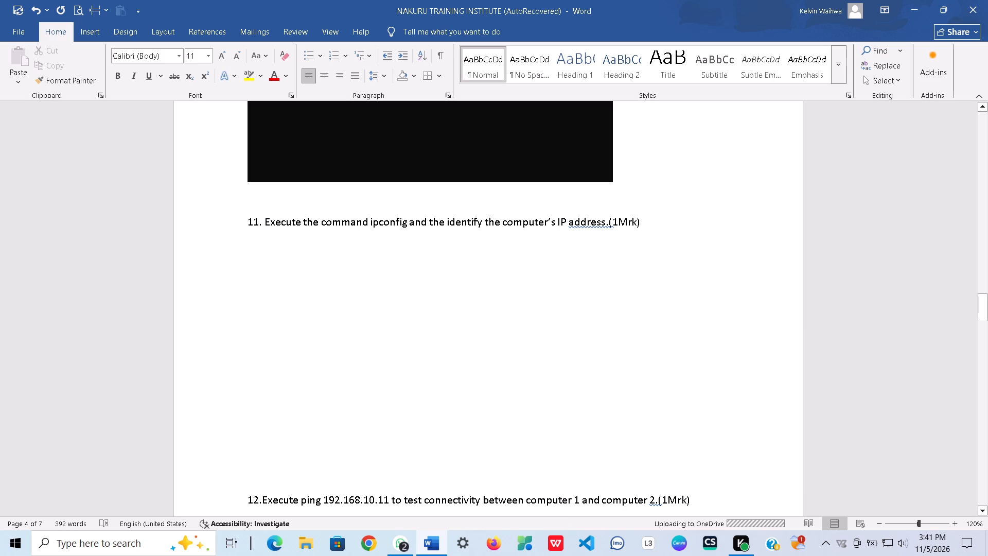
Insert a picture on the blank line directly beneath question 11 about the ipconfig command.
left_click(256, 259)
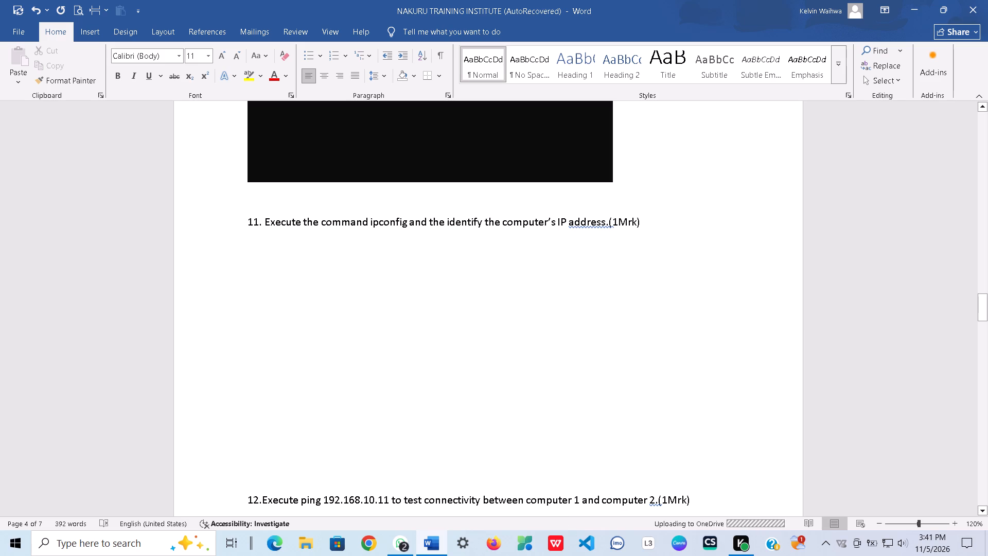
left_click(90, 39)
left_click(142, 65)
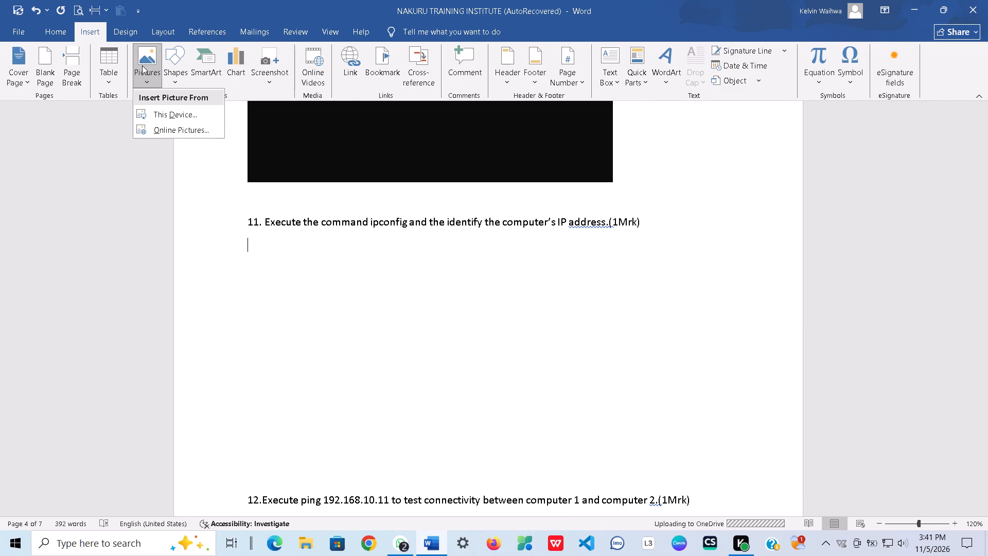
Insert picture 11 from the device's Pictures folder beneath "11. Execute the command ipconfig".
left_click(171, 121)
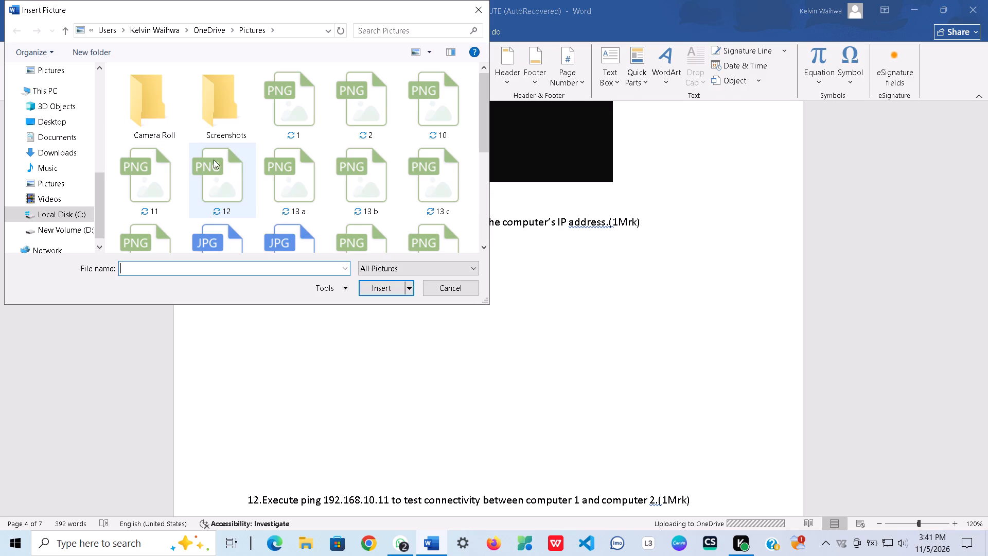
left_click(163, 177)
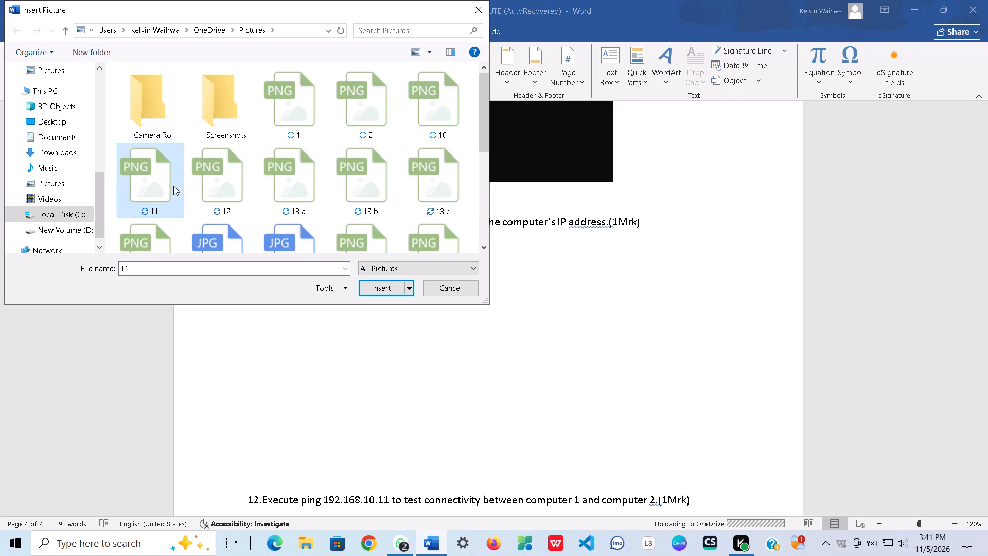
left_click(370, 285)
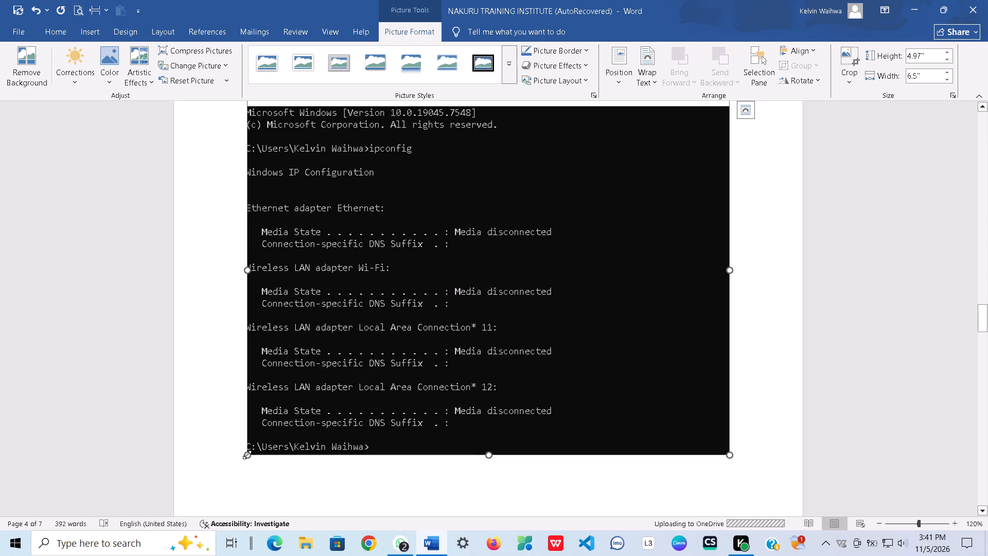
Shrink the inserted ipconfig picture proportionally to about 4.76" wide and 3.64" high.
left_click_drag(247, 453, 273, 416)
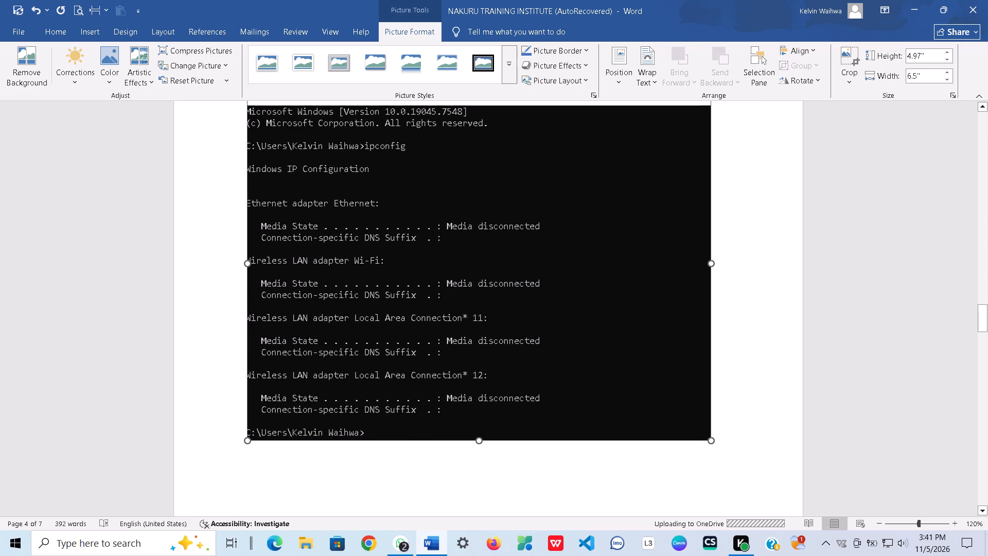
left_click_drag(273, 416, 378, 164)
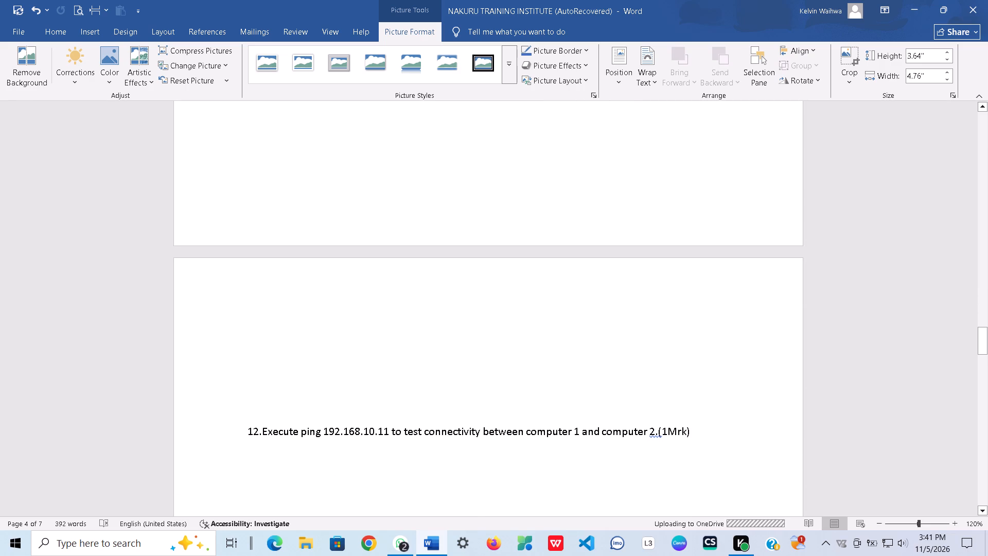
Delete the surplus blank lines above "12.Execute ping 192.168.10.11" so the question moves up beneath the ipconfig picture.
left_click(247, 426)
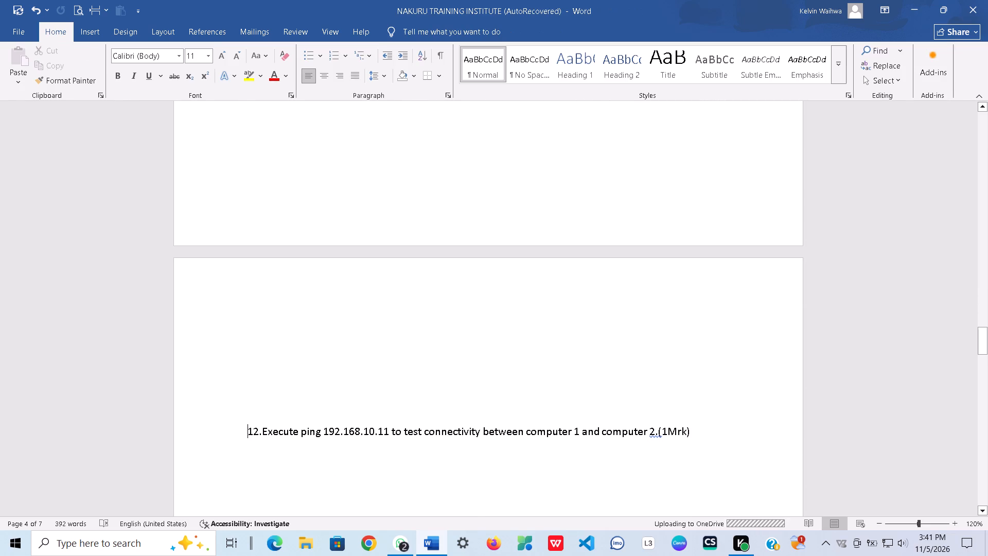
key("BackSpace")
key("BackSpace")
key("BackSpace")
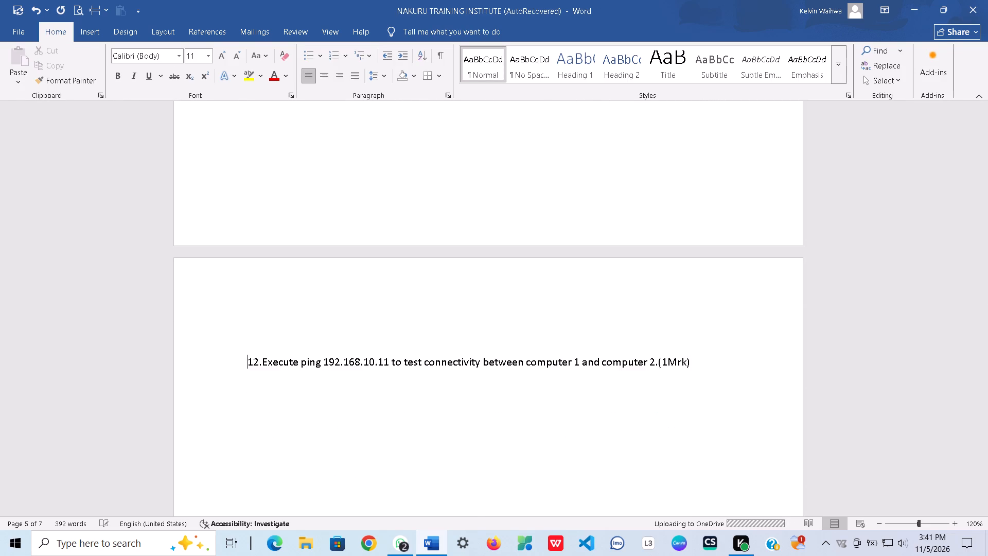
key("BackSpace")
key("BackSpace")
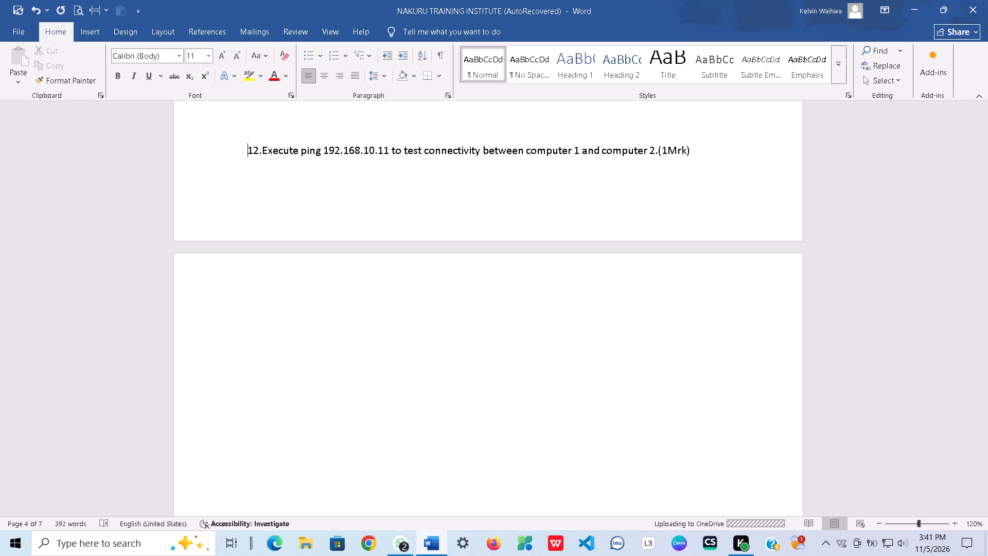
key("BackSpace")
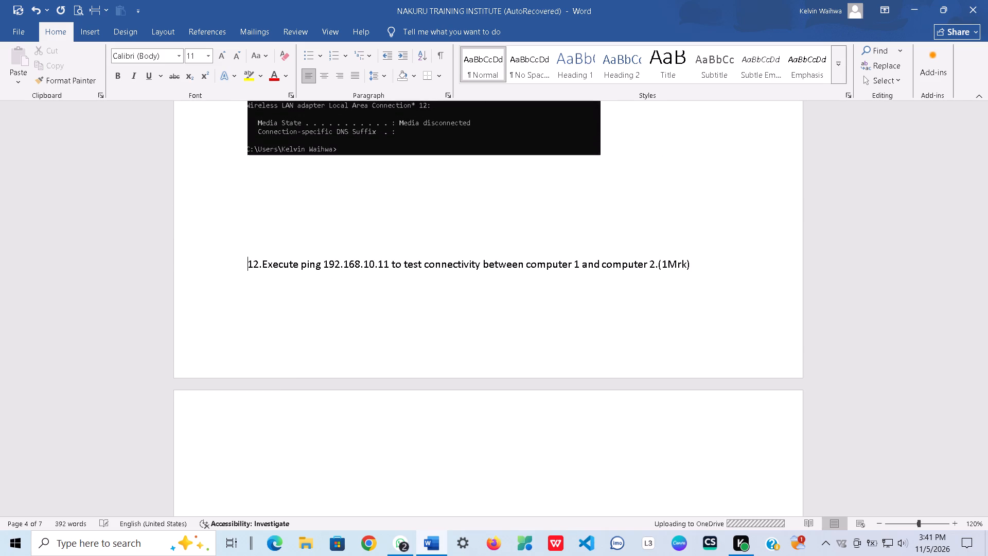
key("BackSpace")
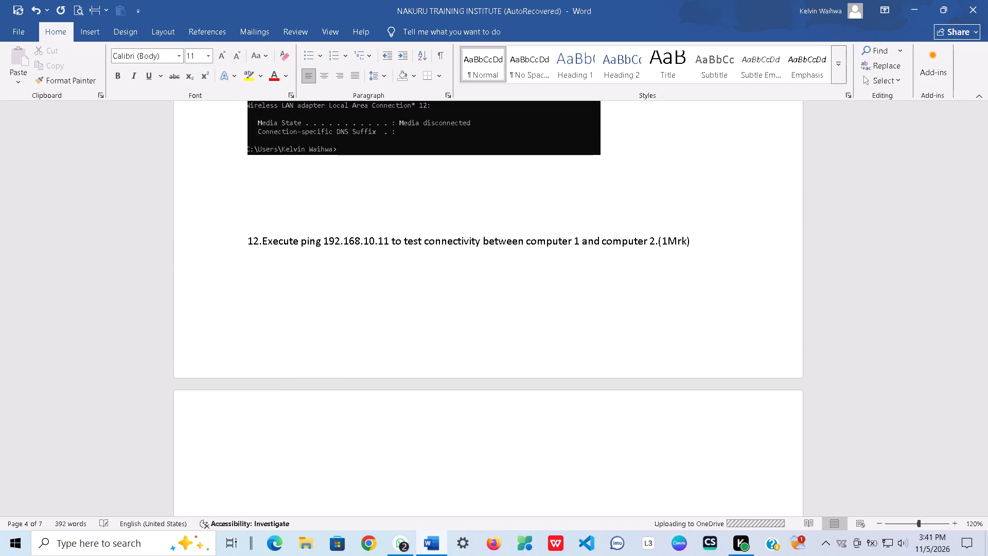
Insert picture 12 from the device's Pictures folder on the blank line beneath "12.Execute ping 192.168.10.11".
left_click(252, 298)
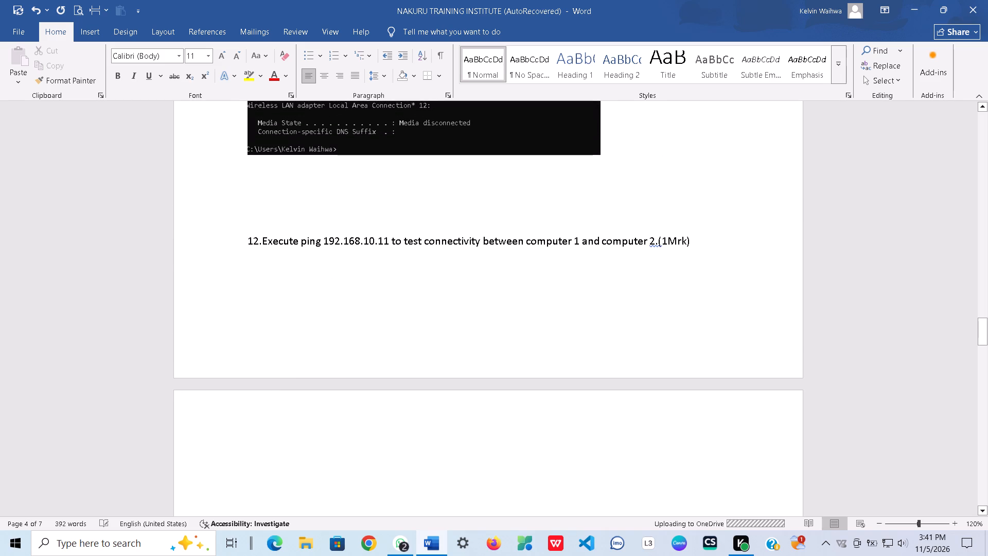
left_click(89, 36)
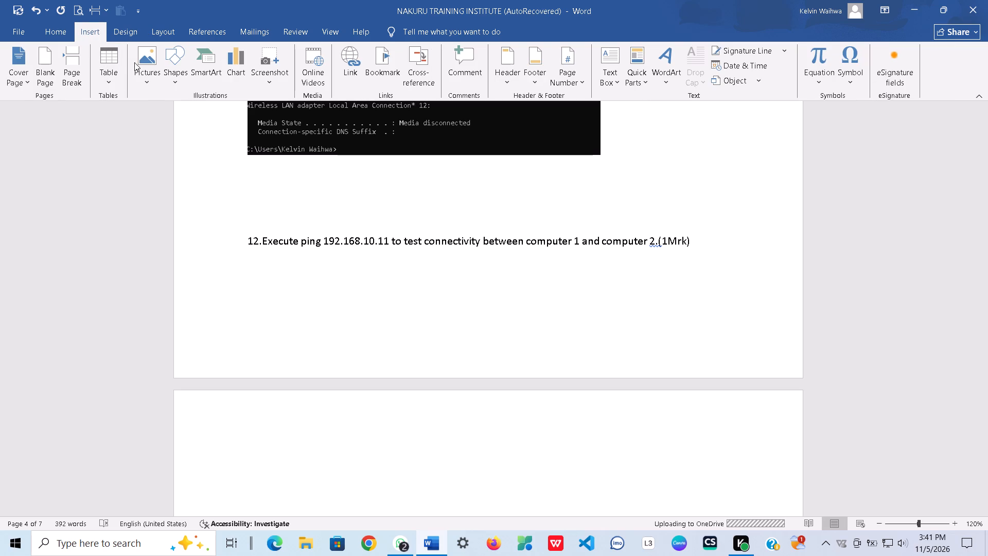
left_click(139, 69)
left_click(160, 116)
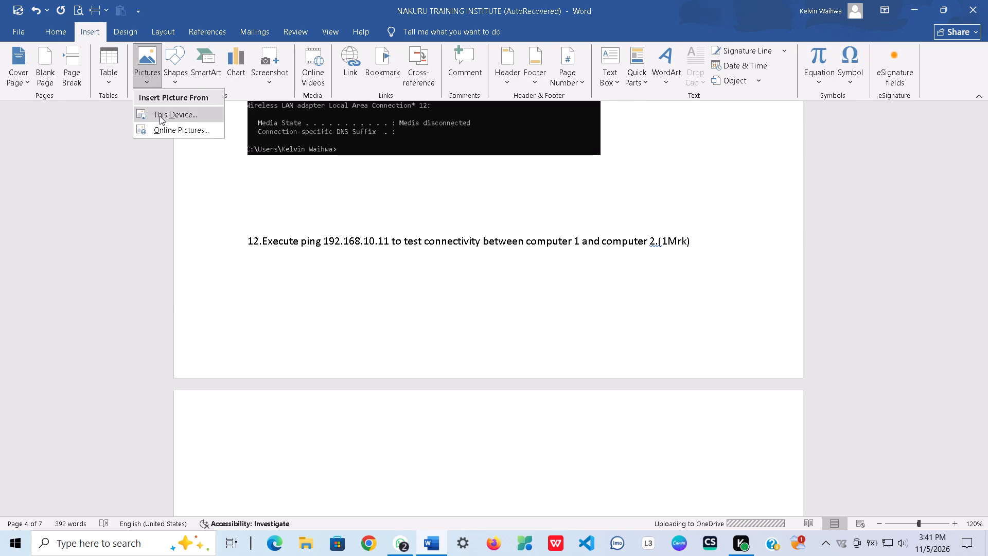
left_click(209, 166)
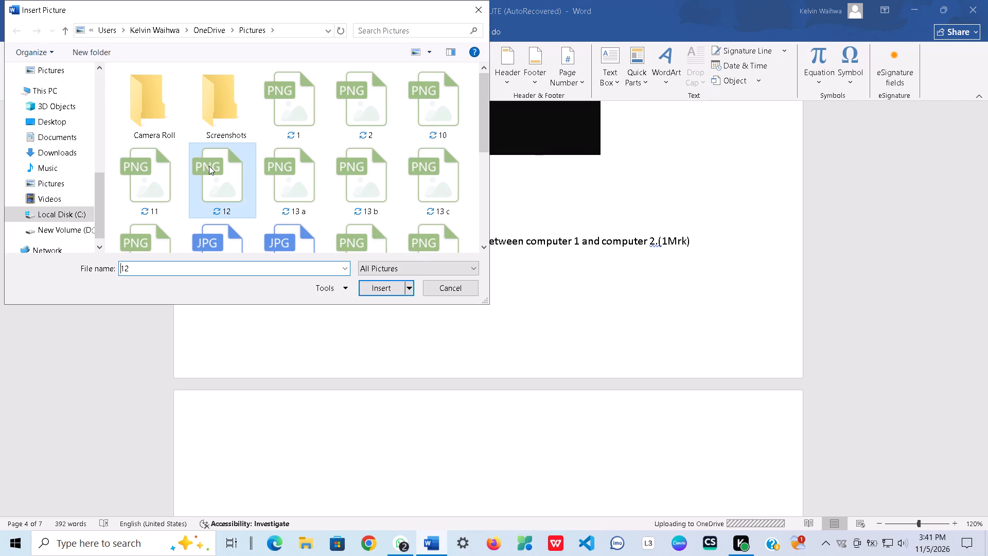
left_click(378, 285)
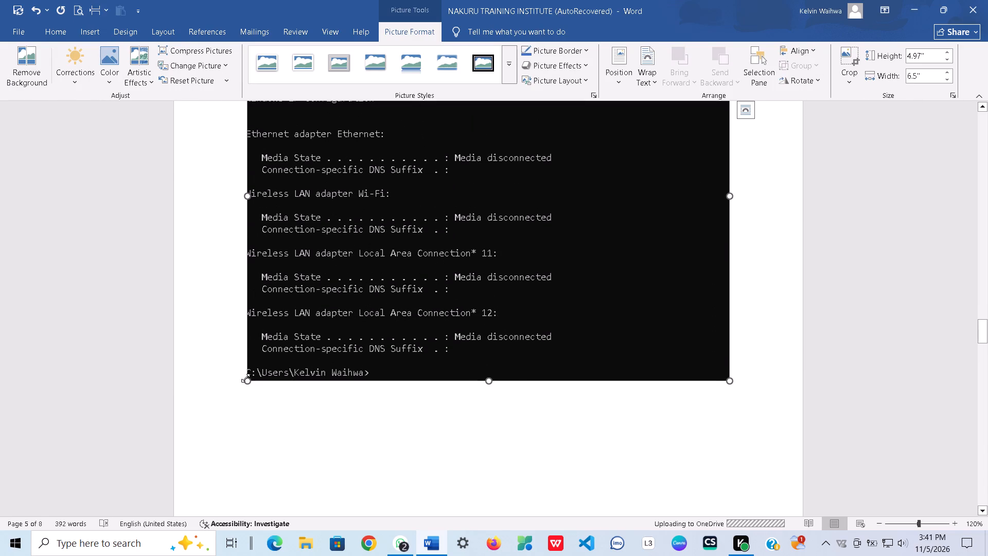
Shrink the picture inserted for question 12 proportionally to about 5.42" wide and 4.14" high.
left_click_drag(247, 378, 324, 258)
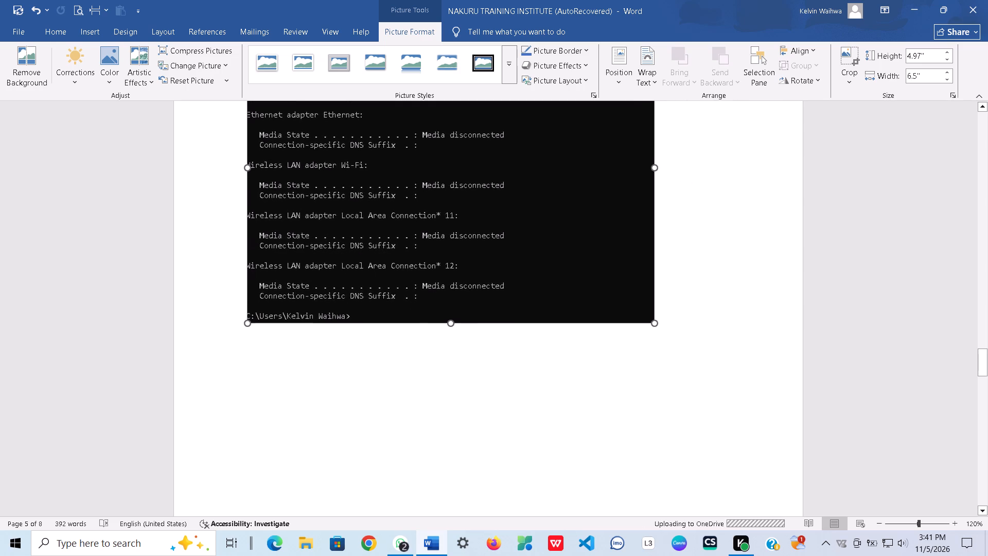
left_click_drag(324, 258, 328, 237)
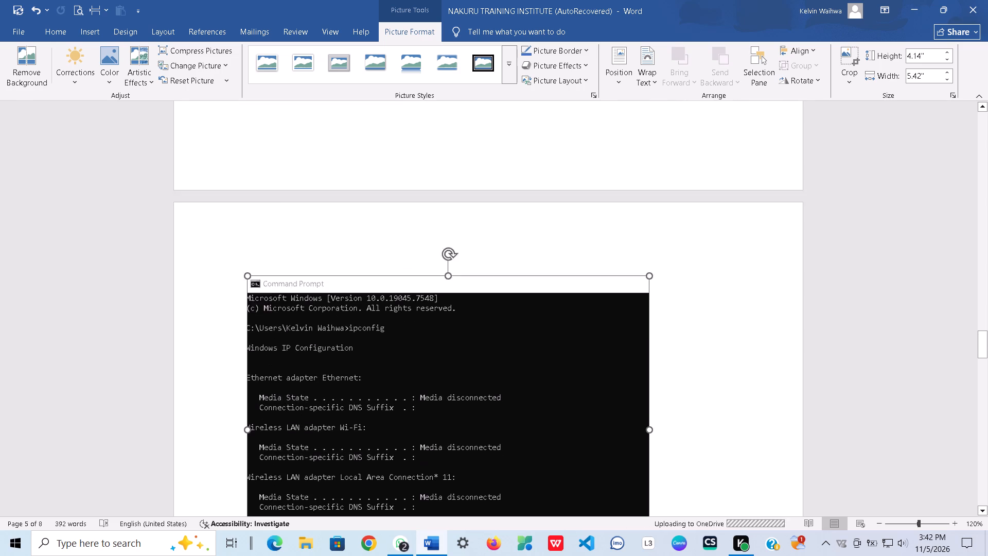
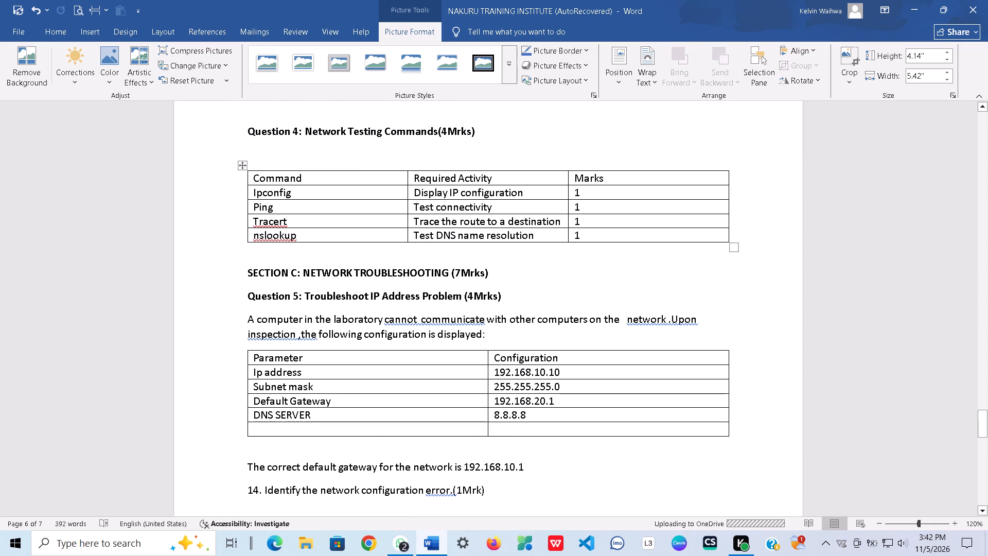
Add one blank row beneath the nslookup row of the Question 4 command table.
left_click(739, 237)
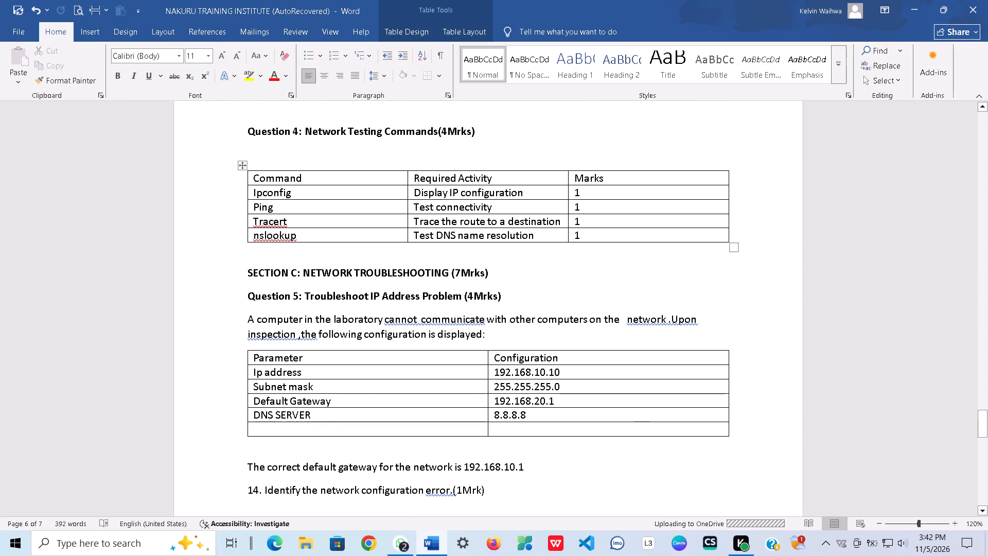
key("Return")
key("Return")
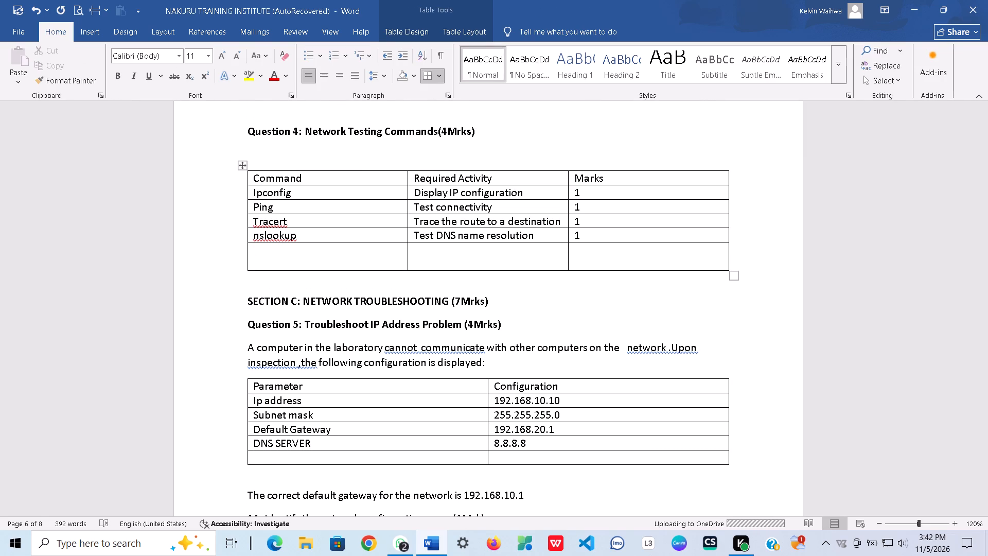
key("BackSpace")
key("BackSpace")
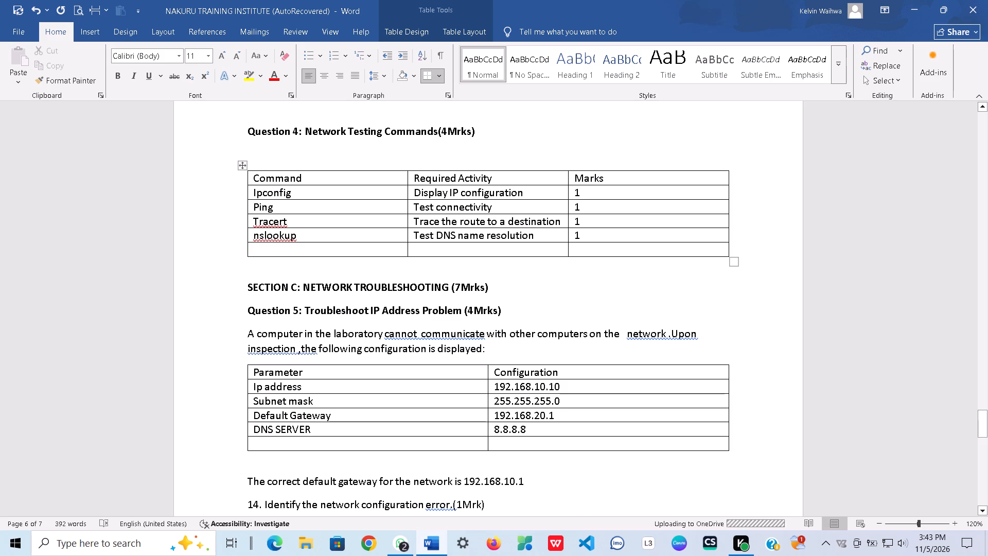
Insert 13 blank lines between the Question 4 command table and the "SECTION C: NETWORK TROUBLESHOOTING" heading.
left_click(245, 267)
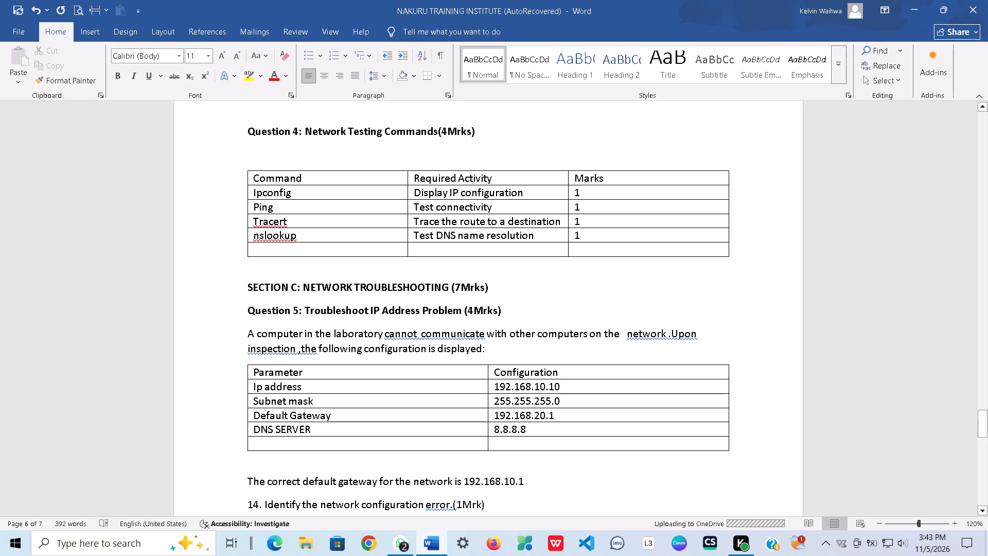
key("Return")
key("Return")
key("Return")
key("Return")
key("Return")
key("Return")
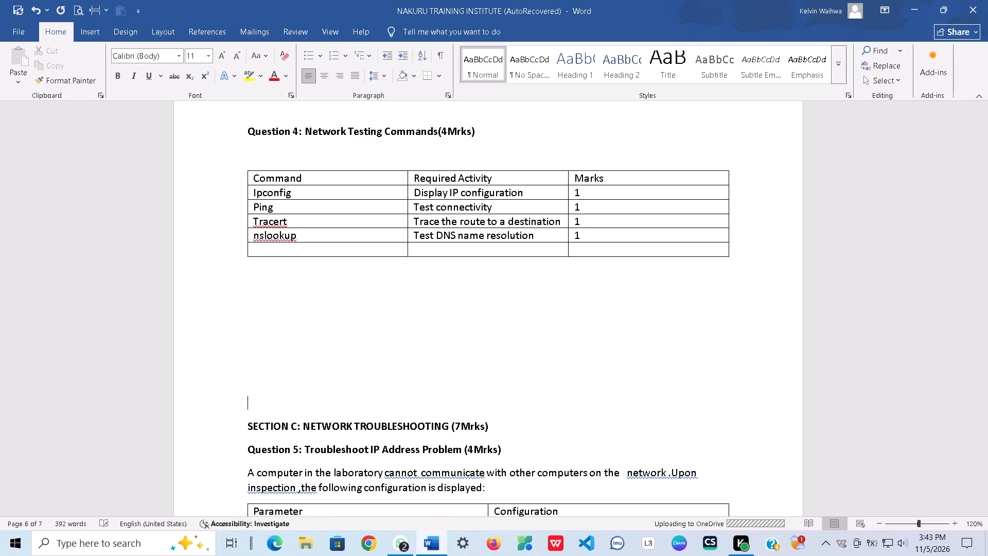
key("Return")
key("Return")
key("Return")
key("Return")
key("Return")
key("Return")
key("Return")
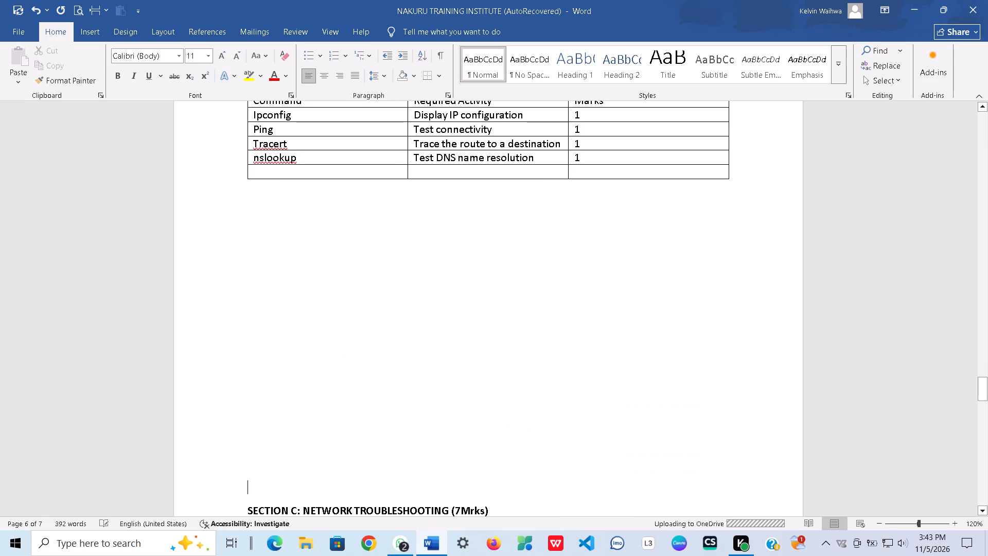
Insert the ipconfig Command Prompt picture from this device on a blank line beneath the Question 4 table.
left_click(244, 207)
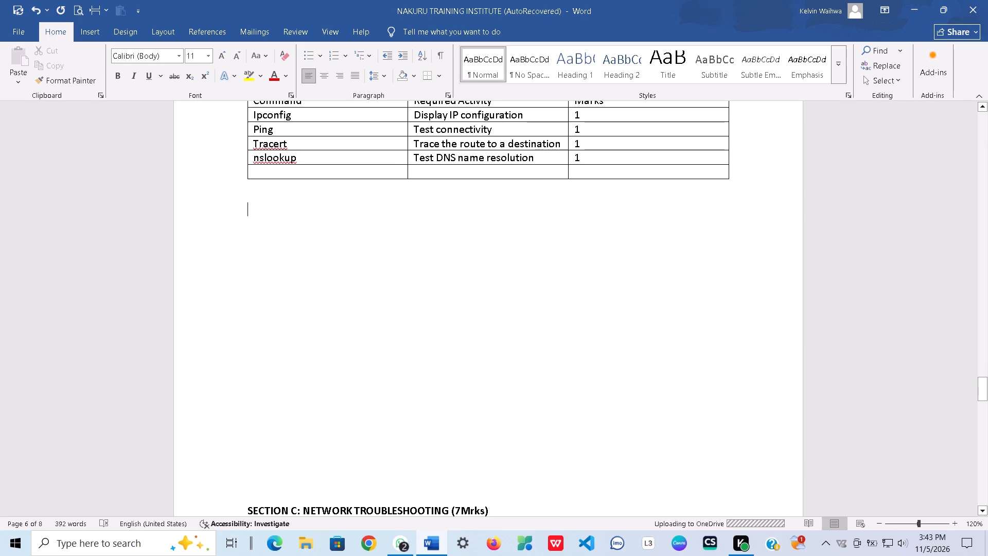
left_click(97, 28)
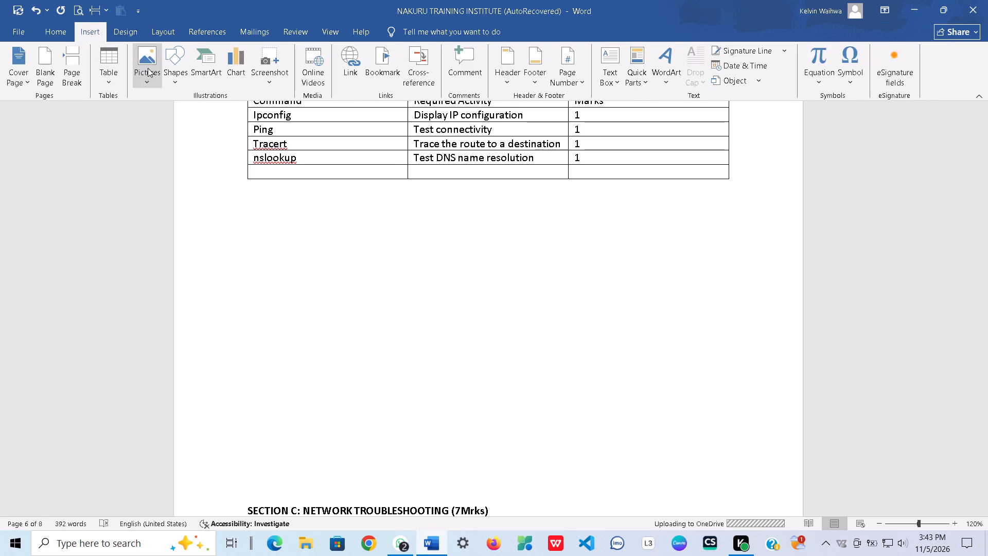
left_click(148, 68)
left_click(166, 110)
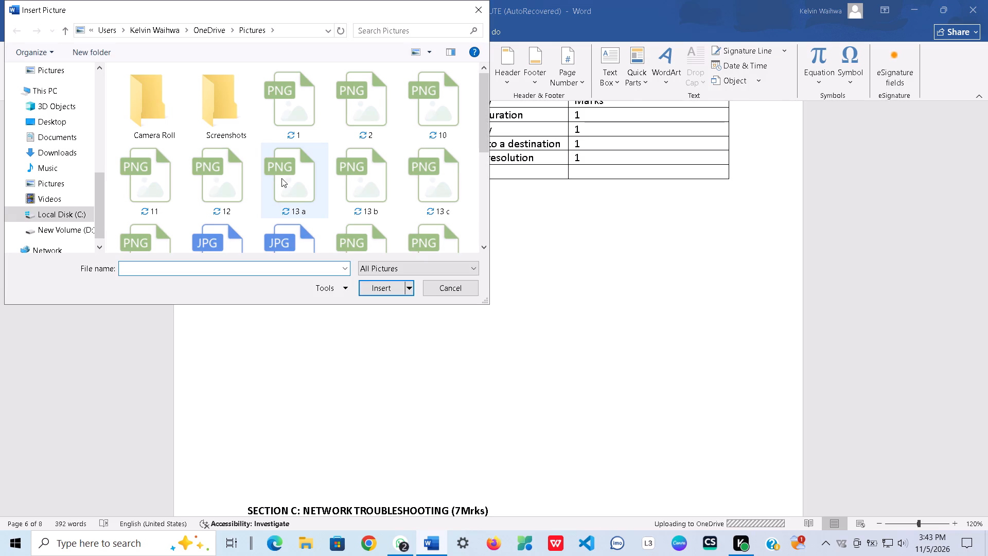
Insert the picture 13 a from the Pictures folder beneath the Question 4 command table.
left_click(281, 178)
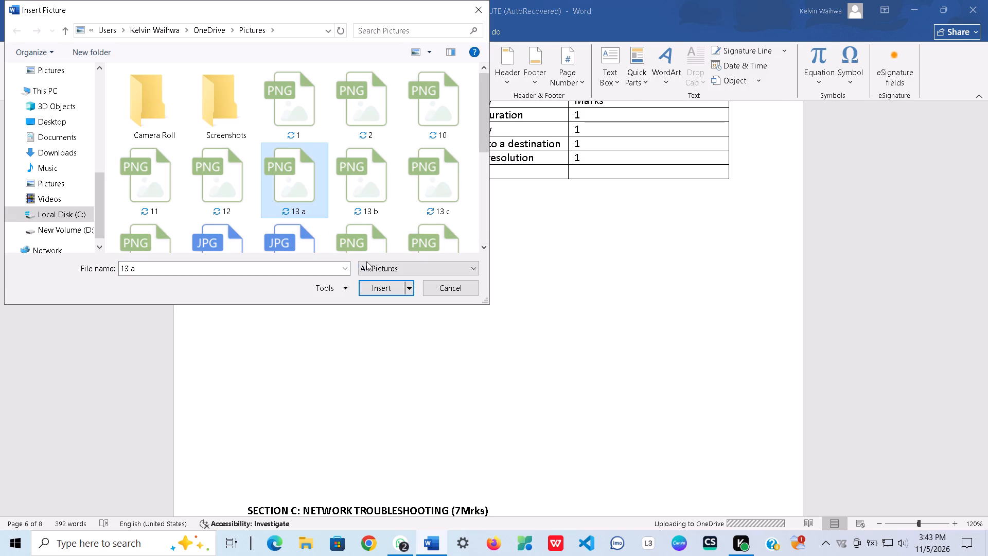
left_click(374, 285)
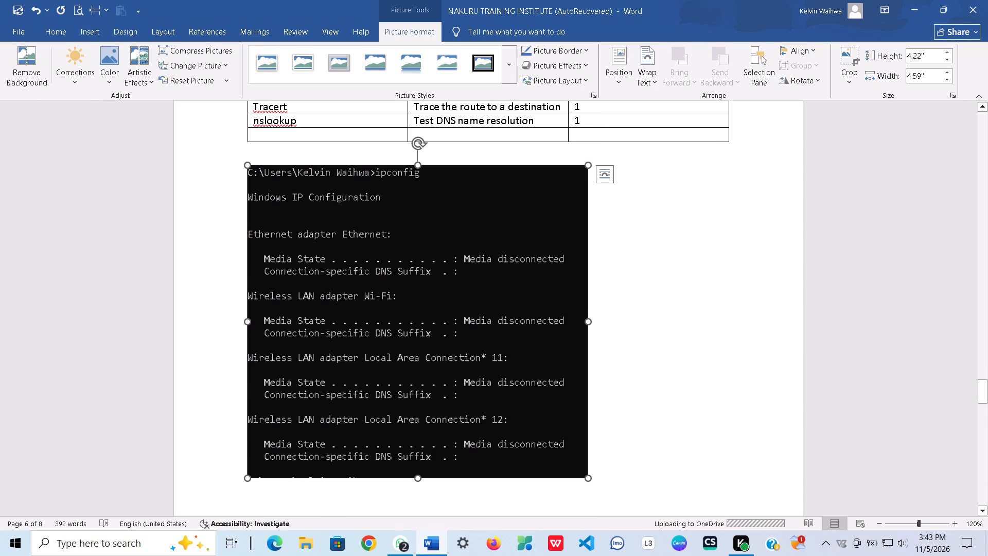
Add the label "ipconfig" on the blank line between the Question 4 table and the inserted Command Prompt picture.
left_click(282, 155)
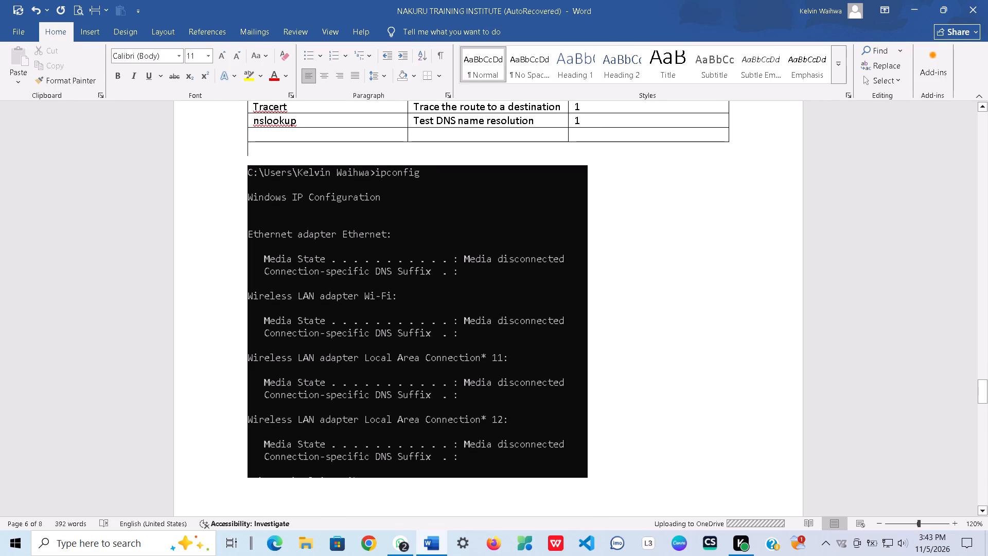
key("Return")
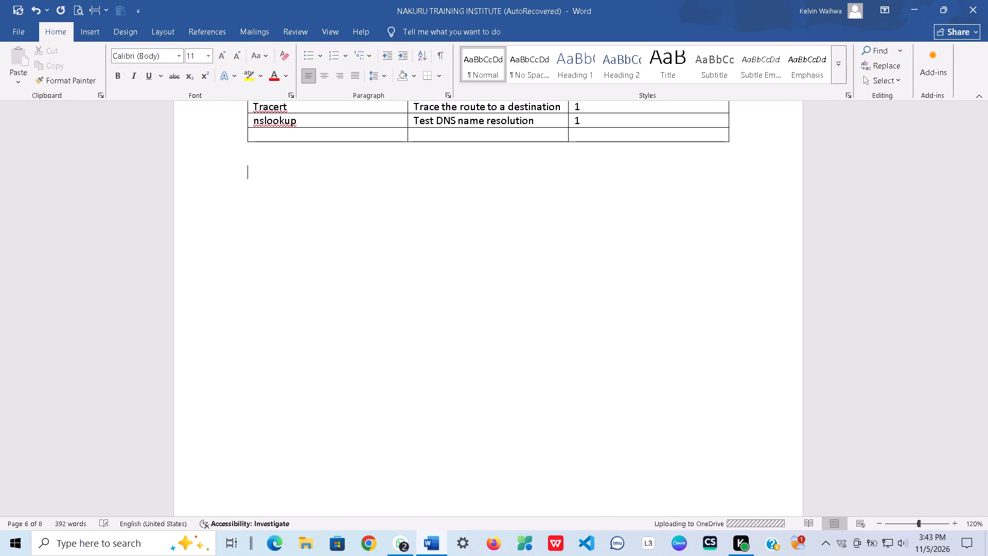
key("BackSpace")
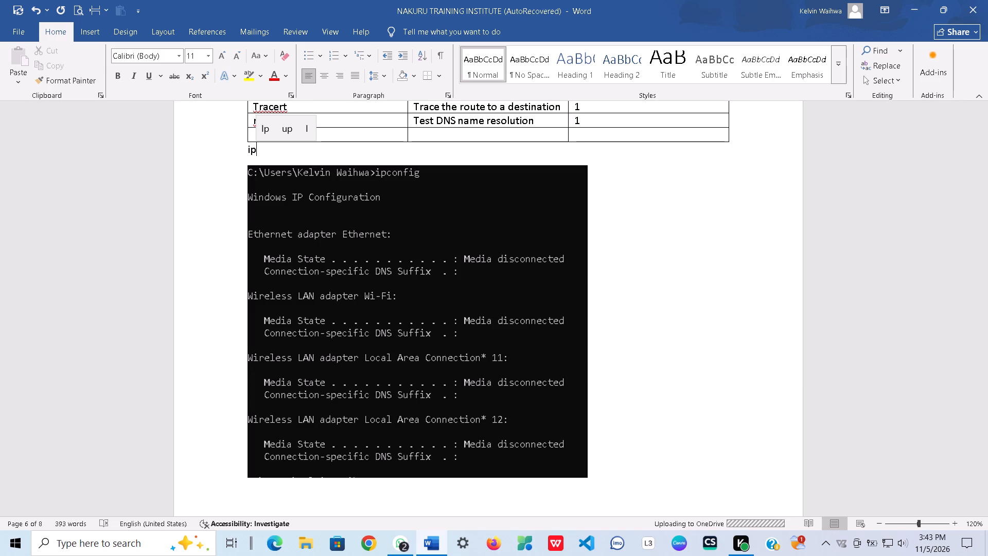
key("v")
key("BackSpace")
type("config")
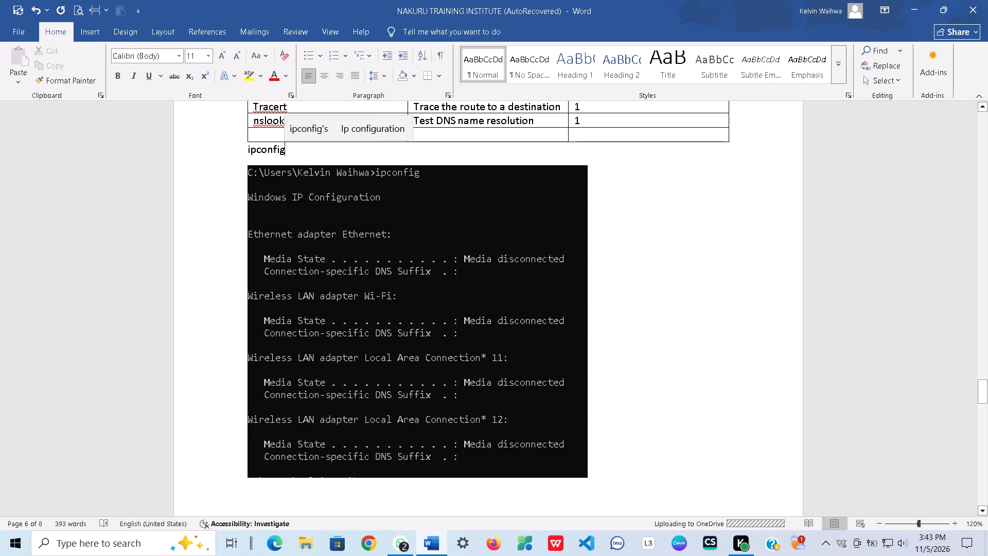
Make the "ipconfig" label above the inserted picture bold.
left_click_drag(286, 151, 248, 150)
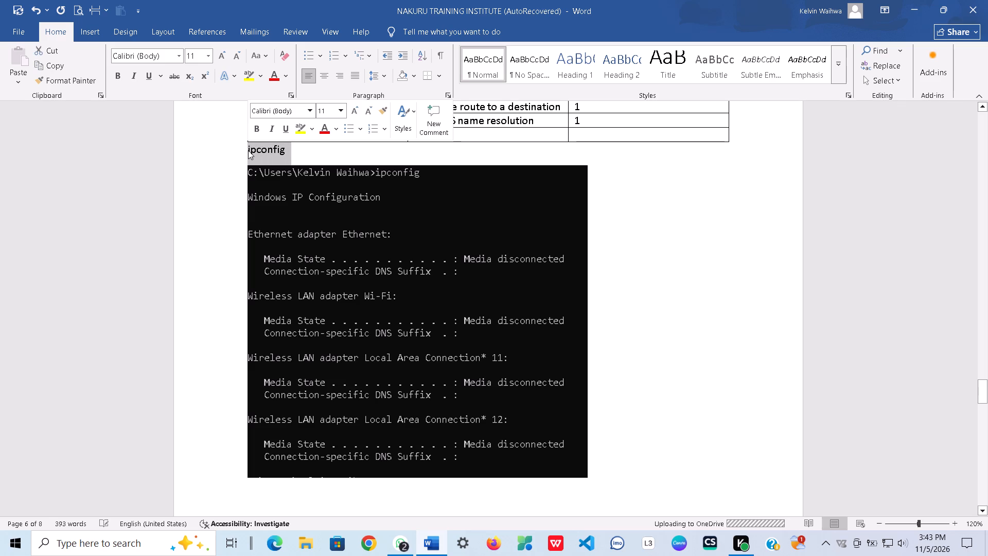
key("ctrl+b")
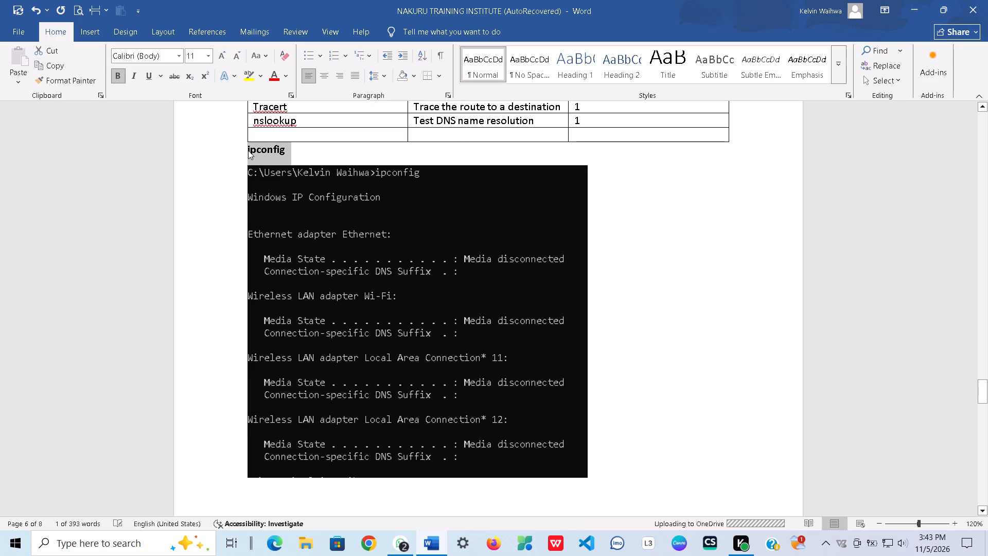
left_click(685, 217)
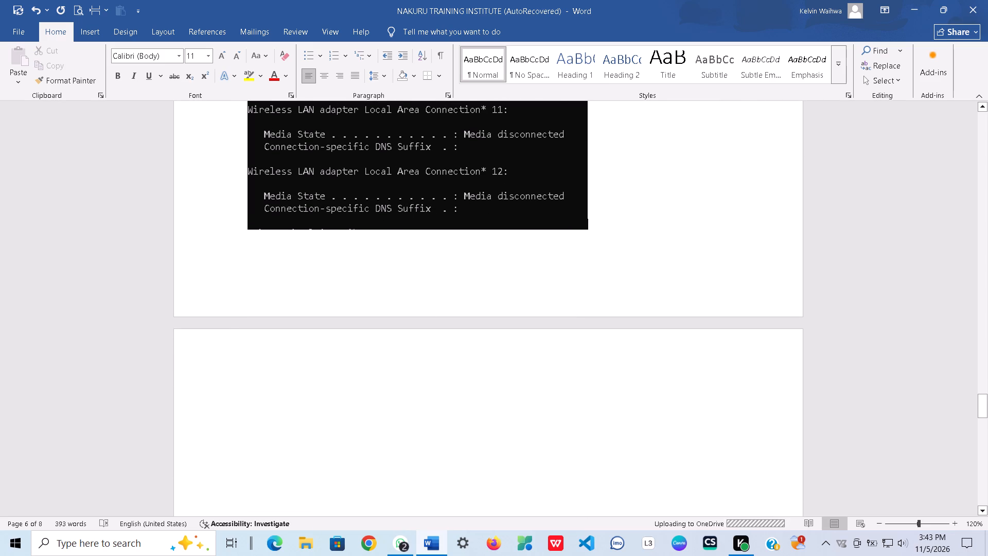
Insert picture 13 b from the device's Pictures folder on the blank line at the top of page 7.
left_click(261, 360)
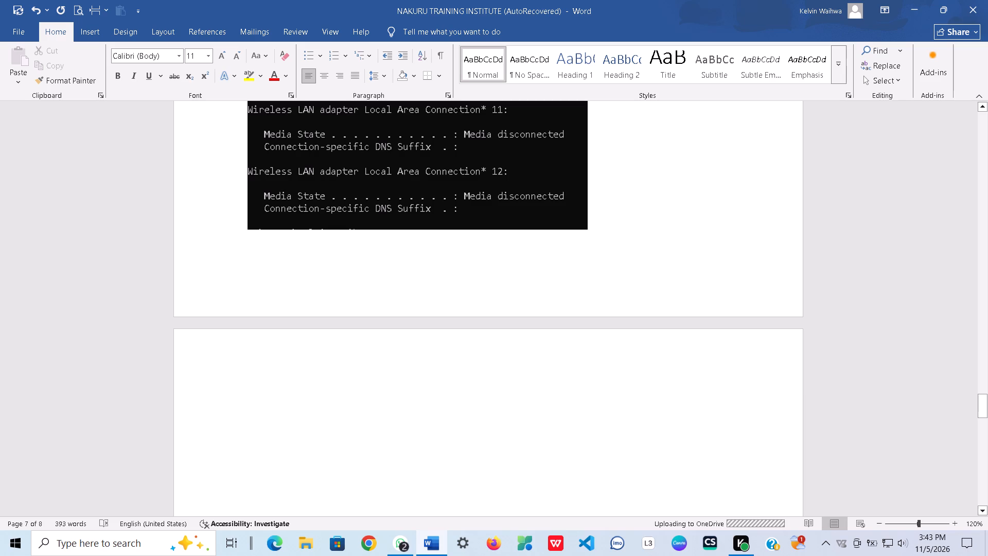
left_click(86, 31)
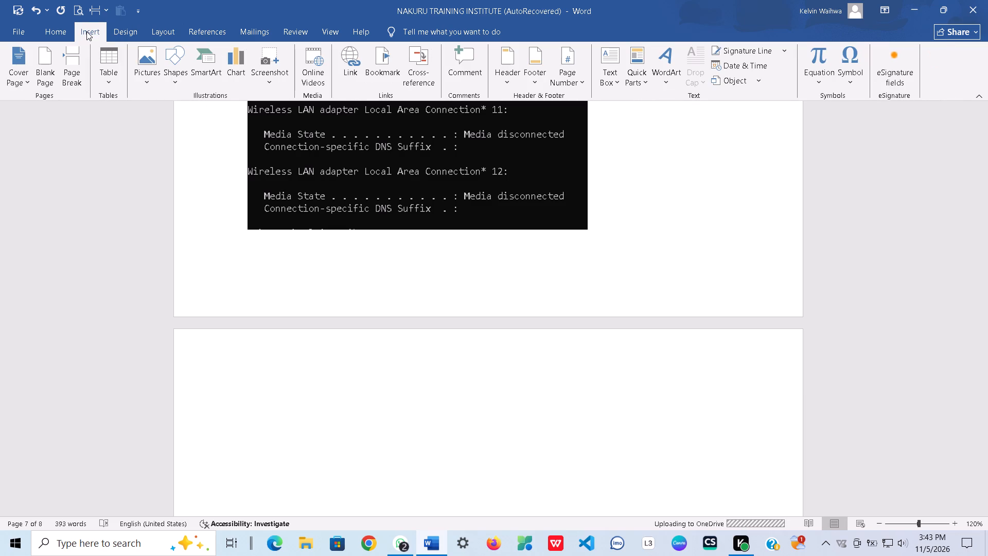
left_click(142, 78)
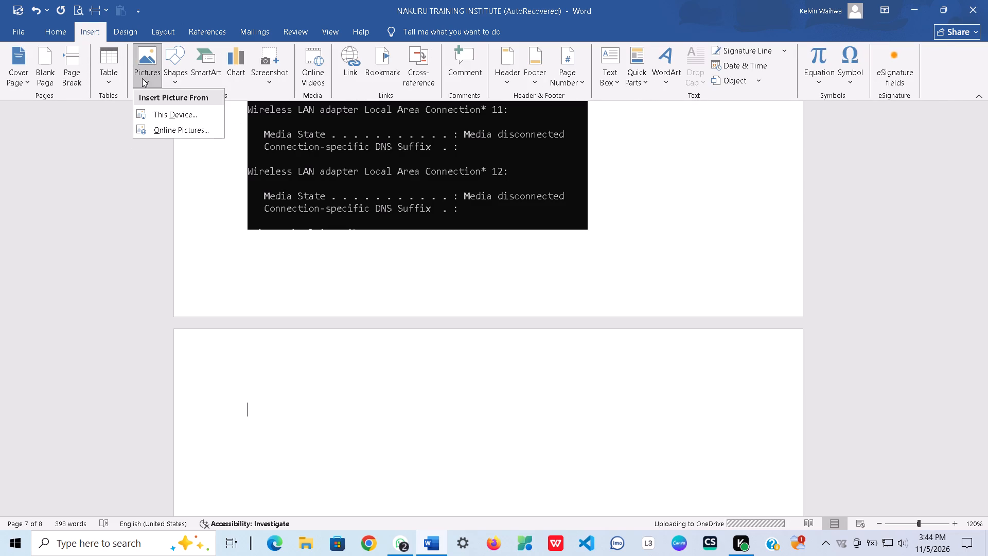
left_click(187, 121)
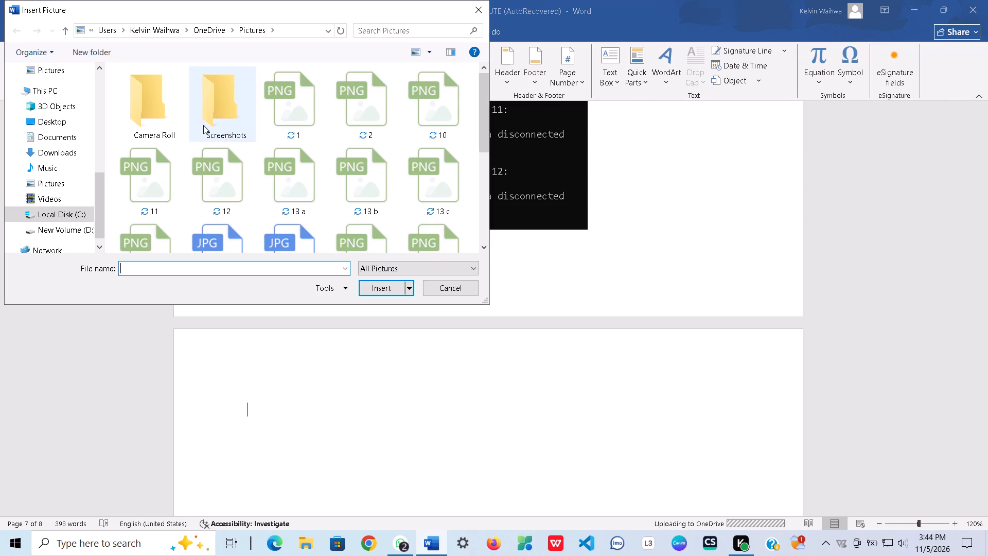
left_click(360, 182)
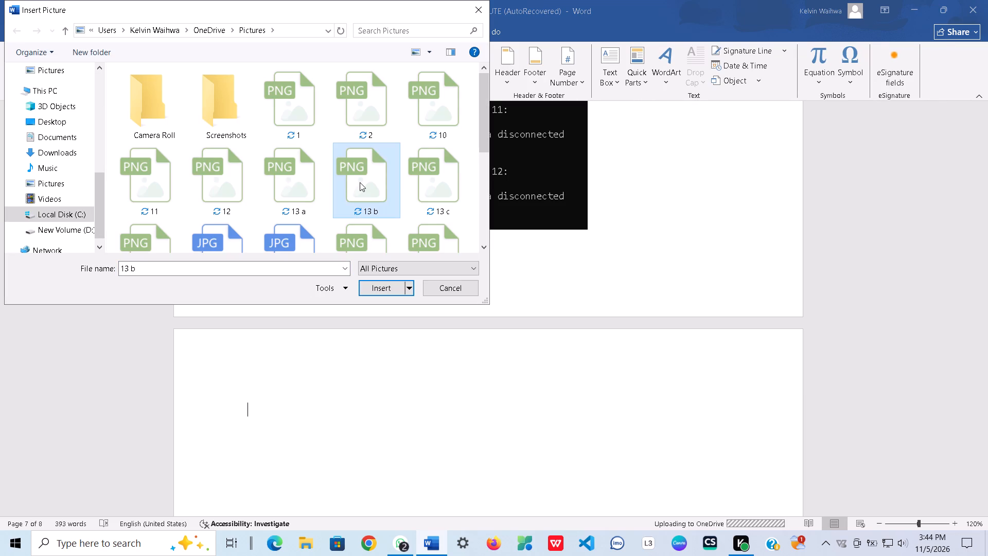
left_click(378, 287)
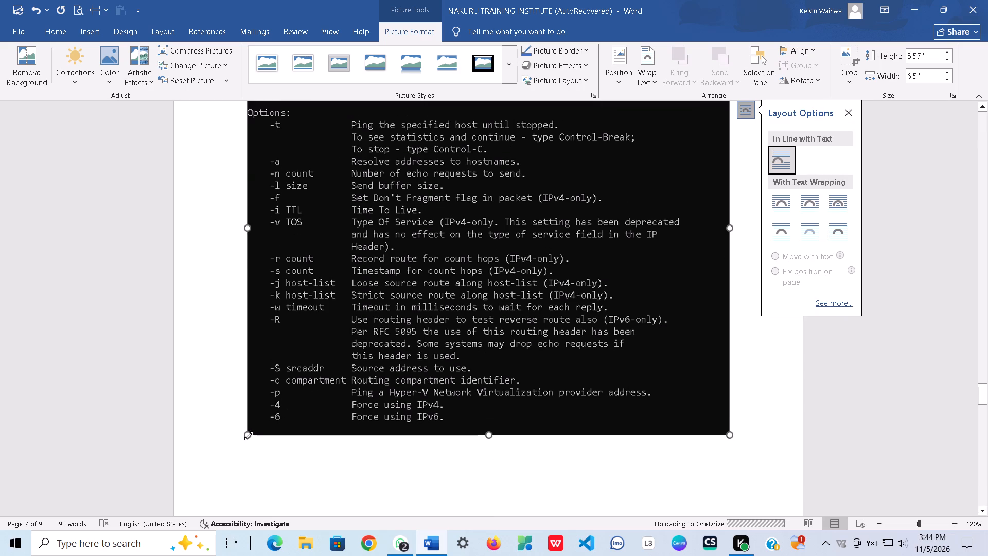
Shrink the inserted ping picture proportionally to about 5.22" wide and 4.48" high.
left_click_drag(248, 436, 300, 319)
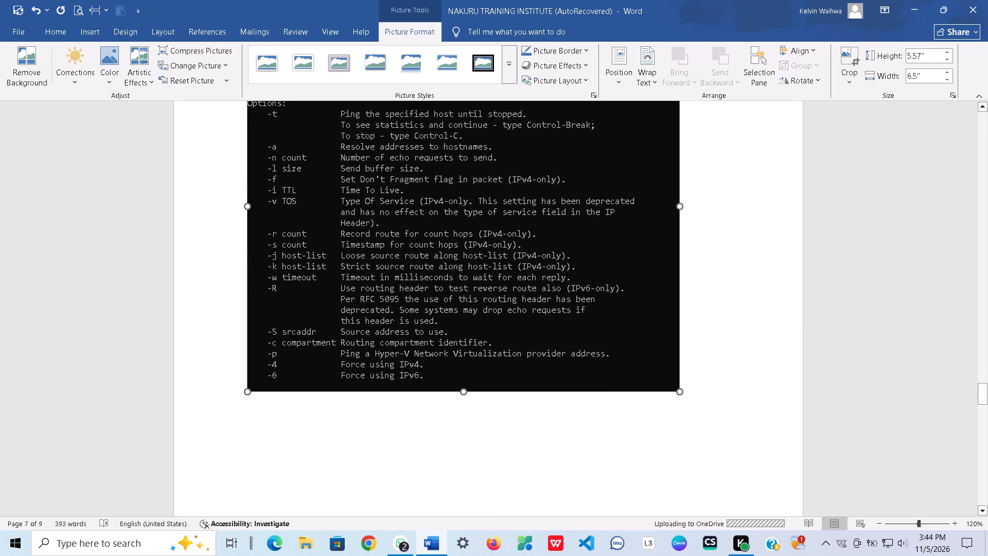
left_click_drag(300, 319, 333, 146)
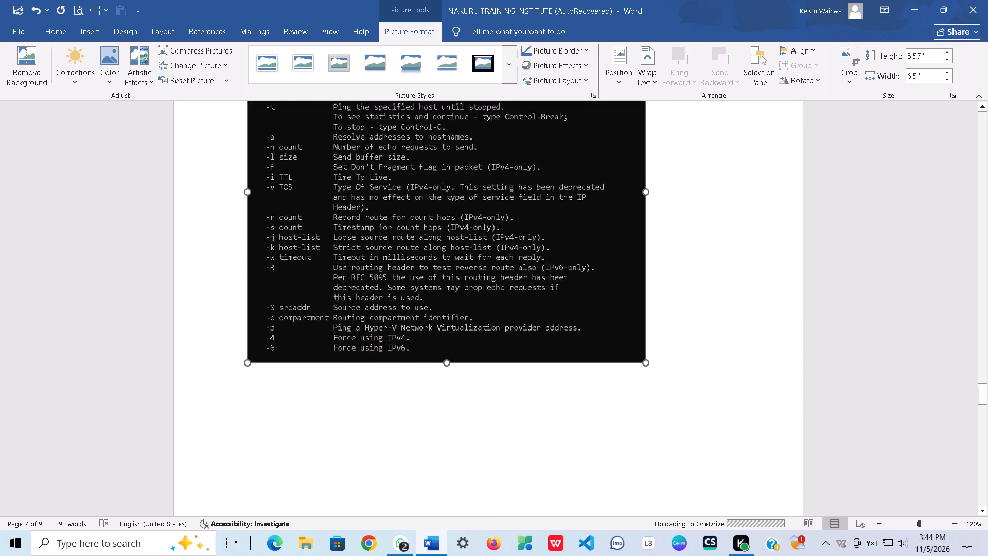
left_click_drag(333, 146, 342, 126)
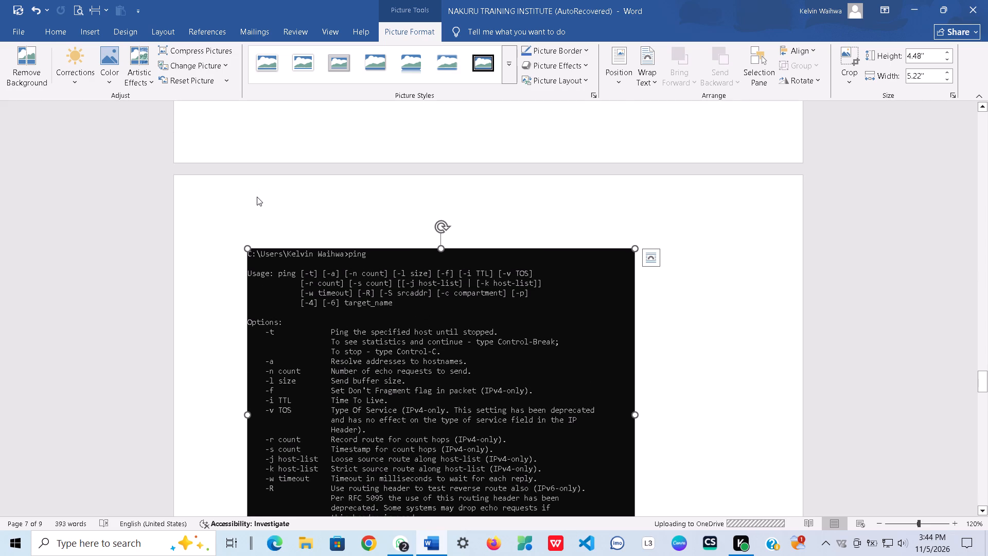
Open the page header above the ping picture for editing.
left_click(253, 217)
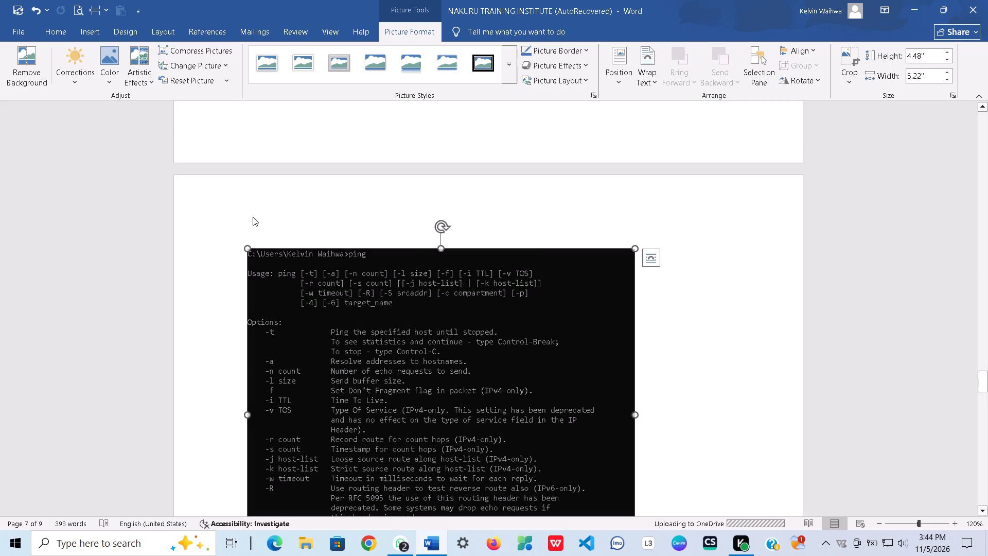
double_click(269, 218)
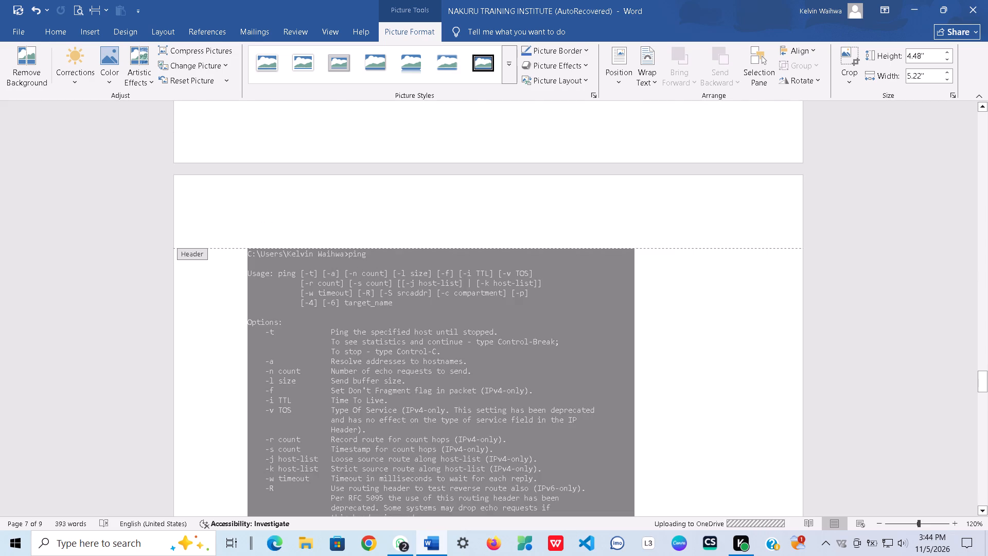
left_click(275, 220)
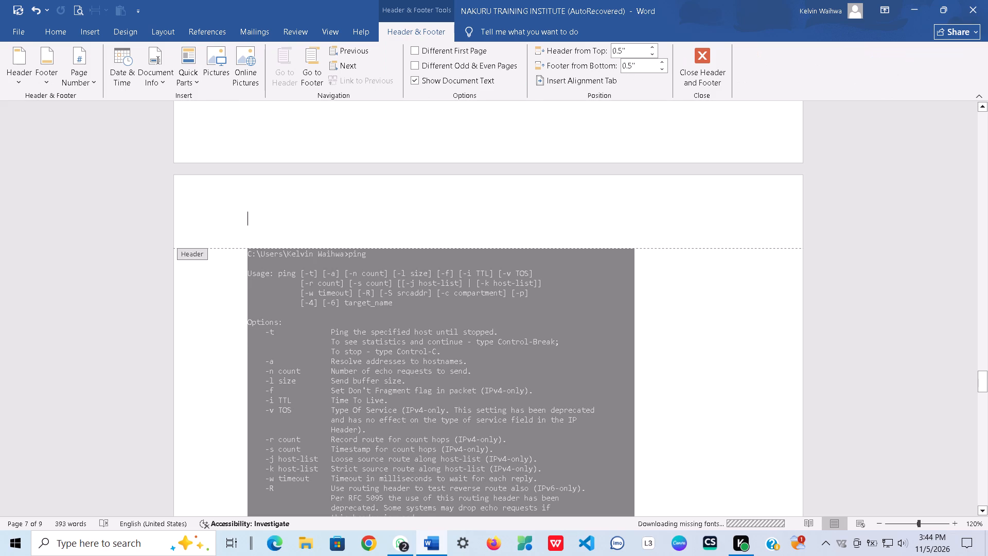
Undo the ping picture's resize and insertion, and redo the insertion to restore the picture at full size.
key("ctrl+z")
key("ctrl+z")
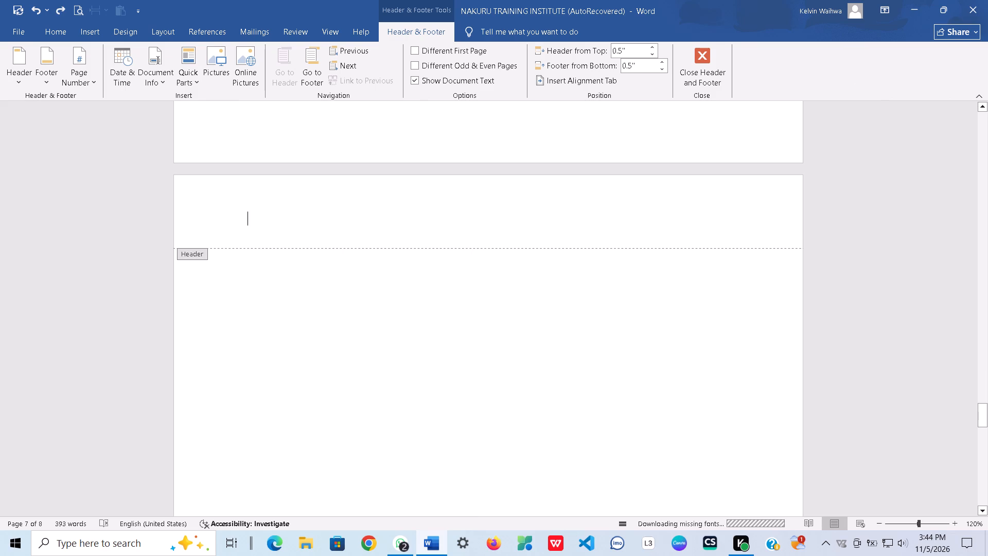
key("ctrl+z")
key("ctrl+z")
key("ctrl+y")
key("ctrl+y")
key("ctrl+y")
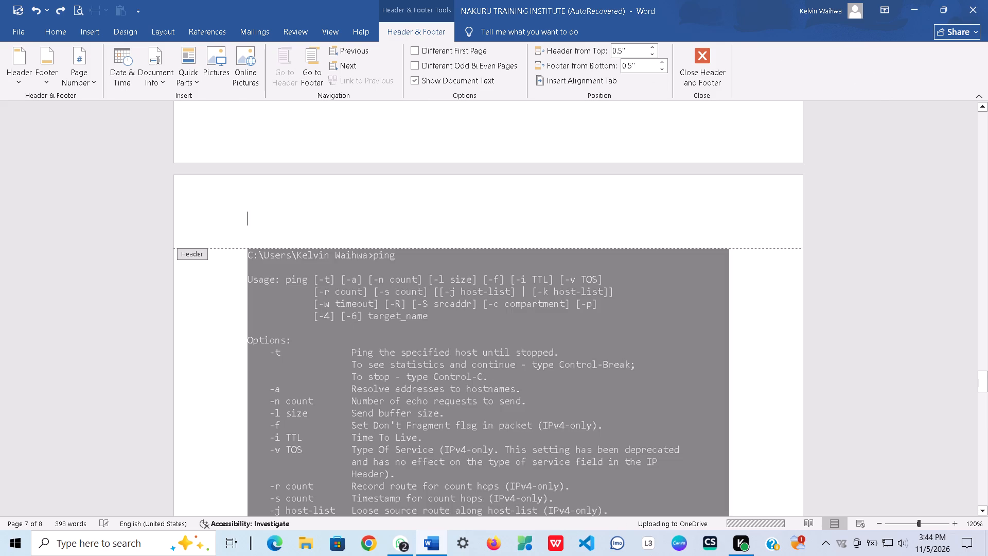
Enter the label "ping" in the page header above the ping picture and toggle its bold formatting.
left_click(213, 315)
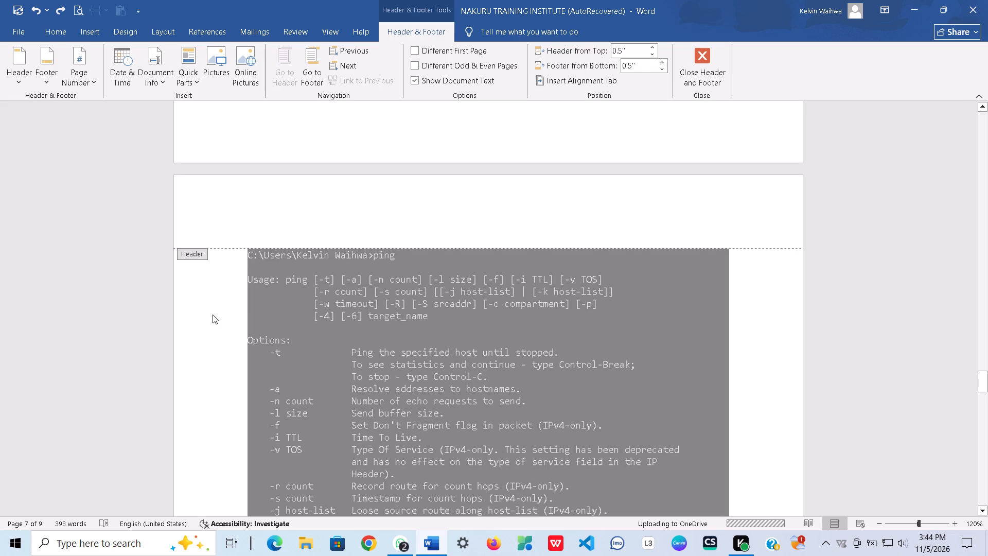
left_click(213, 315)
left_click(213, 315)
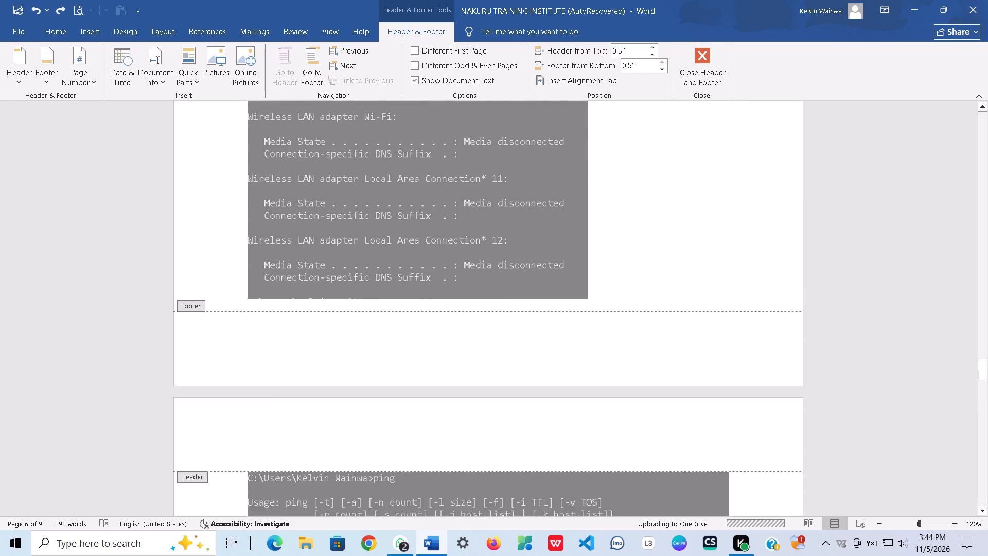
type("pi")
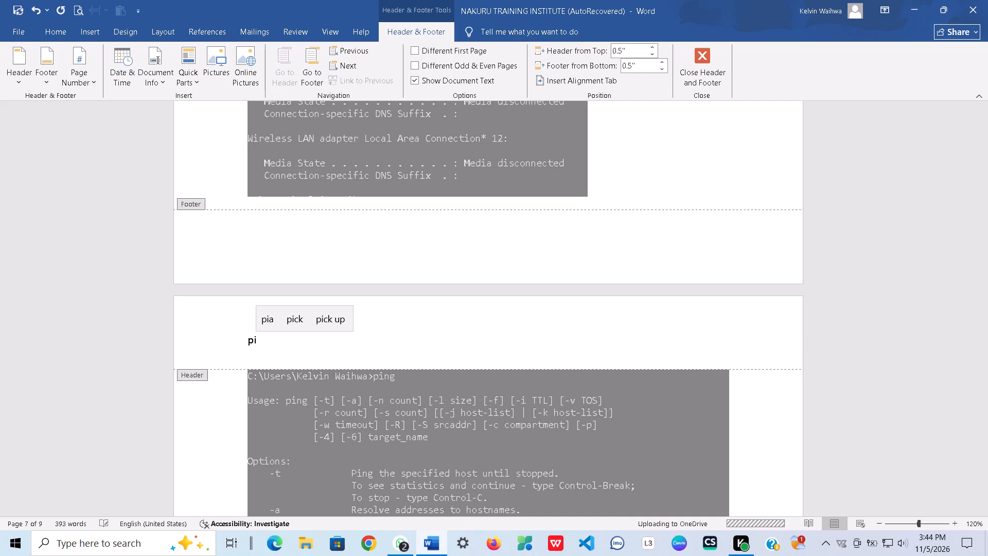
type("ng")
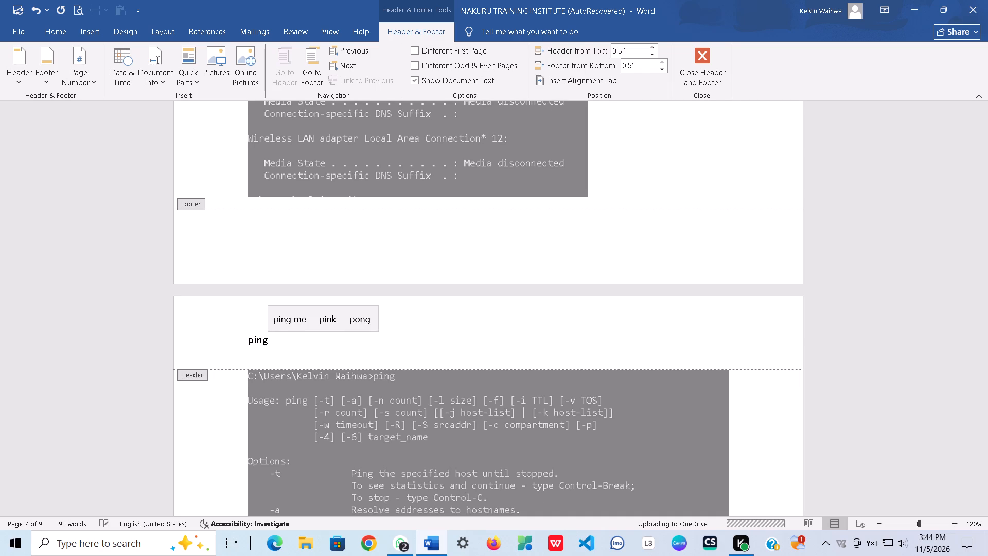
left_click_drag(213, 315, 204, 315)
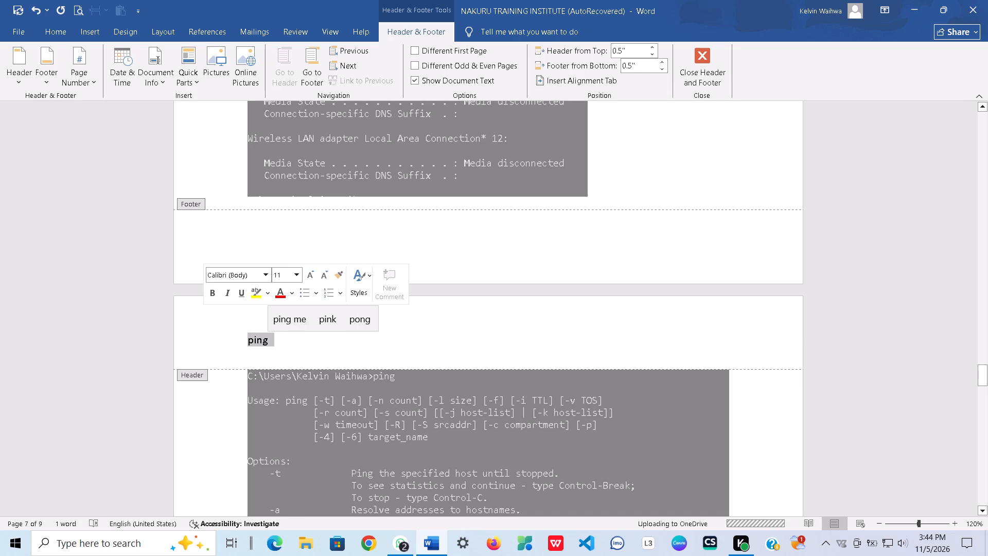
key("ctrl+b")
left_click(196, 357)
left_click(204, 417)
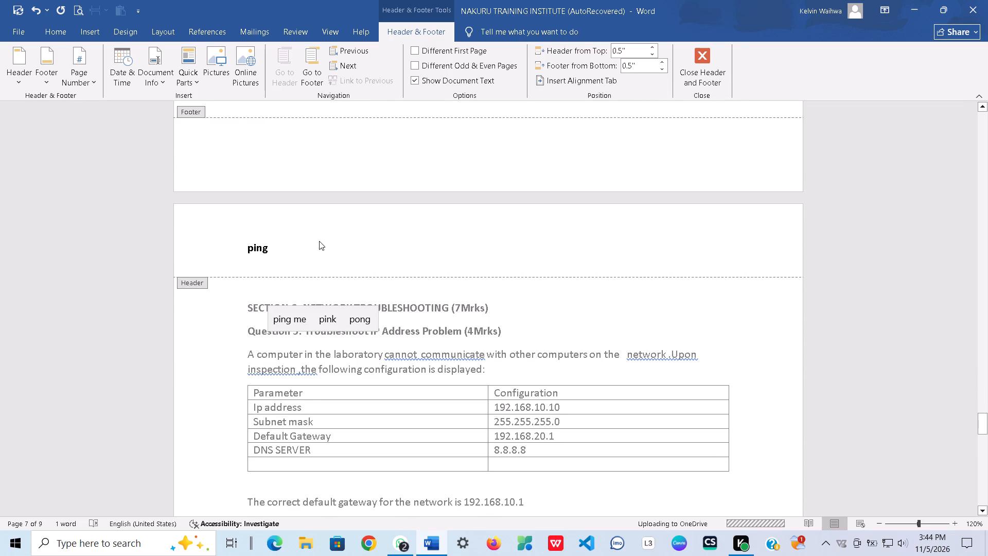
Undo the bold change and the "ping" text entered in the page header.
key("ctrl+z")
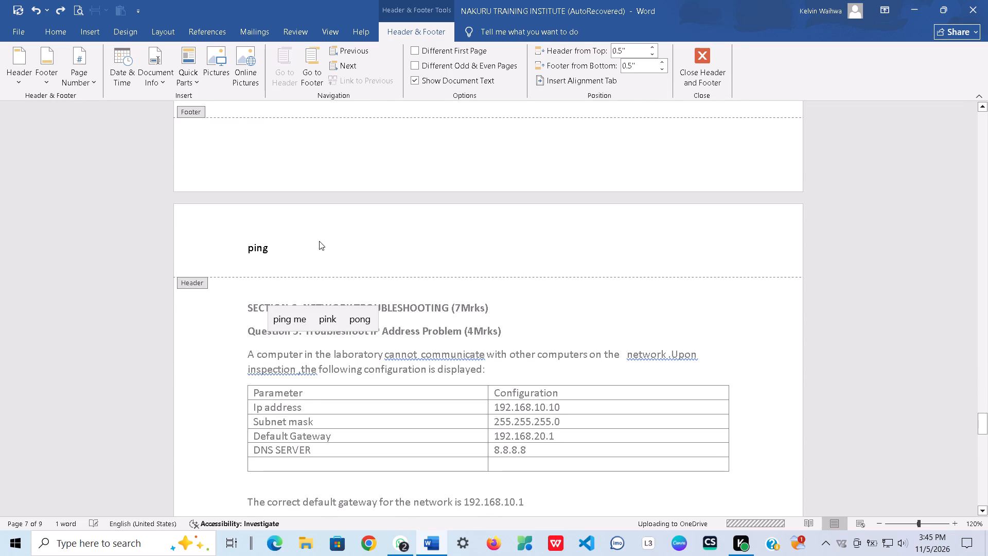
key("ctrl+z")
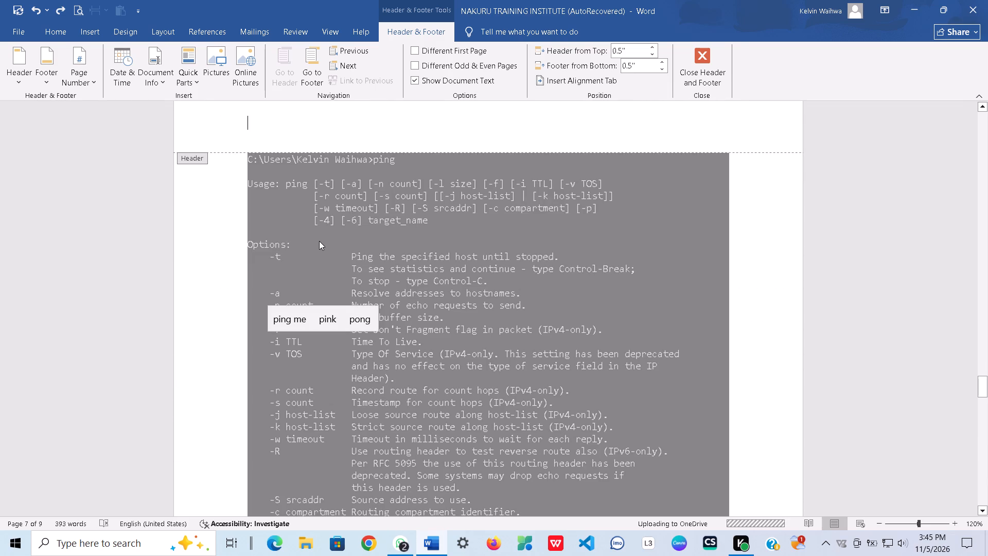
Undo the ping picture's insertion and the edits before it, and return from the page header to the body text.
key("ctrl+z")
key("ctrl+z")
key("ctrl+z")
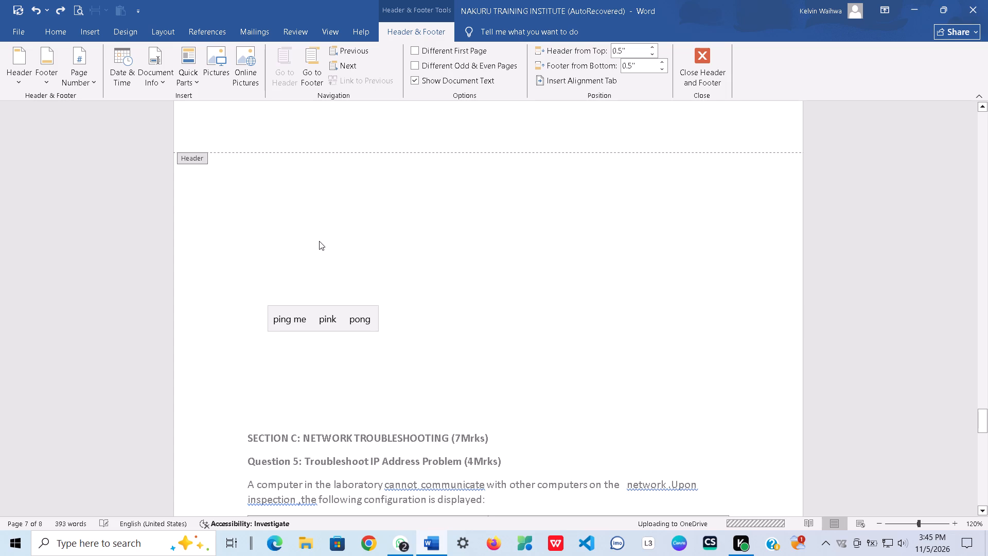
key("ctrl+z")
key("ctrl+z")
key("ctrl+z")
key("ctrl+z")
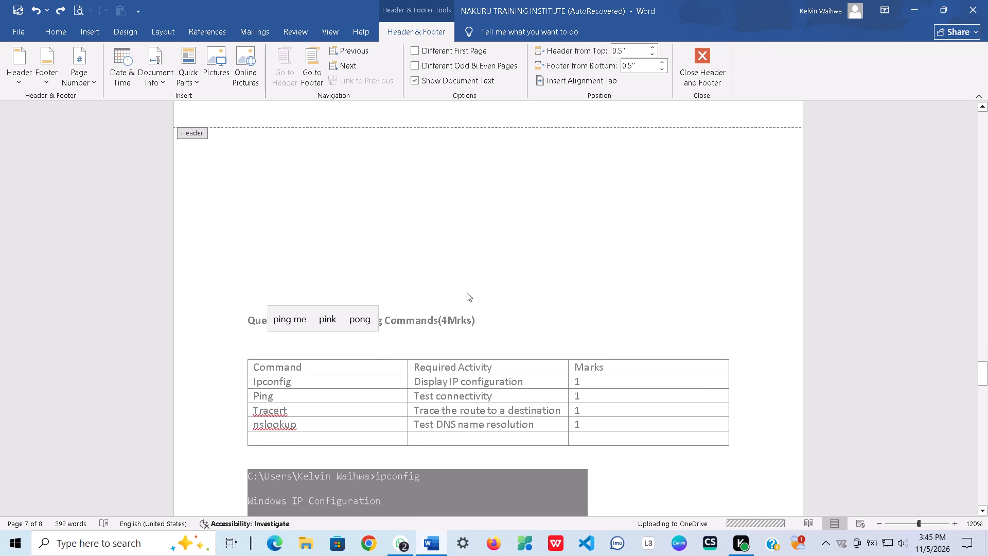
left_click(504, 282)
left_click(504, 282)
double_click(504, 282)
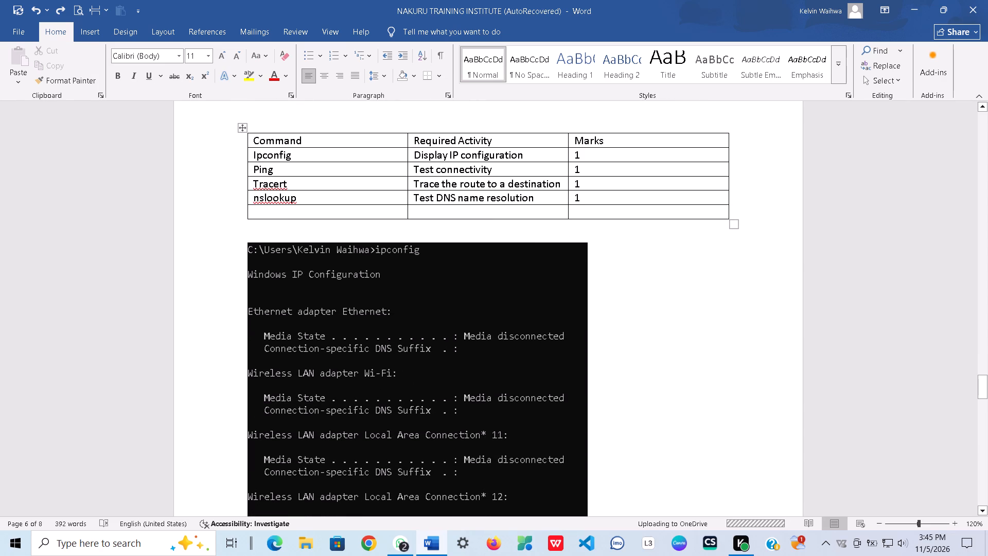
Add the bold label "ipconfig" between the commands table and the ipconfig picture.
left_click(271, 228)
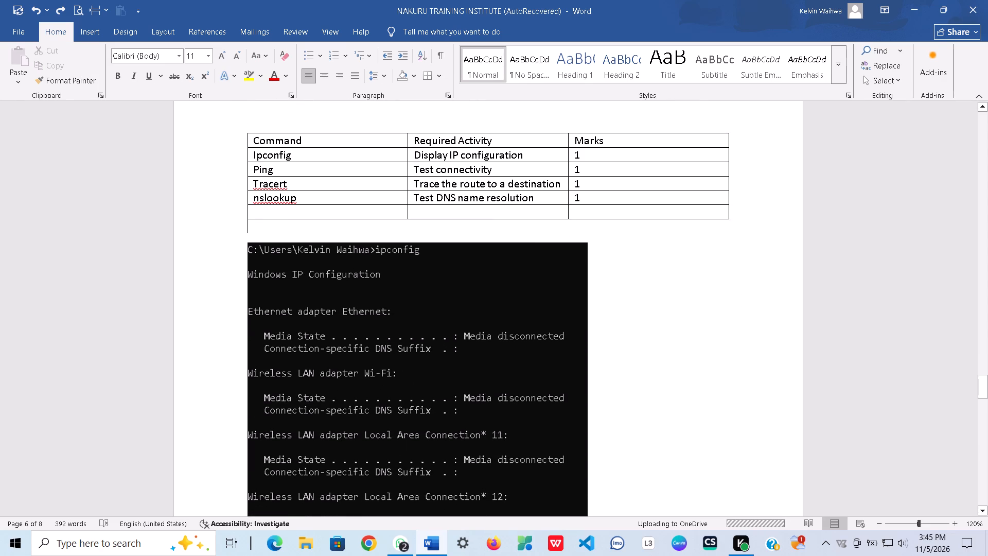
type("ip")
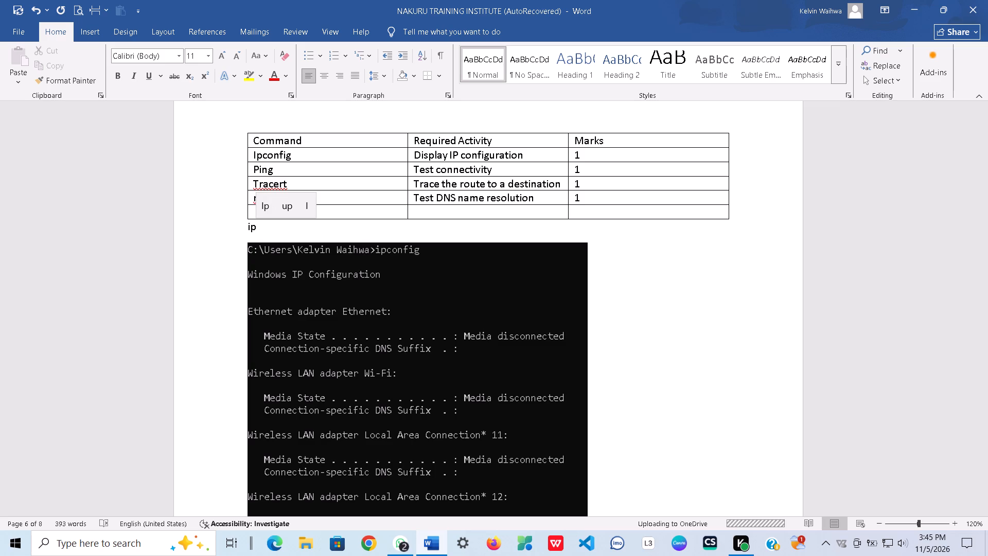
type("cong")
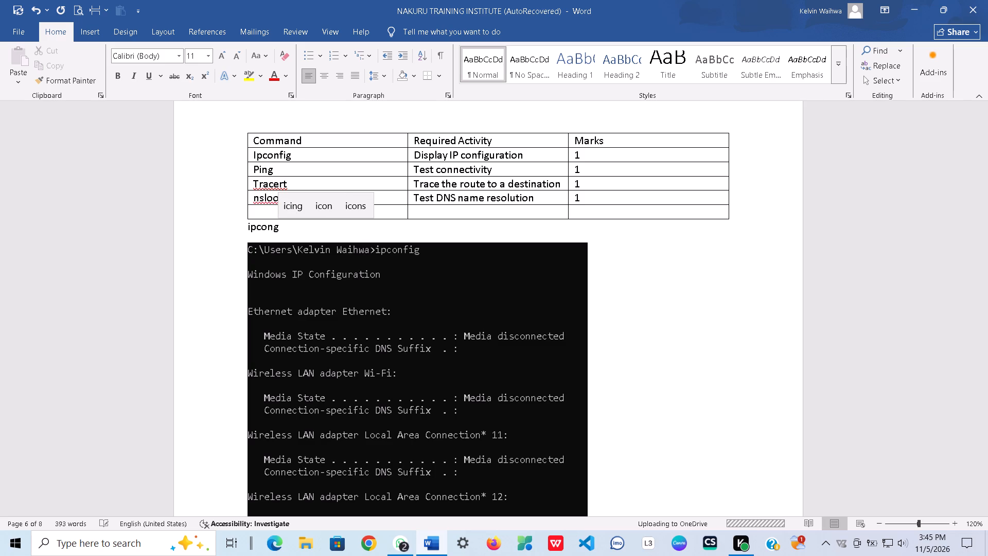
key("BackSpace")
type("fig")
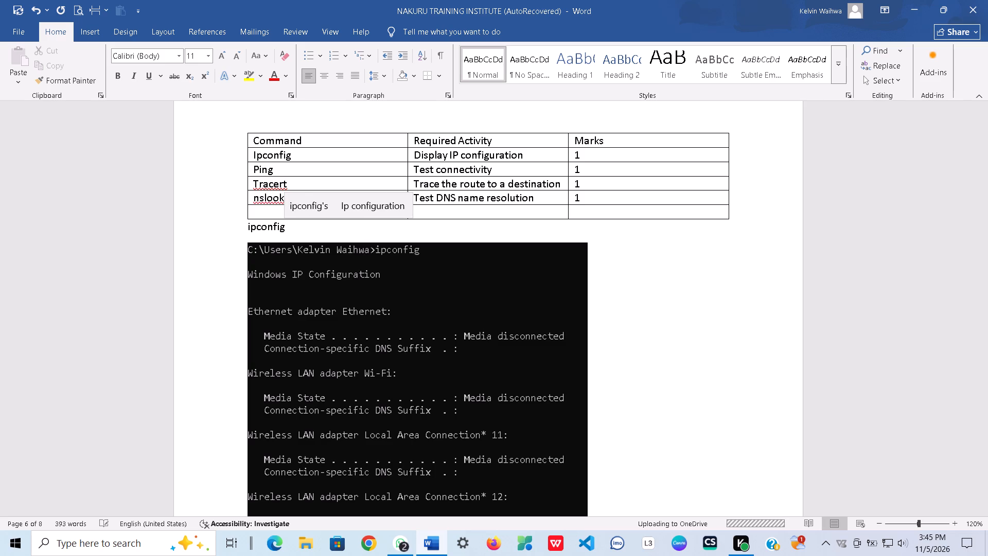
key("ctrl+h")
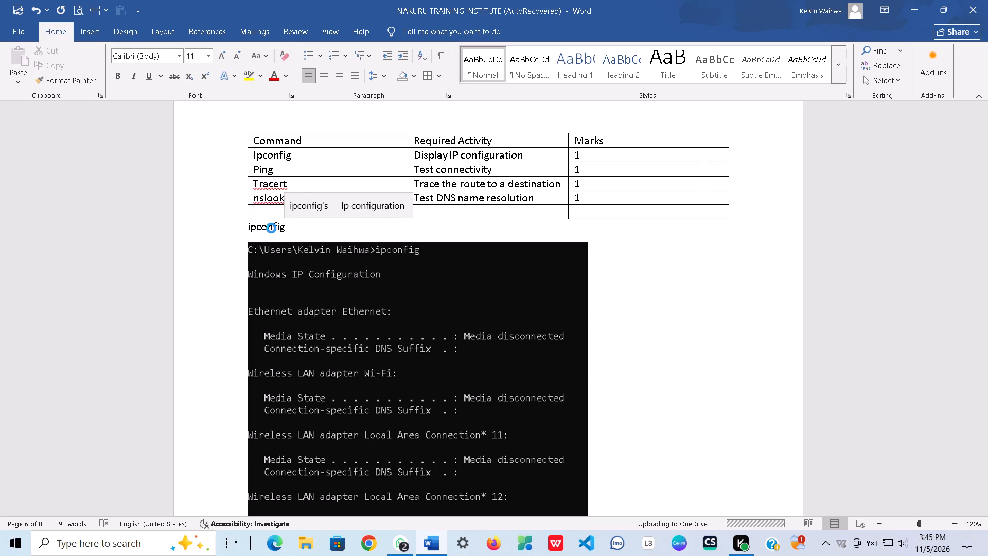
left_click(305, 226)
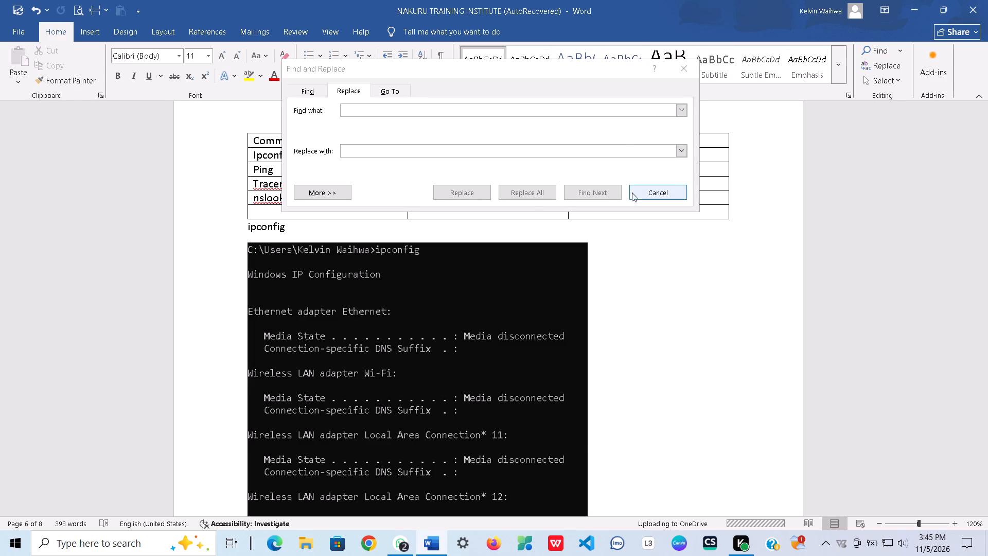
left_click(655, 193)
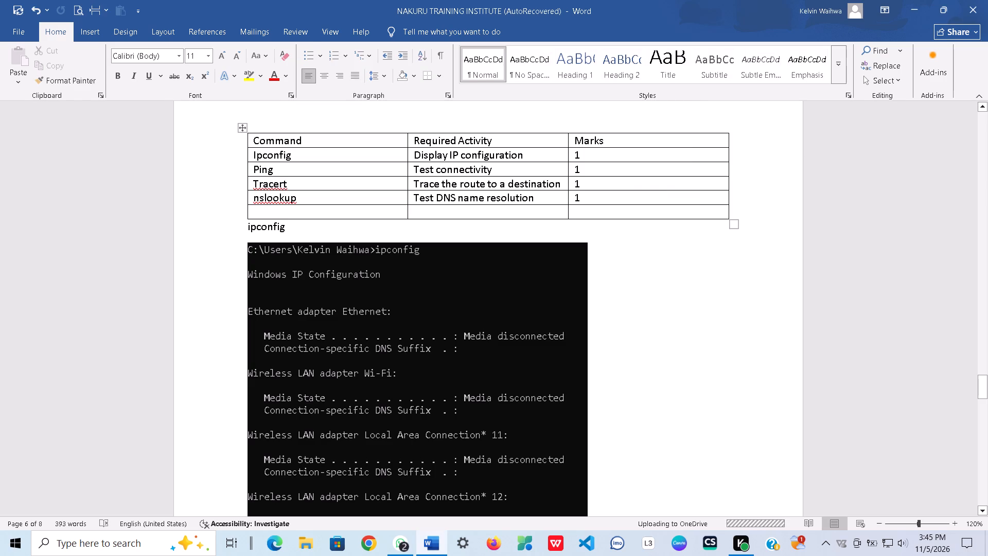
left_click_drag(295, 225, 244, 229)
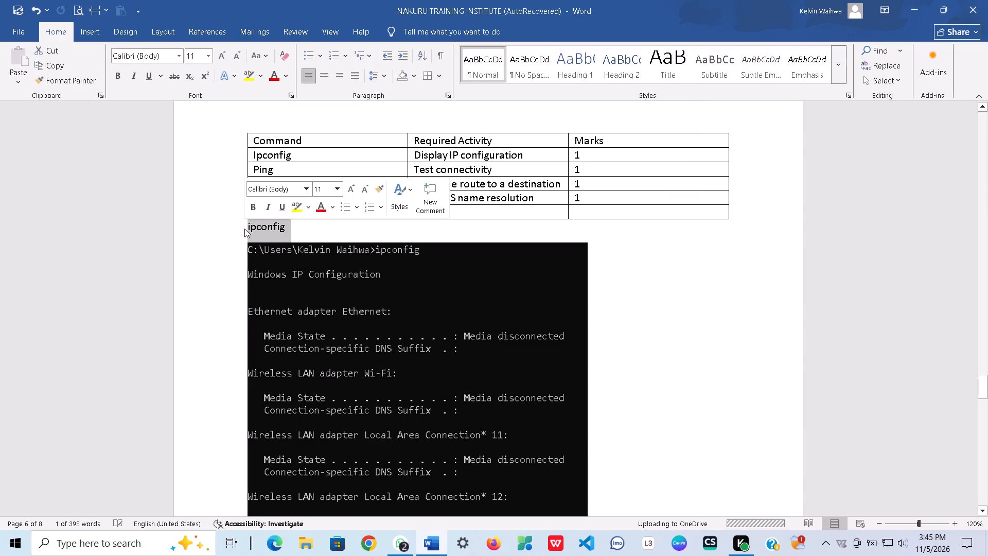
key("ctrl+b")
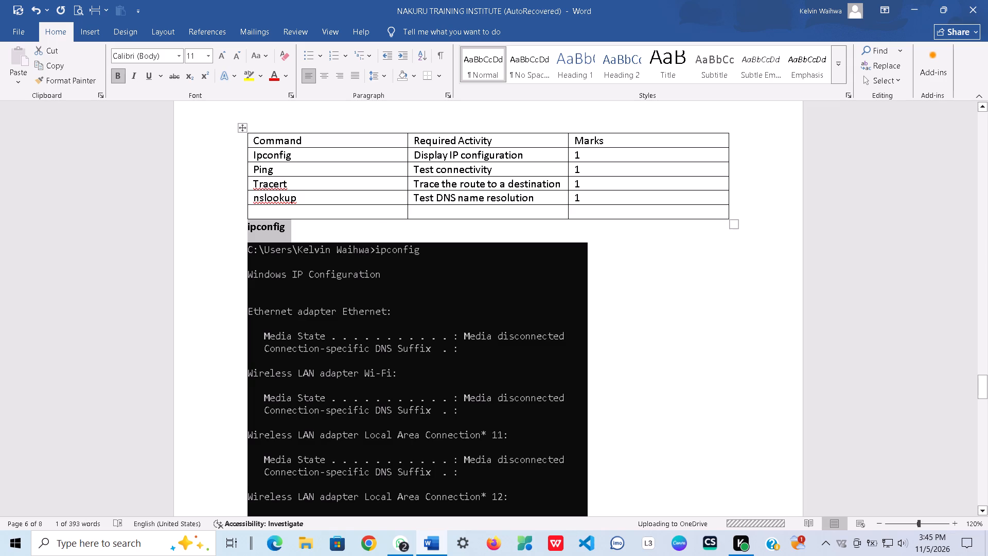
left_click(510, 228)
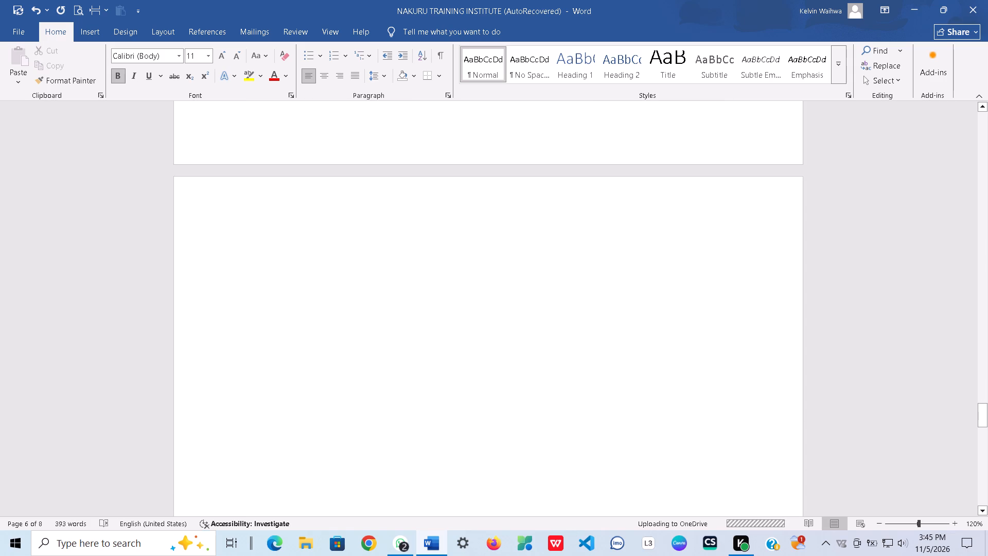
Insert the picture "13 b" from the Pictures folder in the blank space on page 7.
left_click(270, 280)
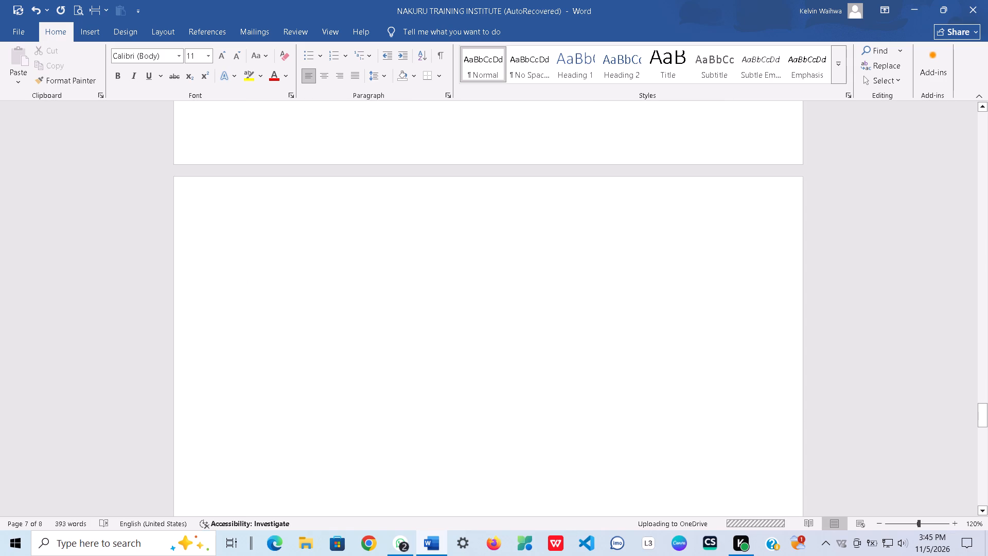
left_click(95, 31)
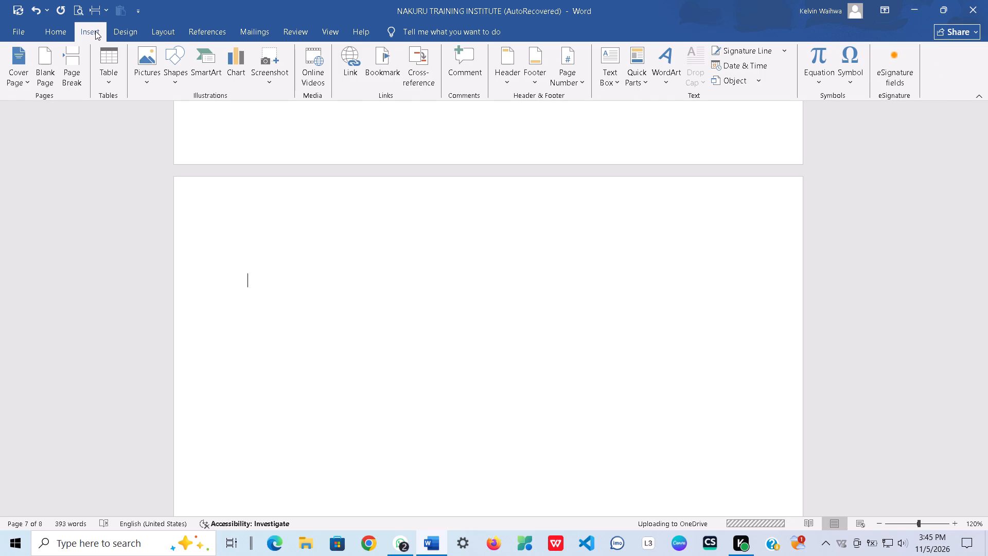
left_click(157, 73)
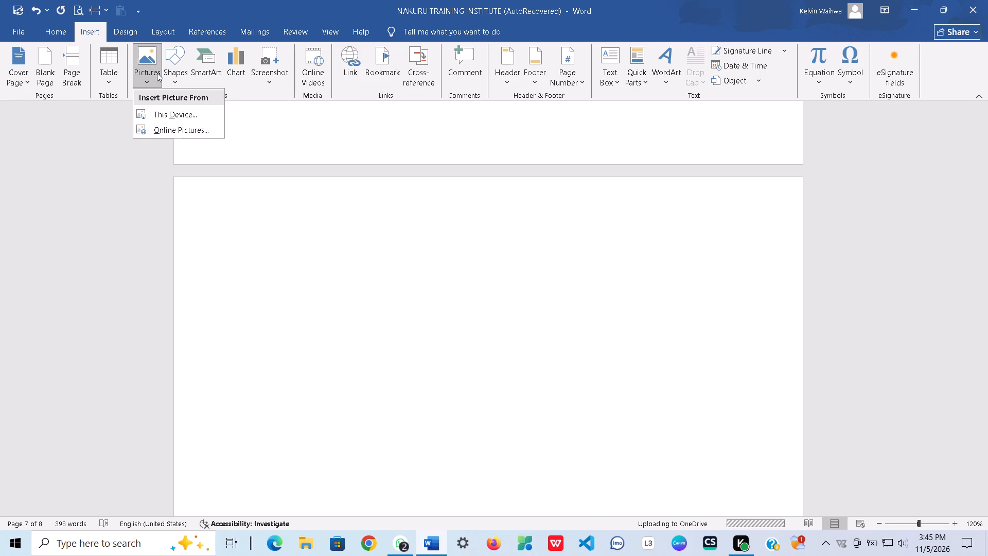
left_click(166, 111)
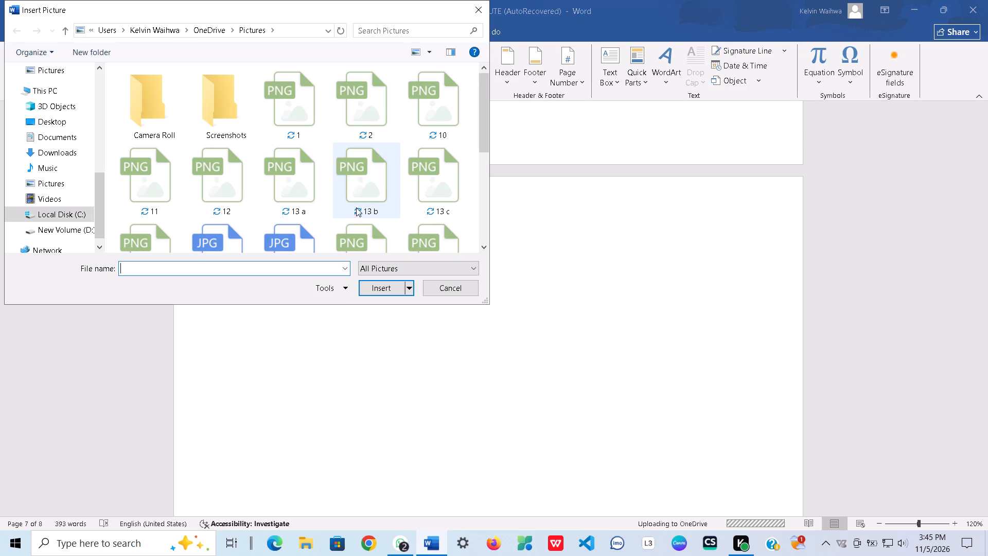
left_click(363, 205)
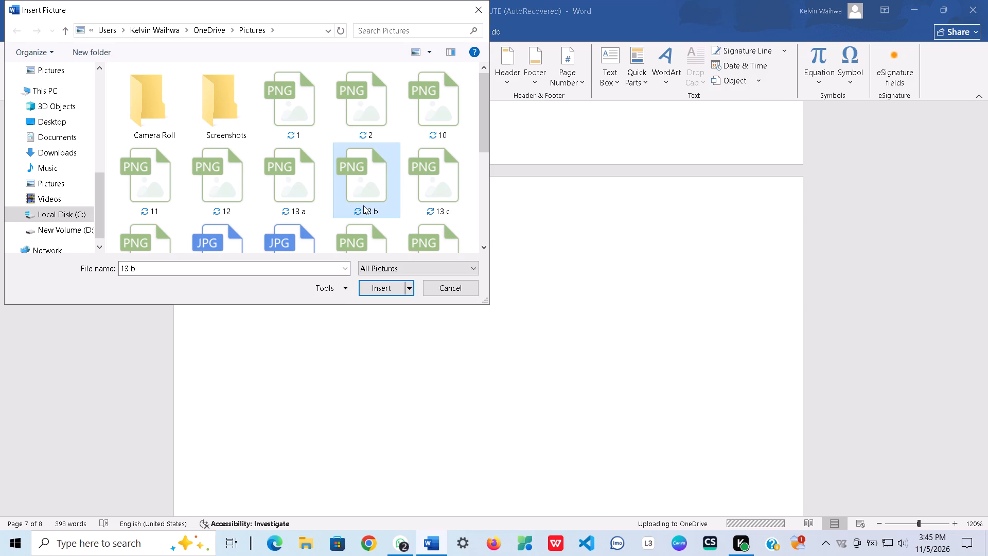
left_click(387, 288)
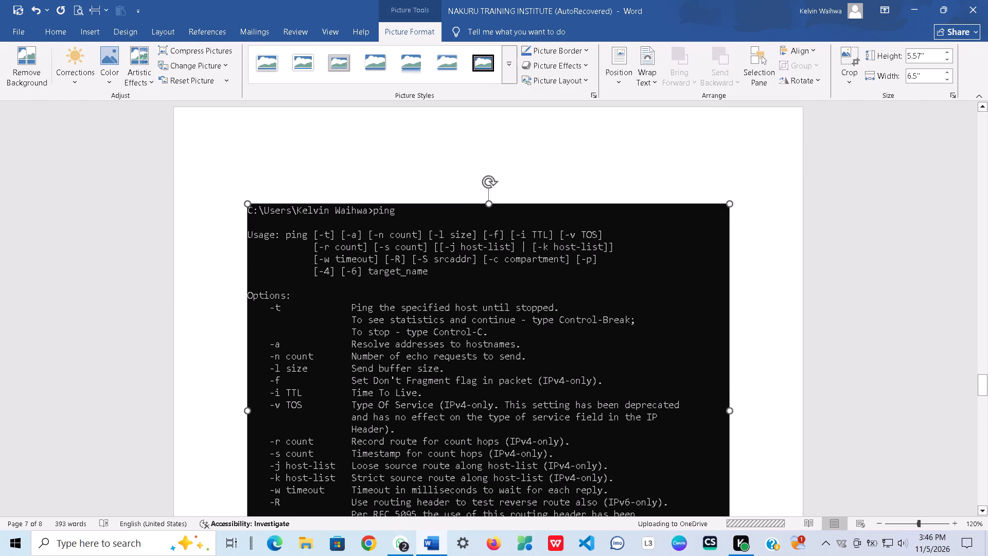
Add the bold label "ping" on the line directly above the ping picture.
left_click(289, 181)
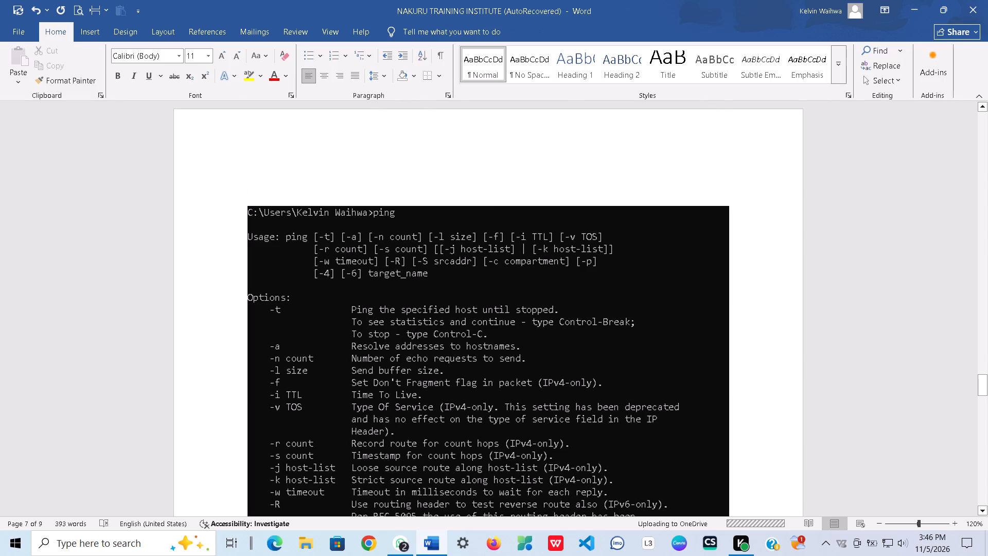
type("pi")
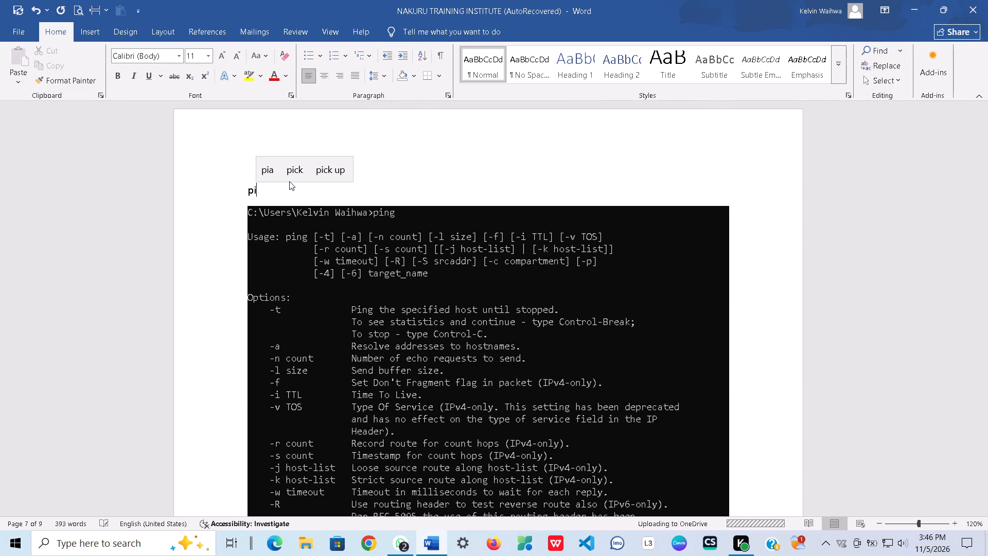
key("n")
key("g")
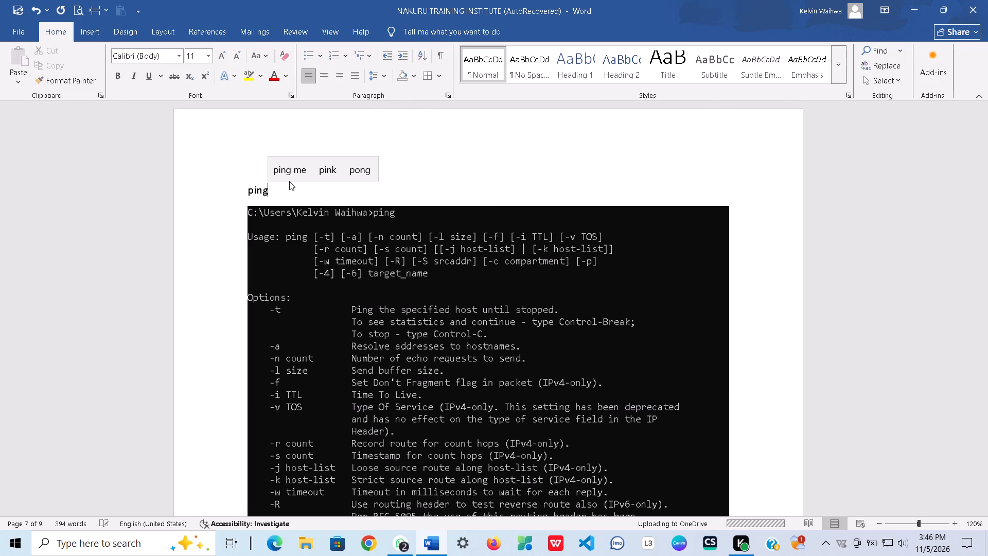
left_click_drag(278, 192, 246, 193)
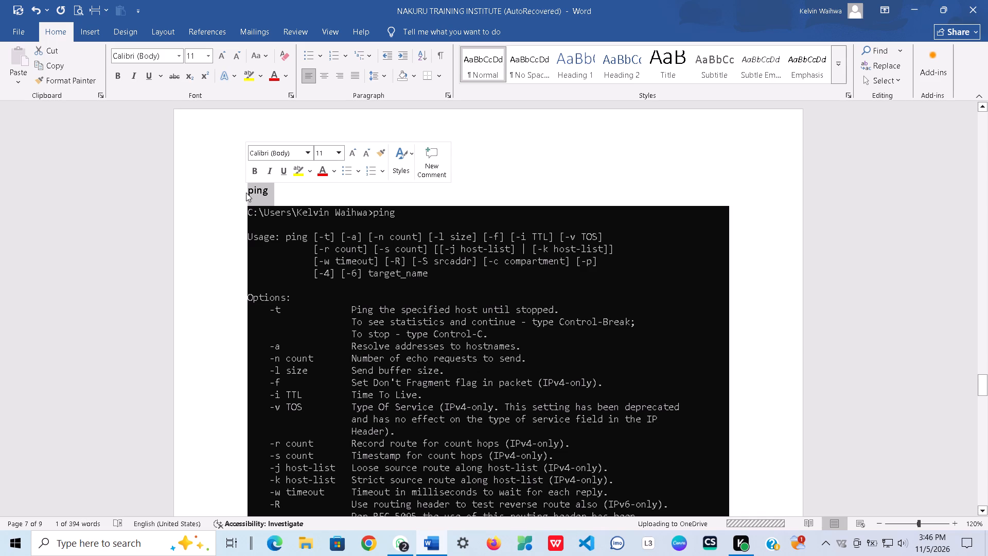
key("ctrl+b")
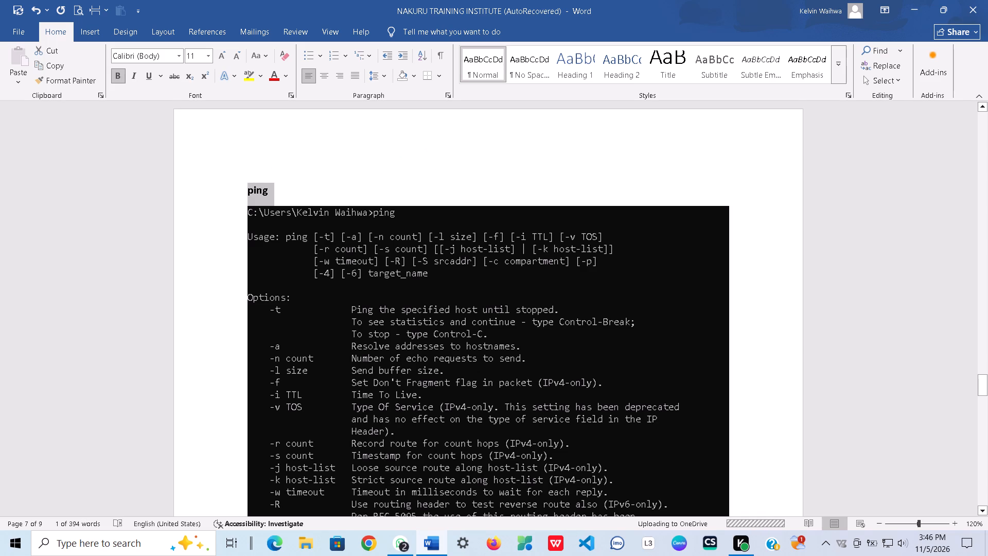
left_click(199, 282)
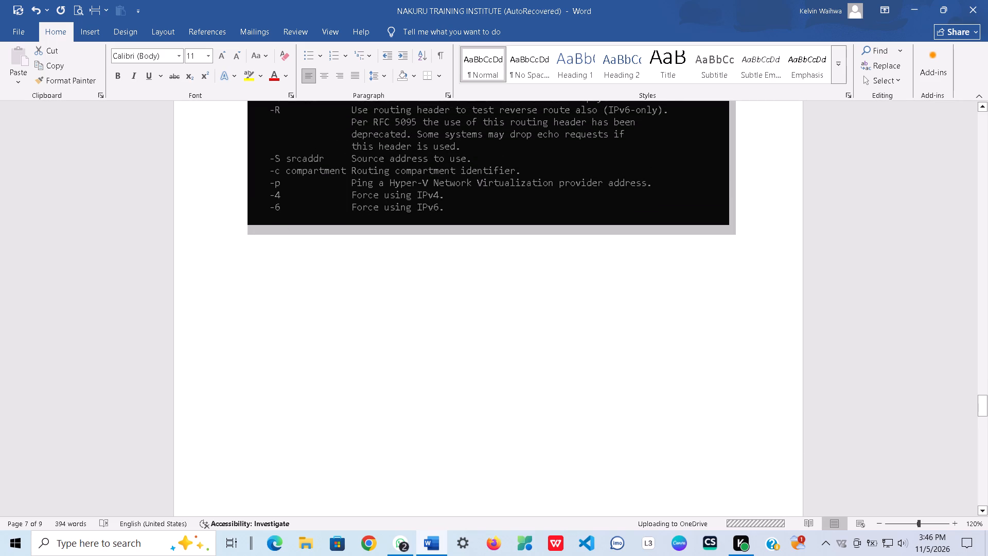
Insert the picture "13 c" from the Pictures folder in the blank space below the ping picture.
left_click(263, 310)
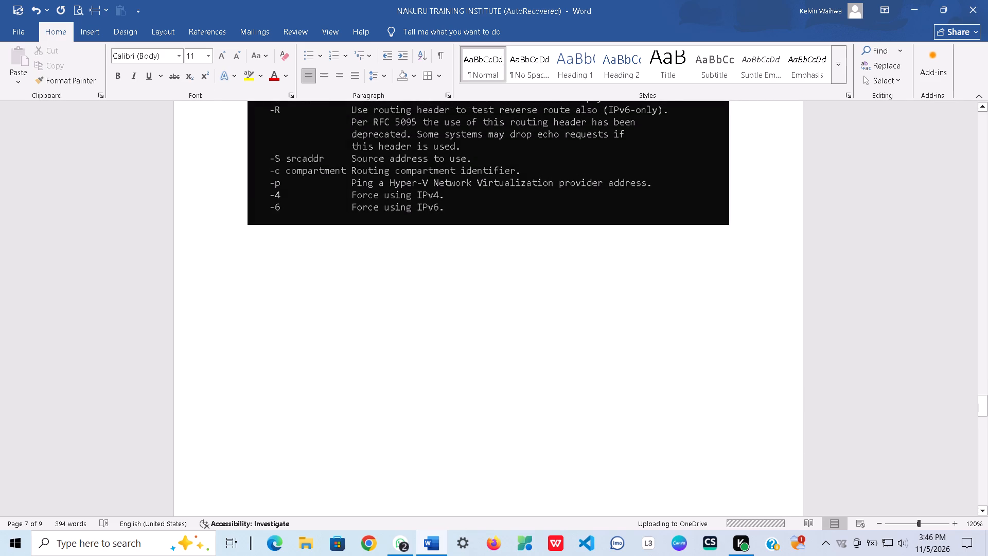
left_click(95, 28)
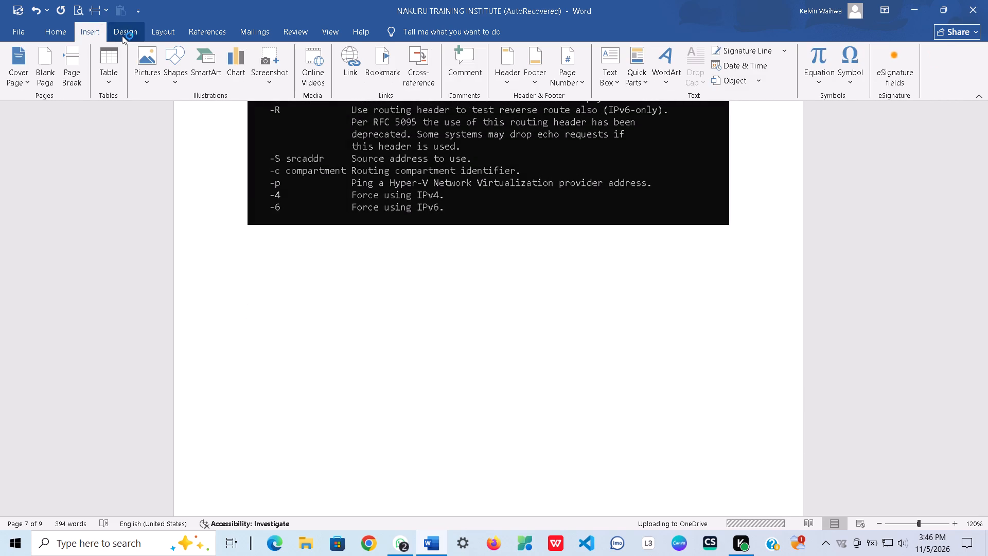
left_click(143, 54)
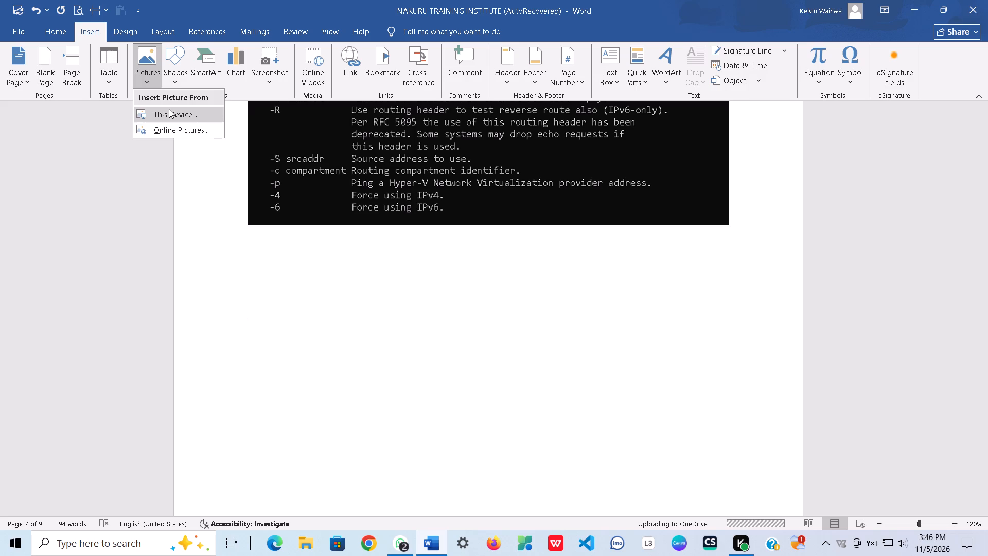
left_click(169, 109)
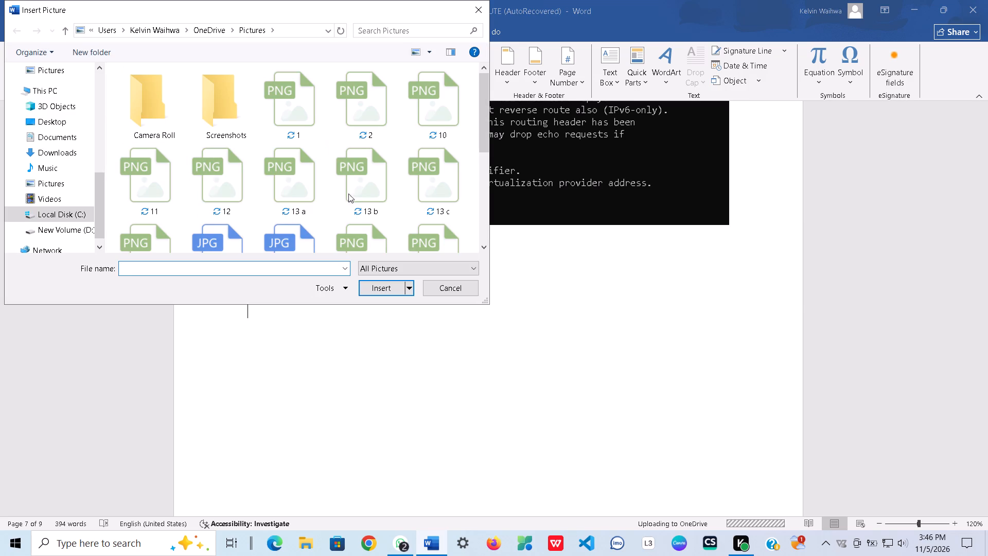
left_click(449, 197)
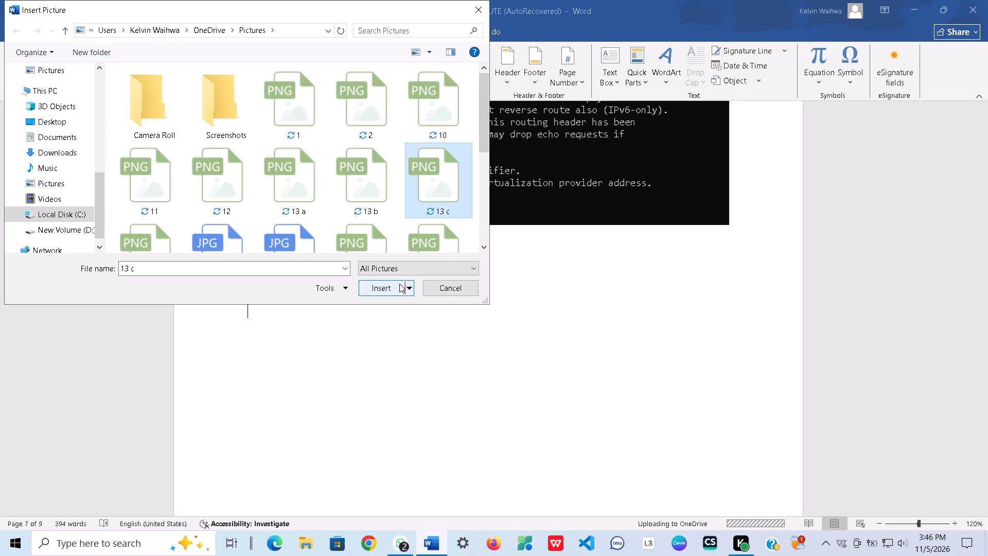
left_click(399, 284)
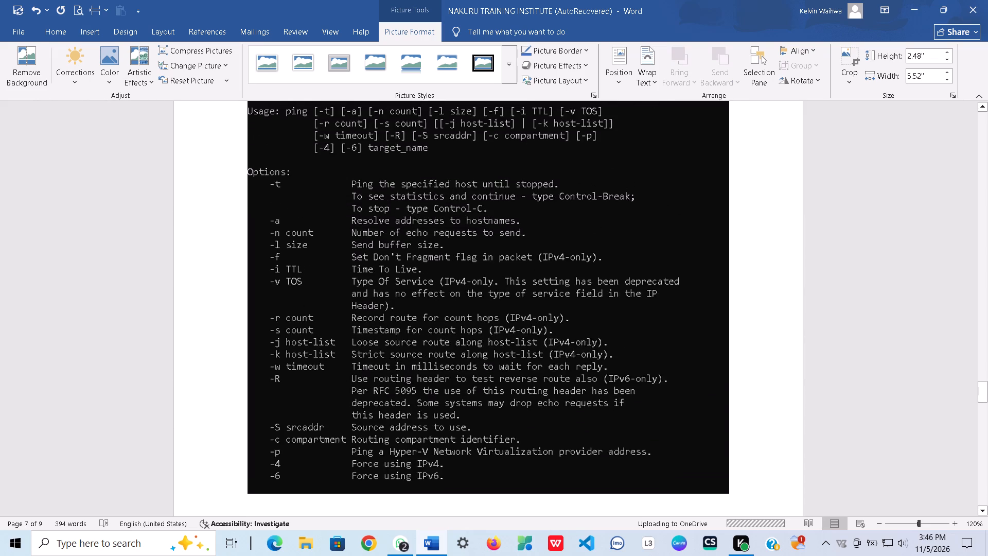
Shrink the ping picture proportionally to about 4.14" high by 4.83" wide.
left_click(399, 284)
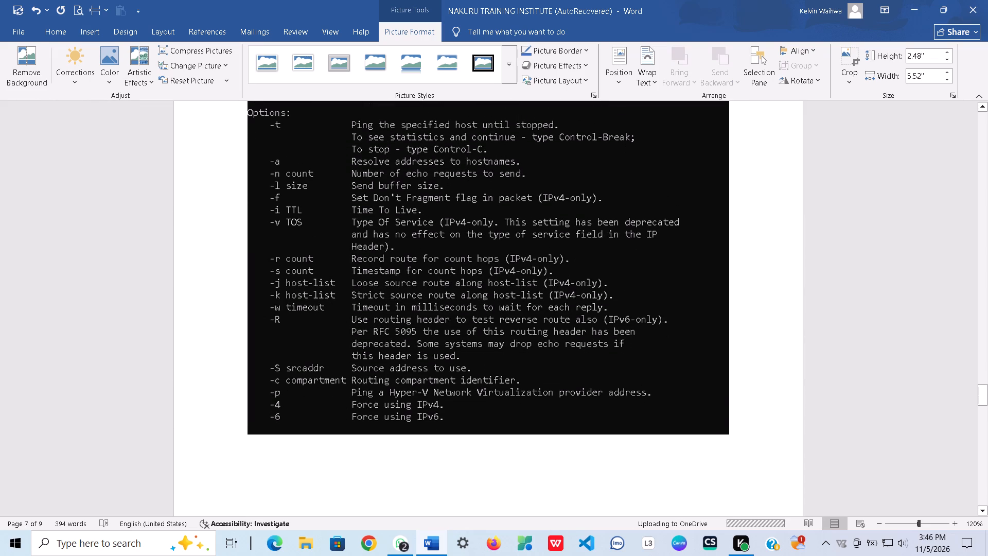
left_click(246, 432)
left_click_drag(246, 432, 334, 320)
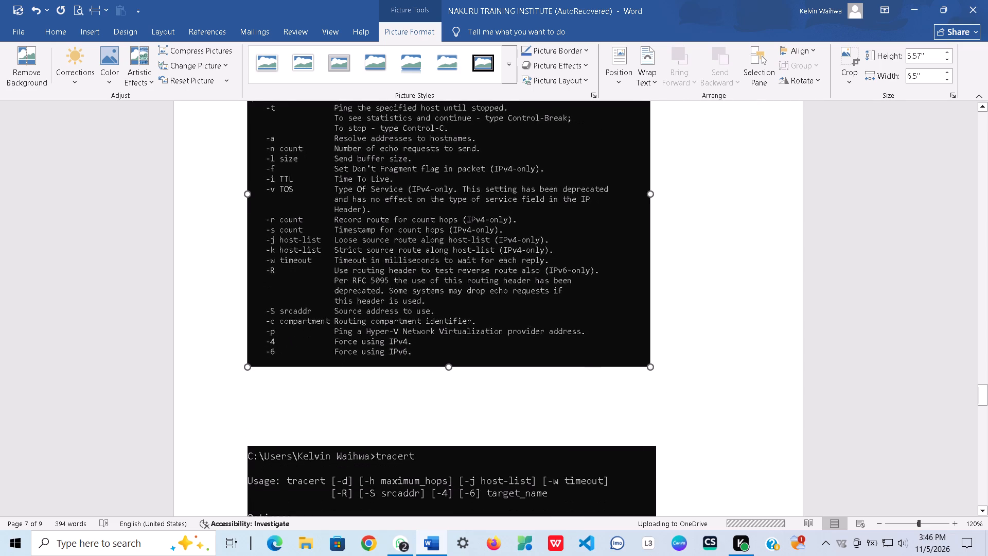
left_click_drag(334, 320, 369, 241)
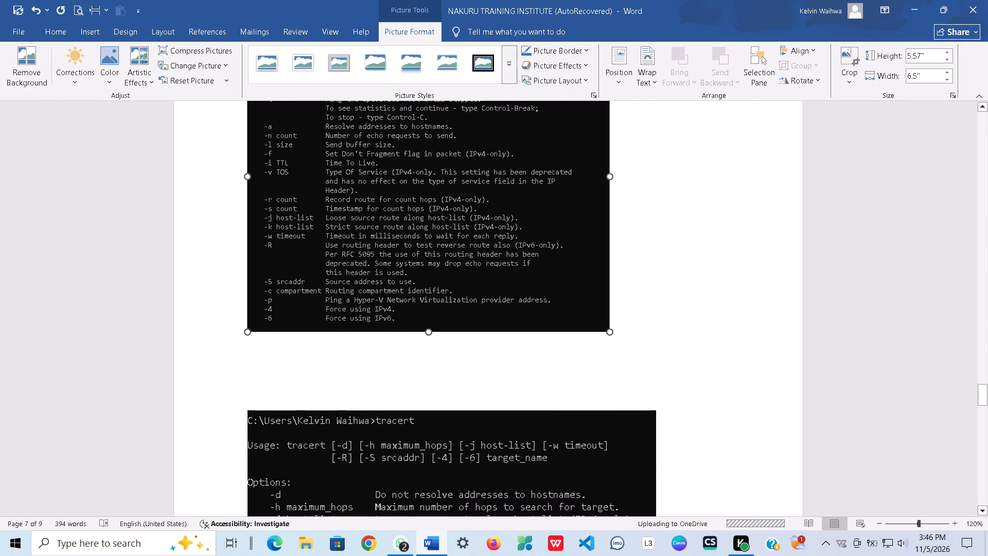
left_click_drag(369, 241, 372, 236)
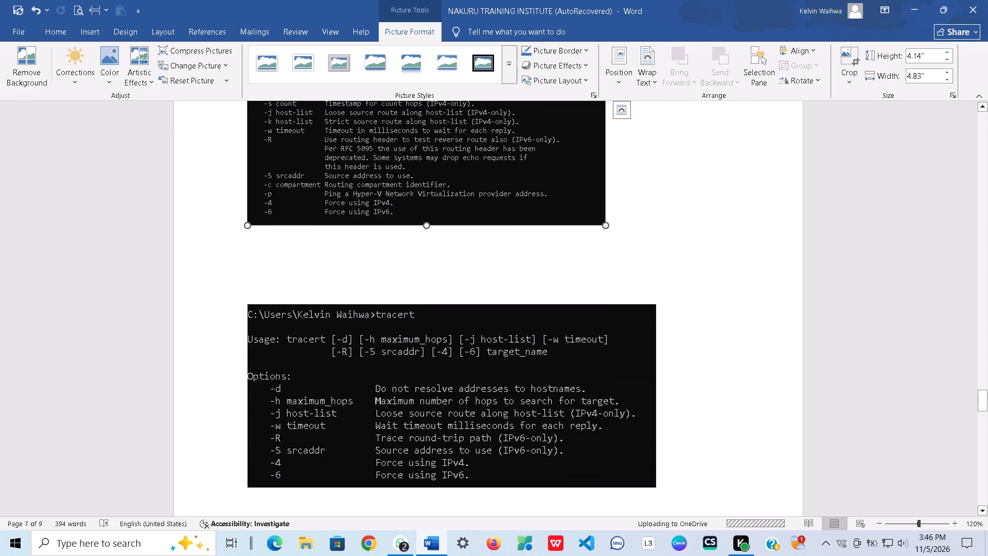
Add the label "tracert" on the line directly above the tracert picture and toggle bold on it.
left_click(274, 279)
left_click(256, 285)
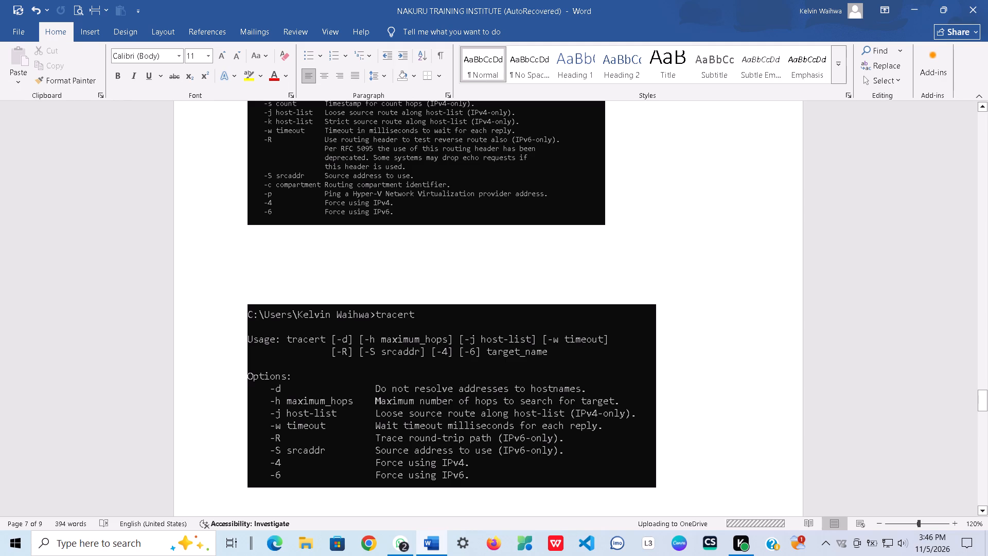
type("tracert")
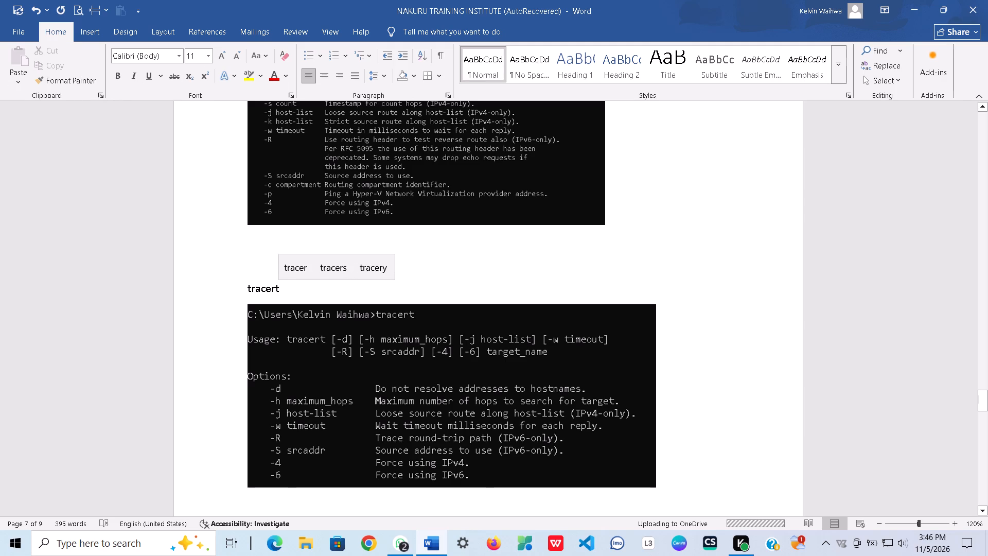
left_click_drag(279, 291, 243, 290)
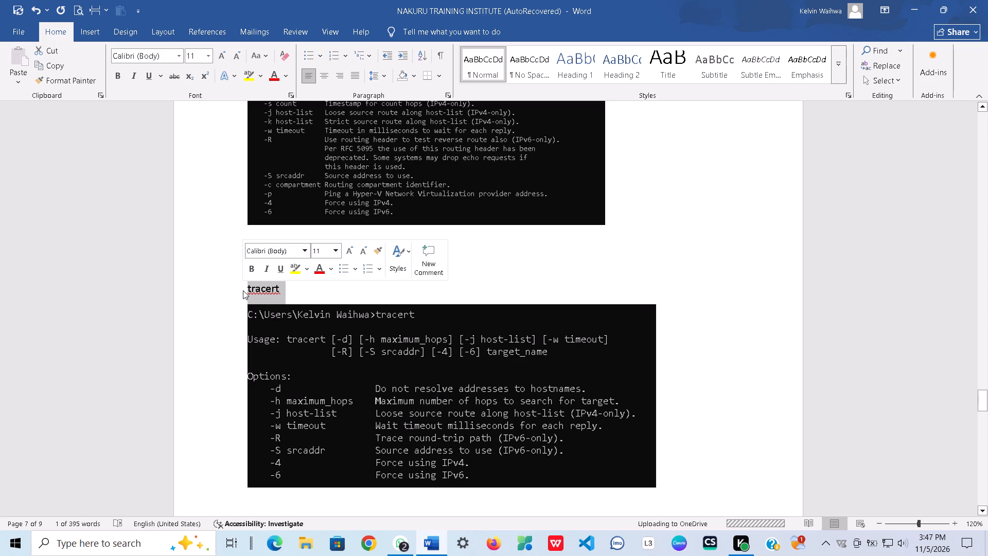
key("ctrl+b")
left_click(415, 240)
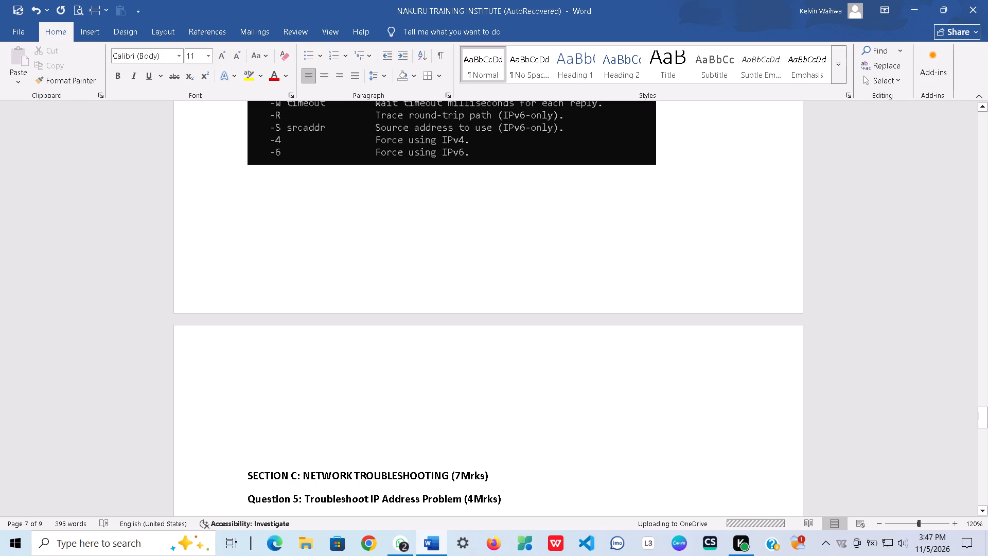
Insert the picture "13 d" from the Pictures folder in the blank space below the tracert picture.
left_click(258, 266)
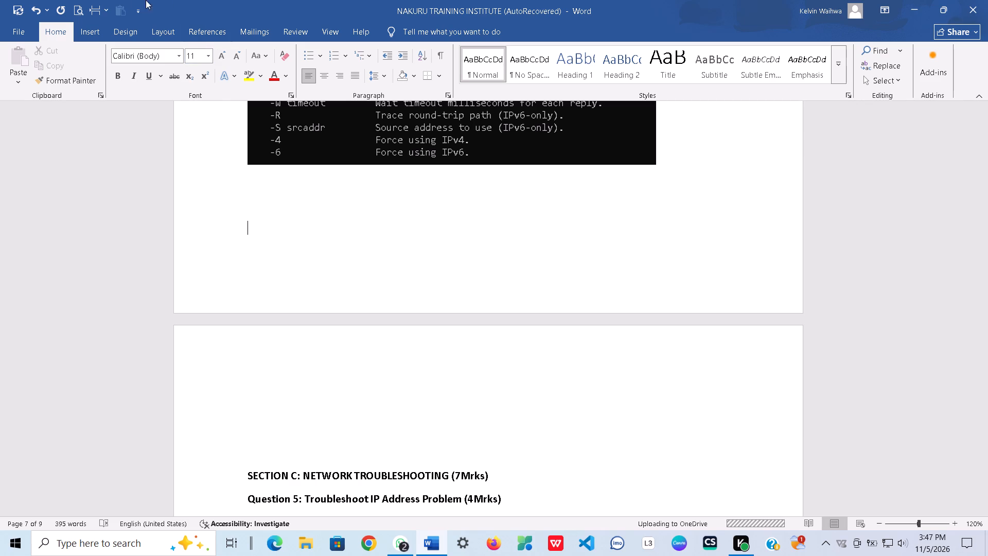
left_click(93, 31)
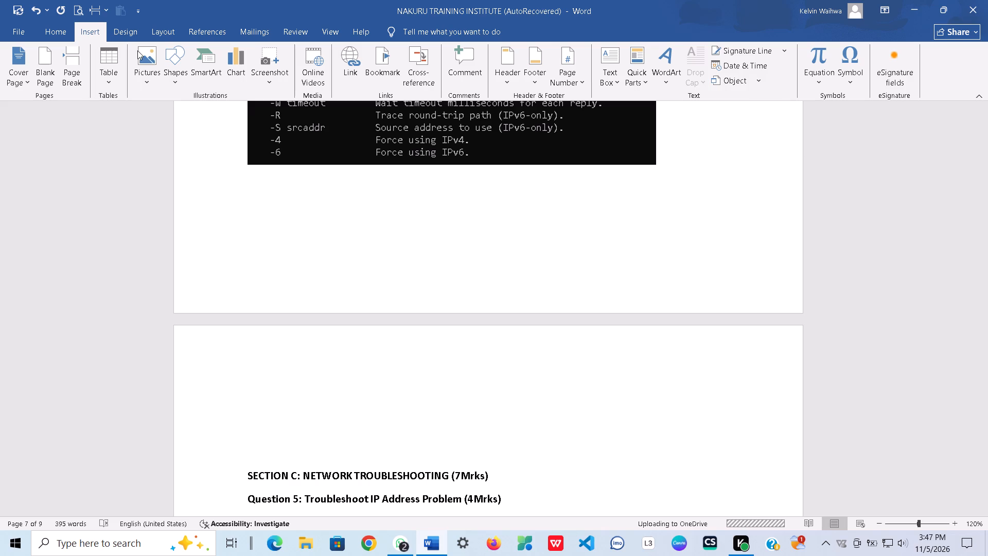
left_click(148, 59)
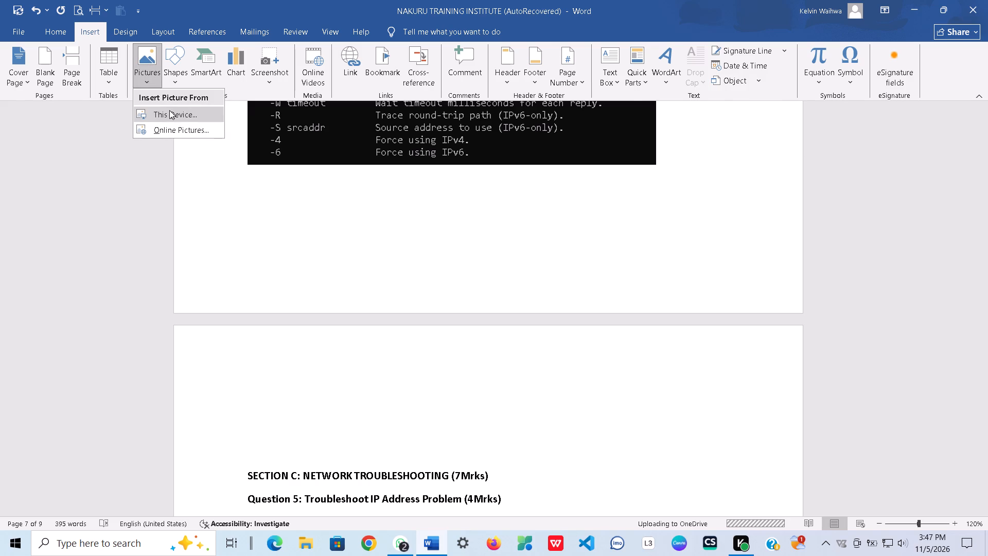
left_click(169, 110)
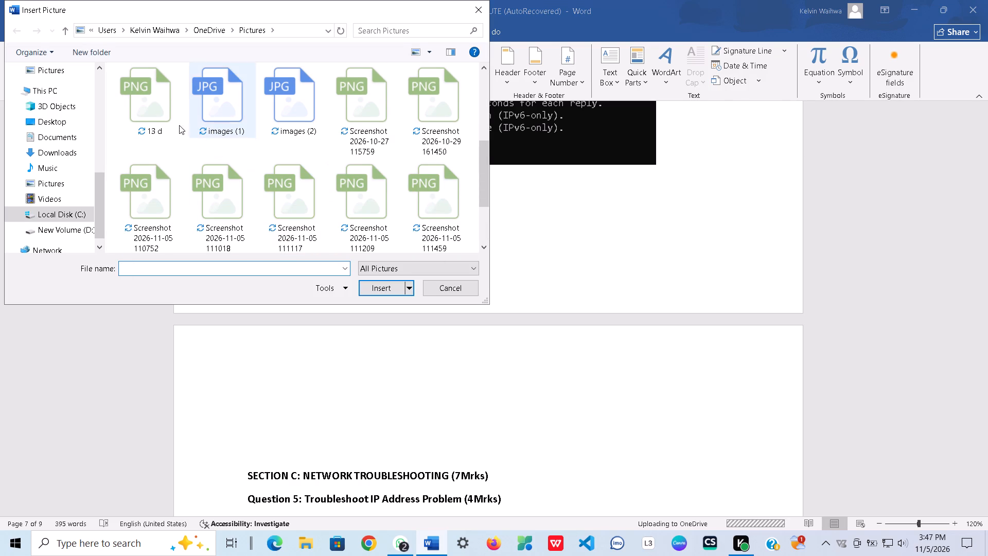
left_click(149, 113)
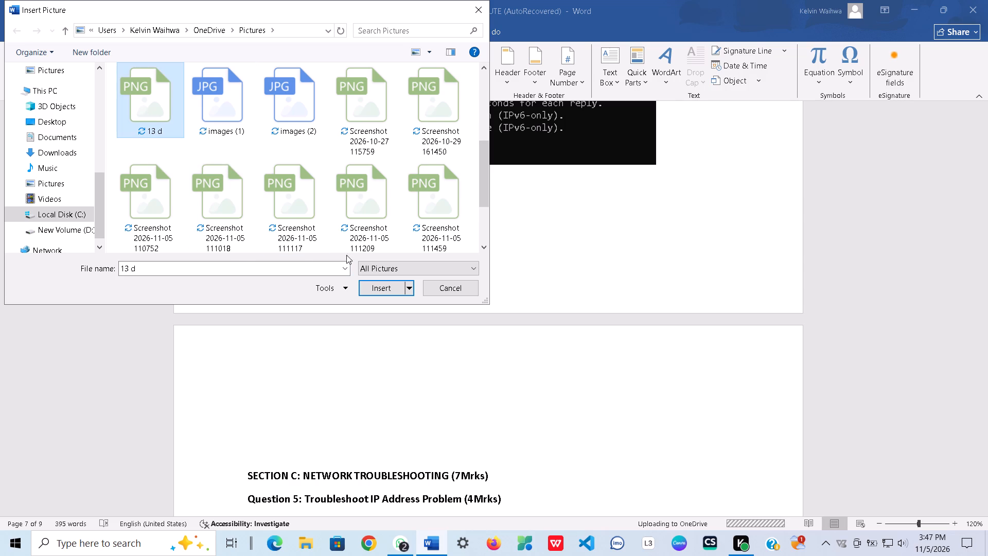
left_click(378, 288)
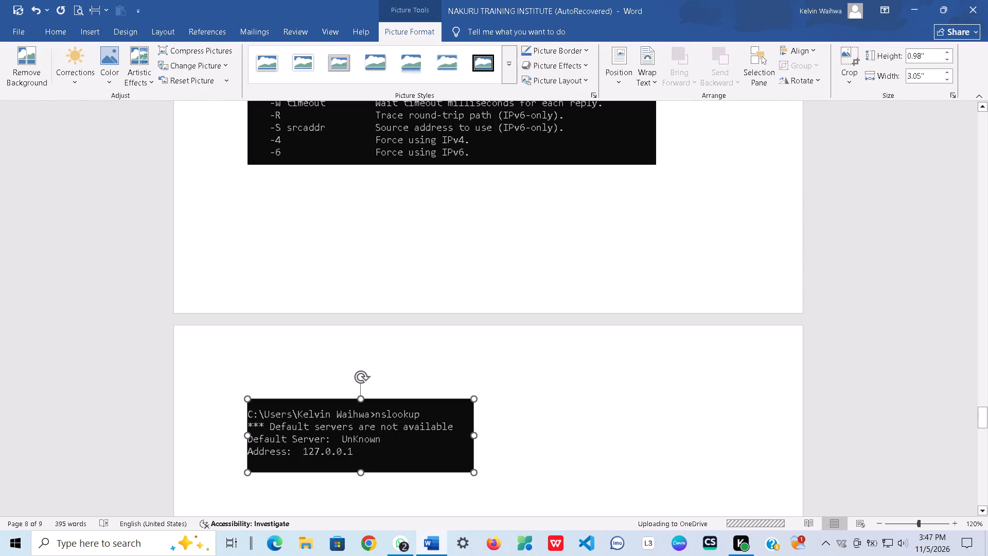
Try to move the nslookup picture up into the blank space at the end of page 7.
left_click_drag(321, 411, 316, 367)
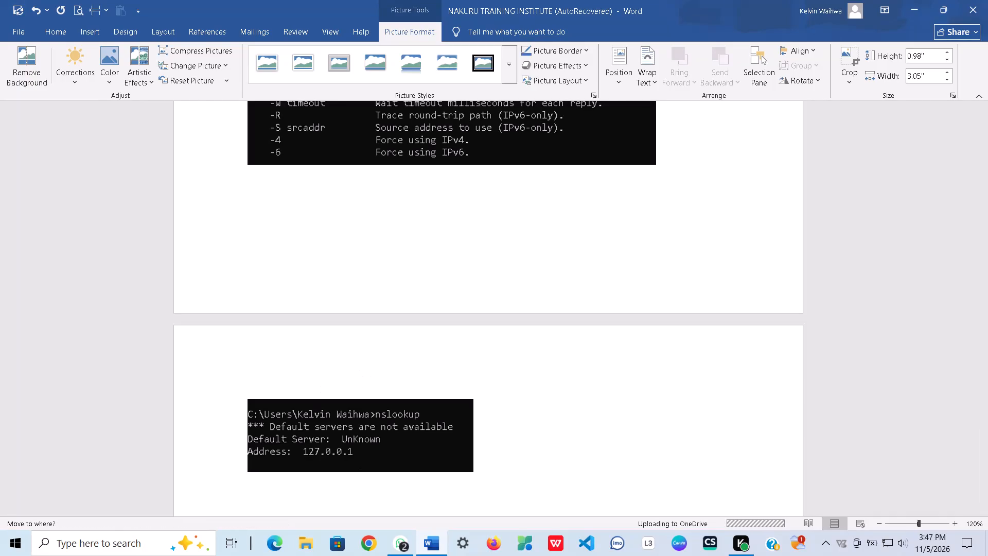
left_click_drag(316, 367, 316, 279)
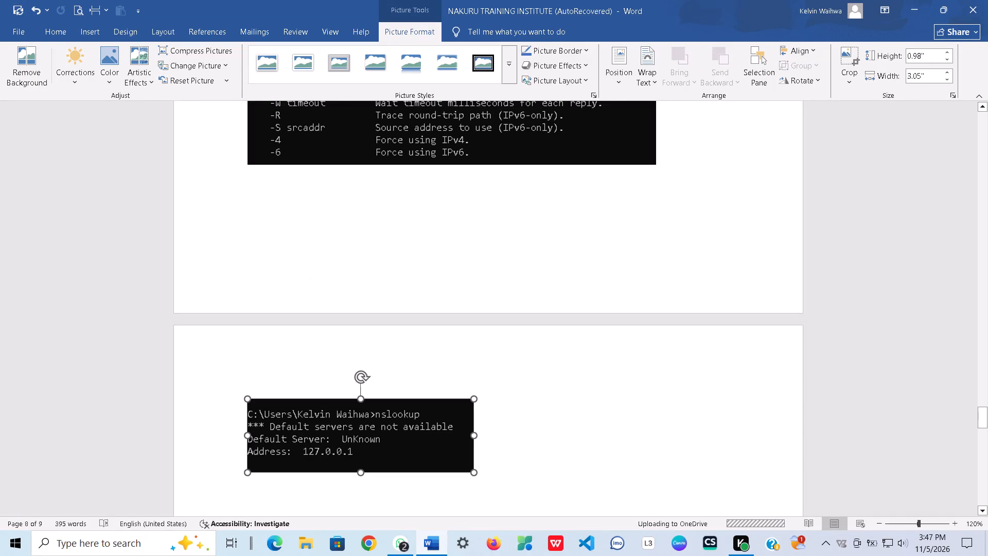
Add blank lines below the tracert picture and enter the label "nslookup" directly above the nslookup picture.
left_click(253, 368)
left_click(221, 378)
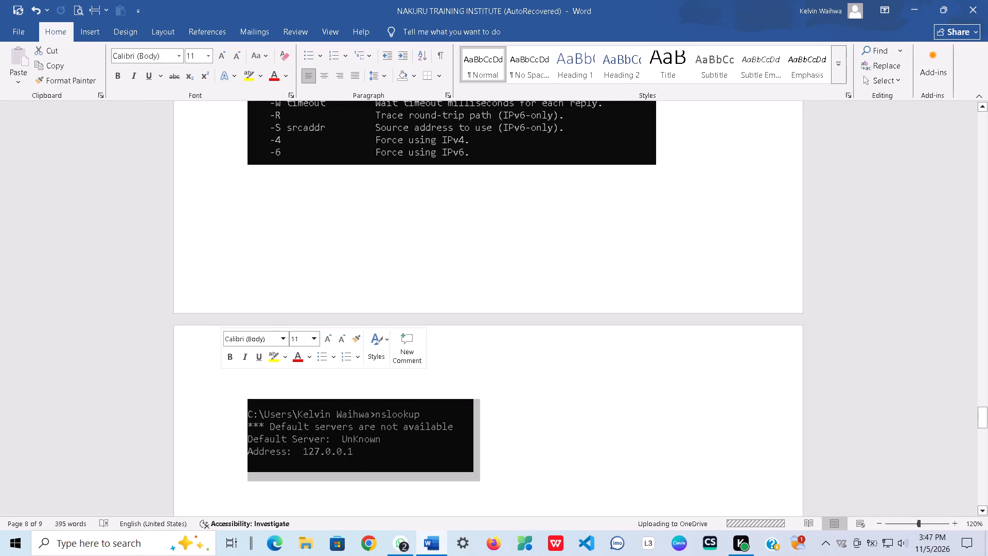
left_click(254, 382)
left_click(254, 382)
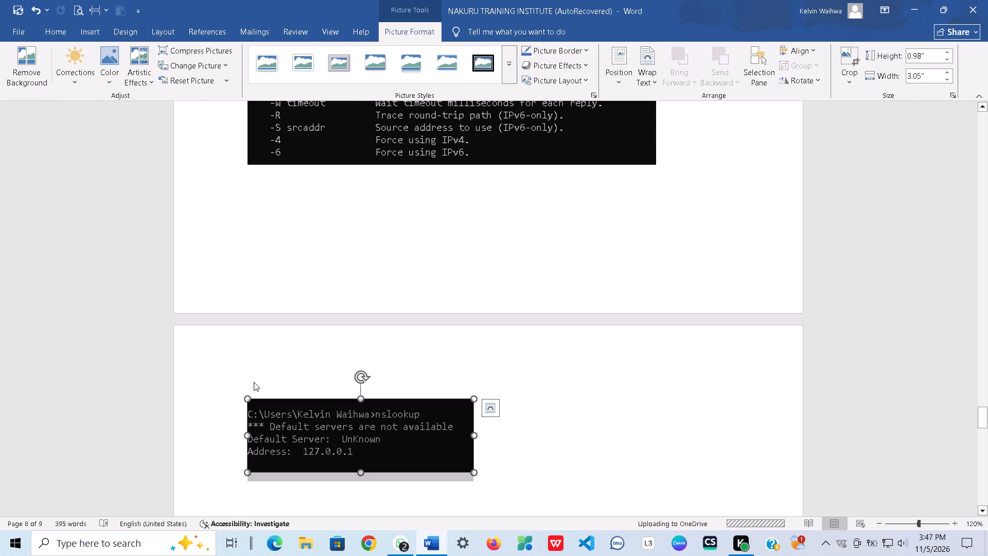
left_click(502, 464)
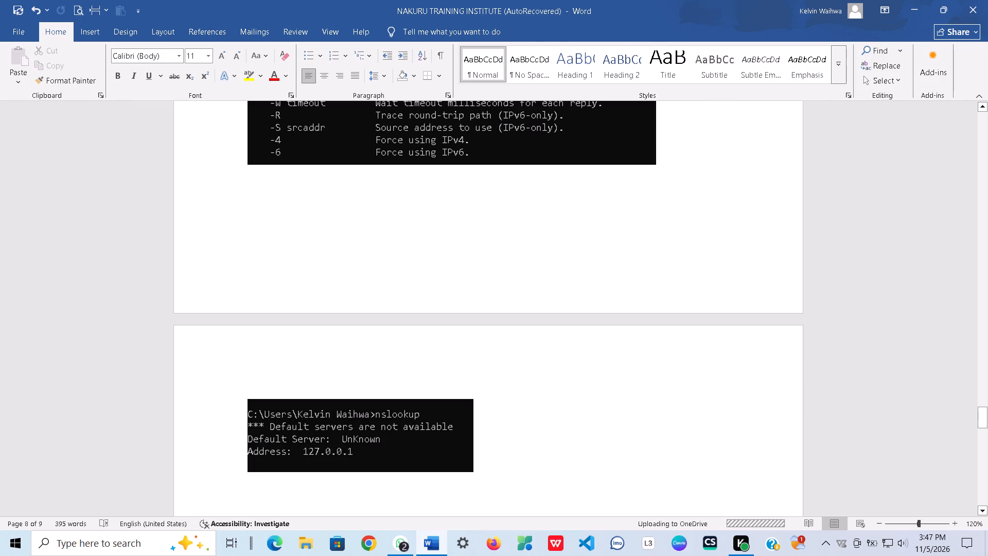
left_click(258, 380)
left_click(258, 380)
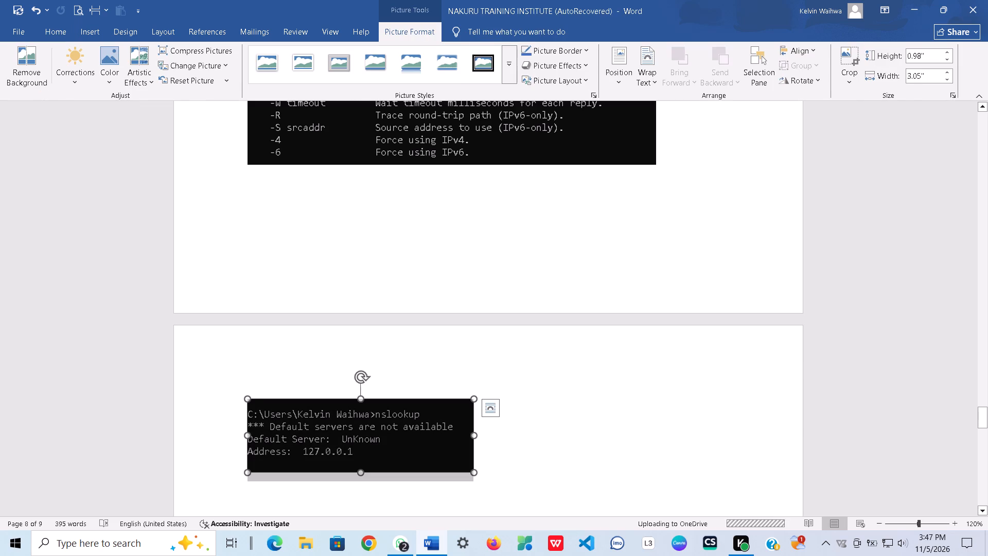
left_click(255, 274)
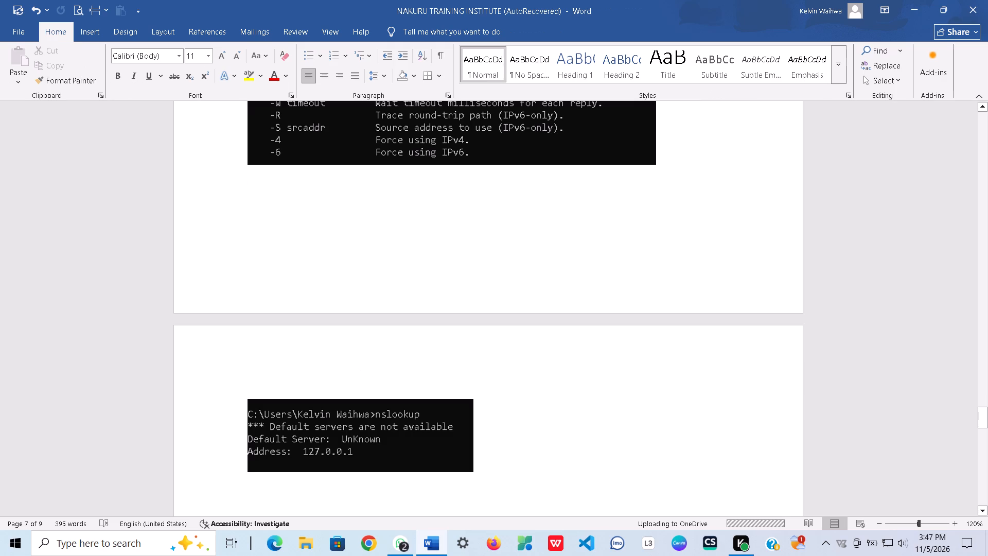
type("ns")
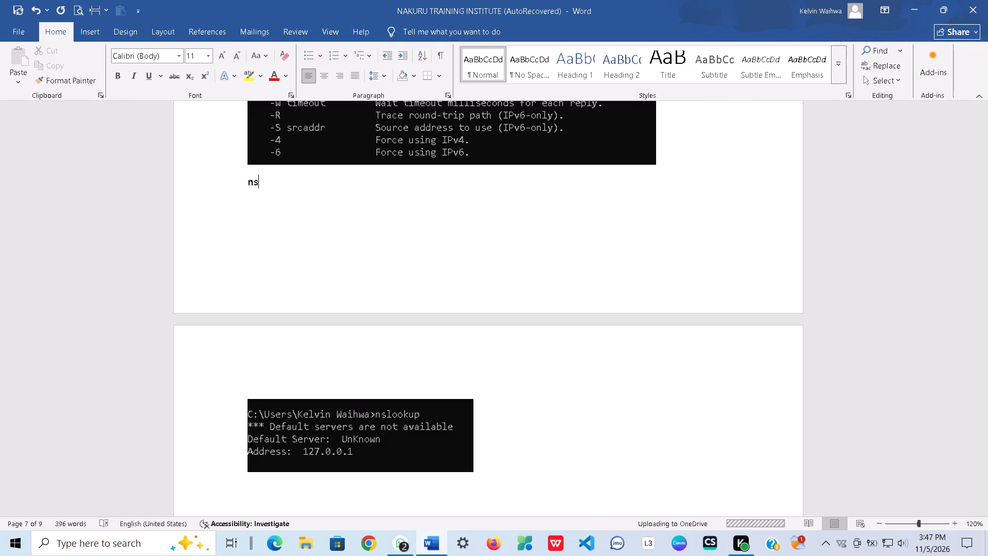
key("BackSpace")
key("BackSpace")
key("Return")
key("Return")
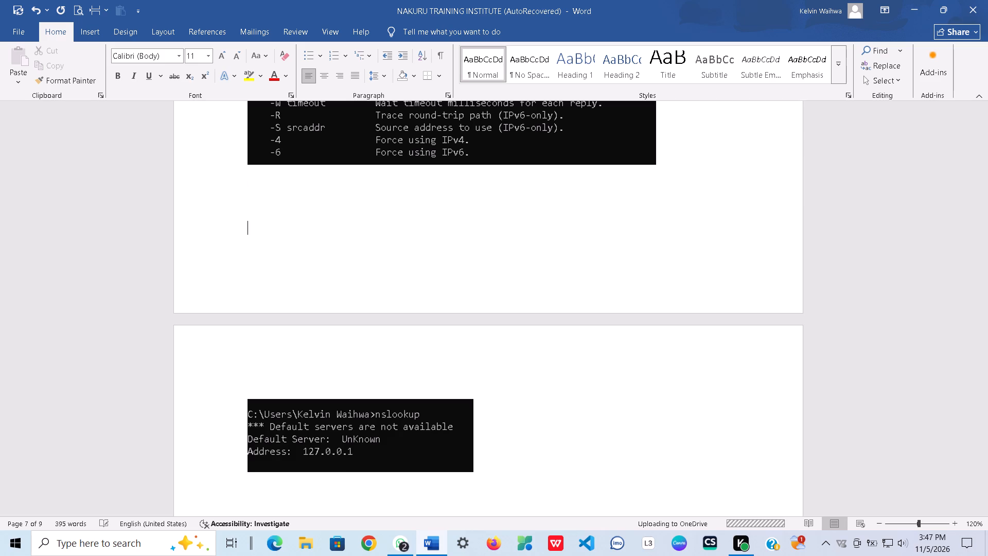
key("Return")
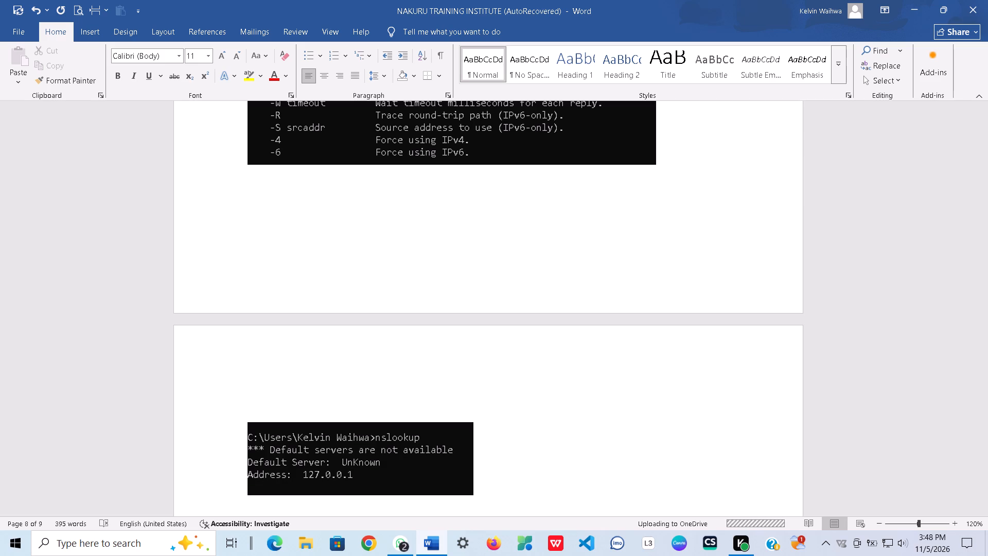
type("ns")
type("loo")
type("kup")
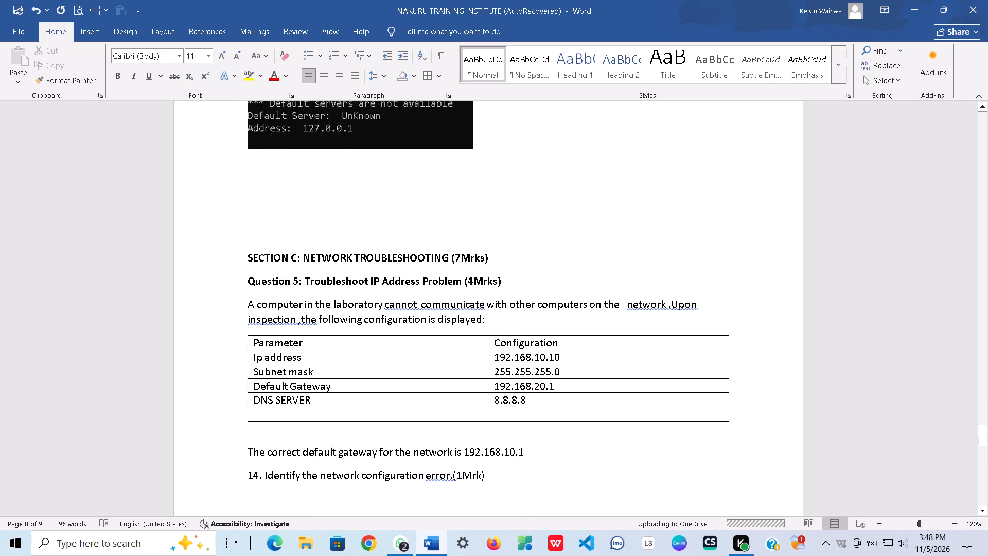
Save the document.
key("ctrl+s")
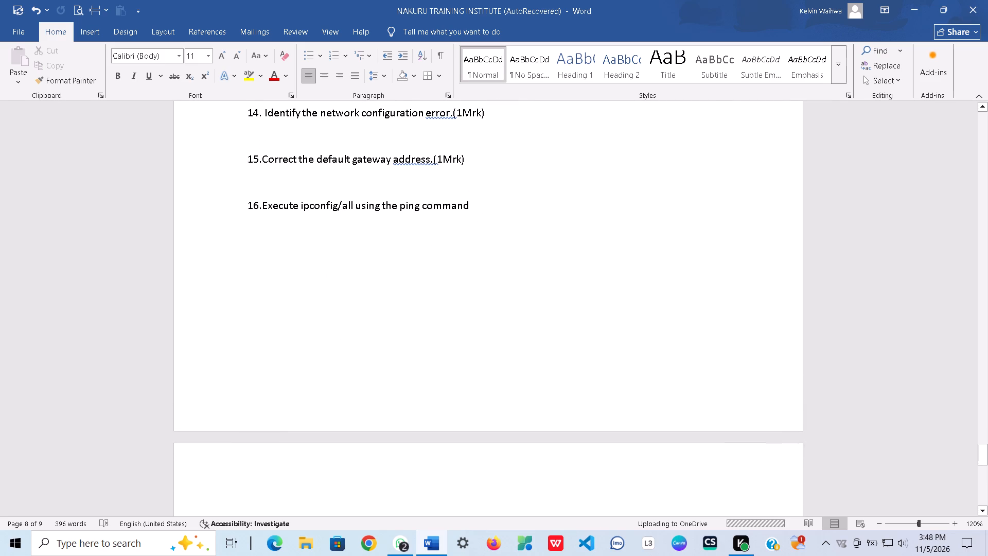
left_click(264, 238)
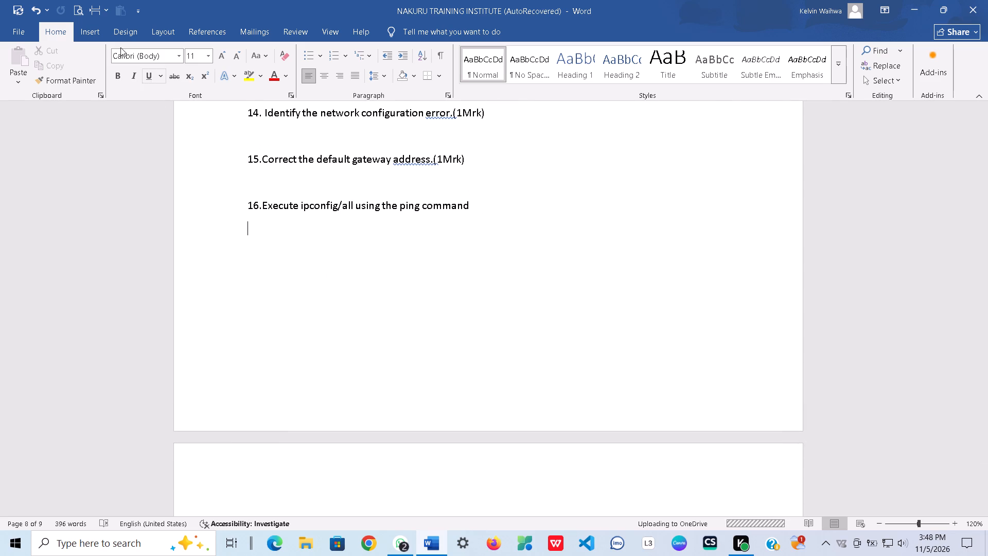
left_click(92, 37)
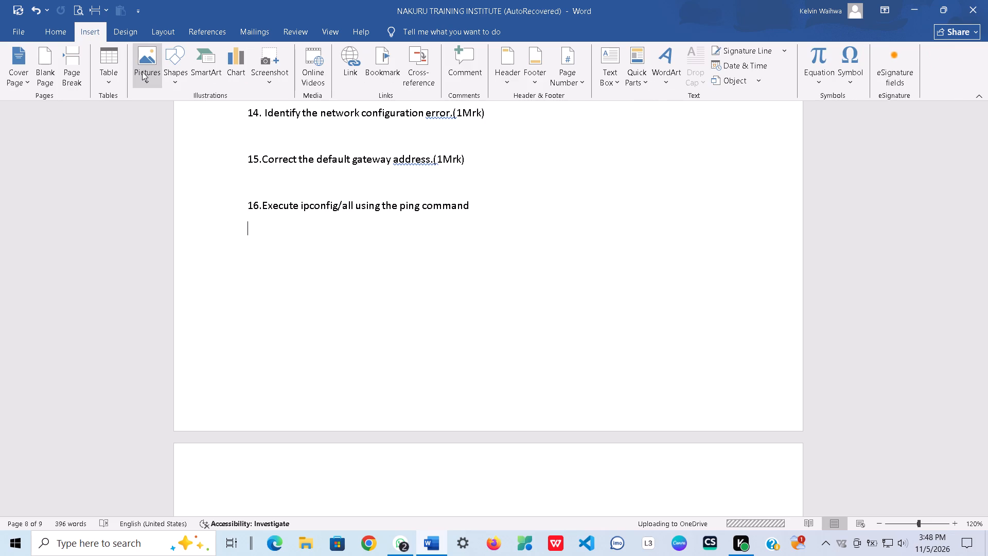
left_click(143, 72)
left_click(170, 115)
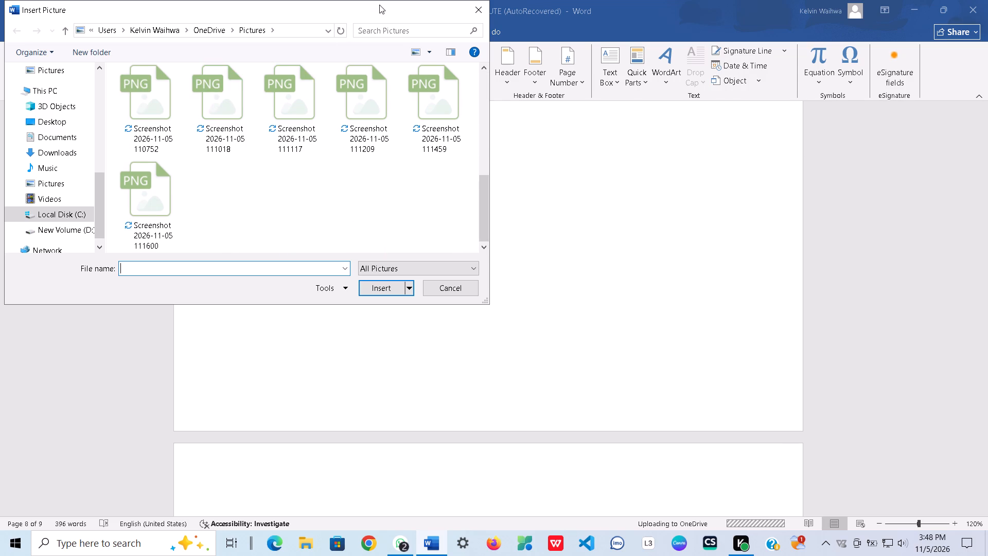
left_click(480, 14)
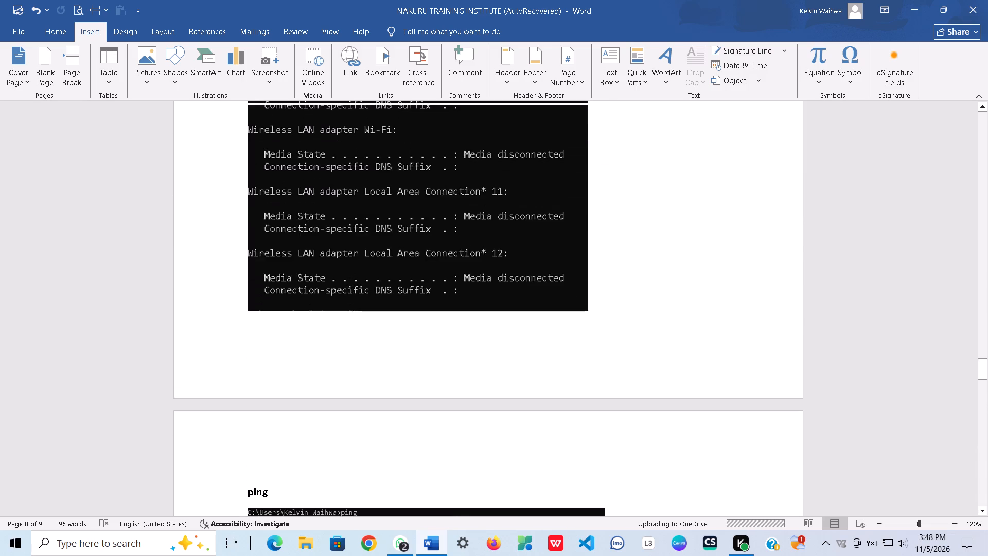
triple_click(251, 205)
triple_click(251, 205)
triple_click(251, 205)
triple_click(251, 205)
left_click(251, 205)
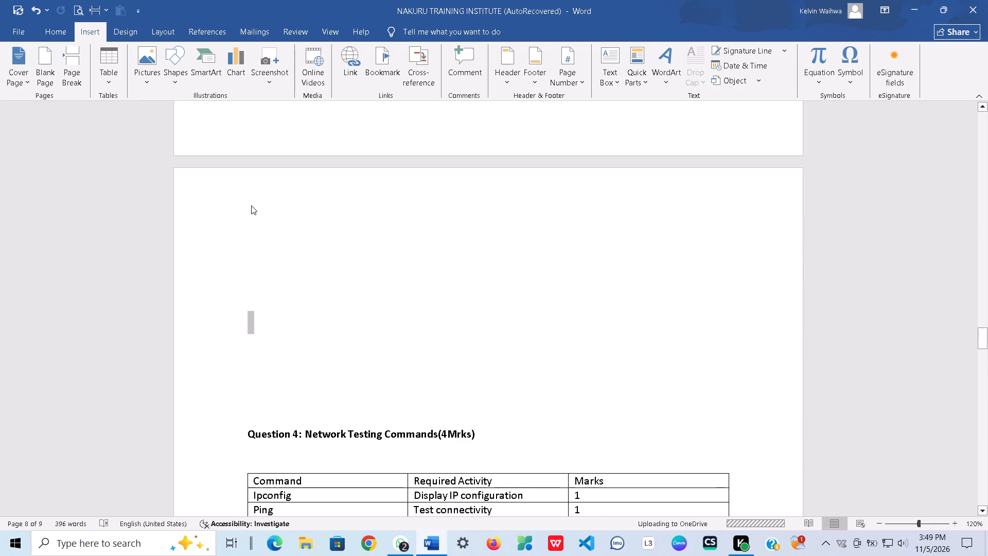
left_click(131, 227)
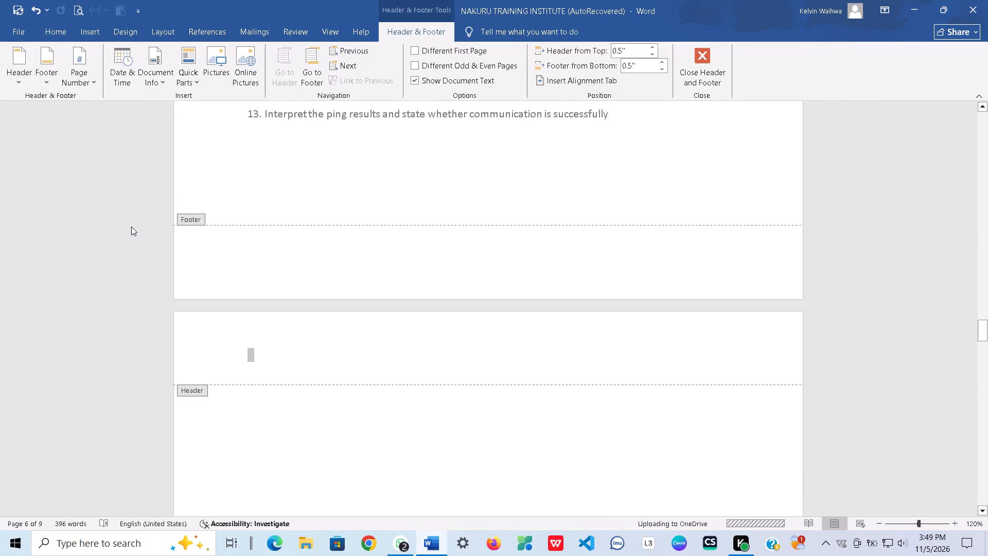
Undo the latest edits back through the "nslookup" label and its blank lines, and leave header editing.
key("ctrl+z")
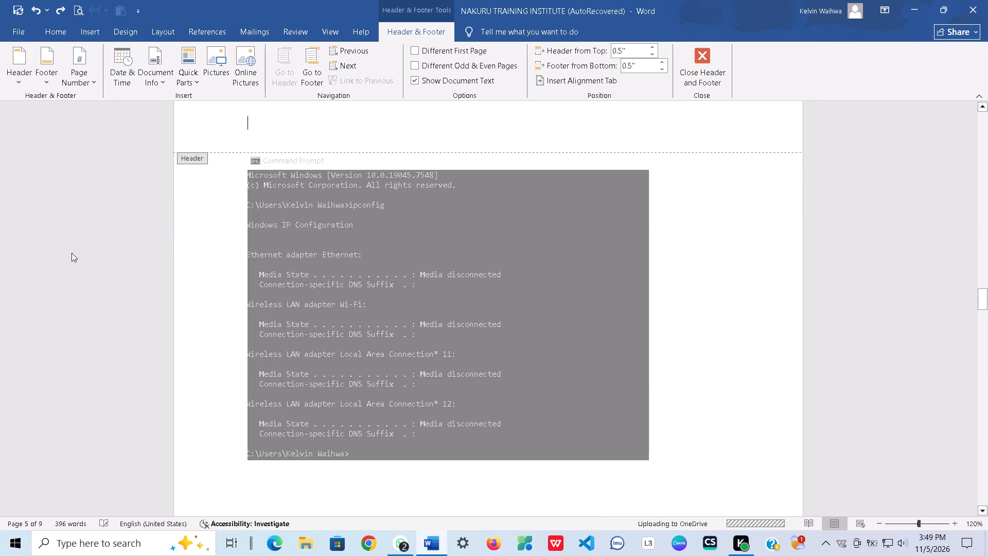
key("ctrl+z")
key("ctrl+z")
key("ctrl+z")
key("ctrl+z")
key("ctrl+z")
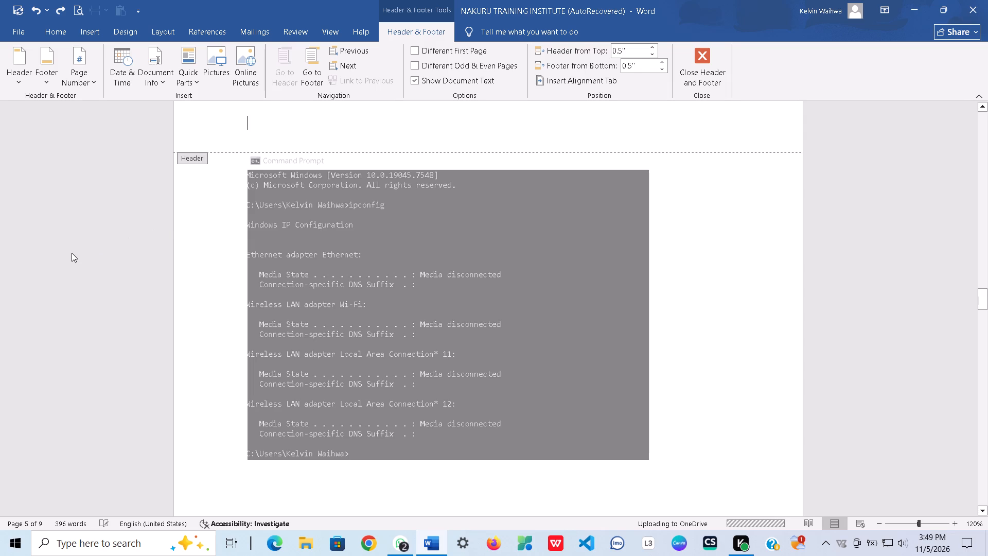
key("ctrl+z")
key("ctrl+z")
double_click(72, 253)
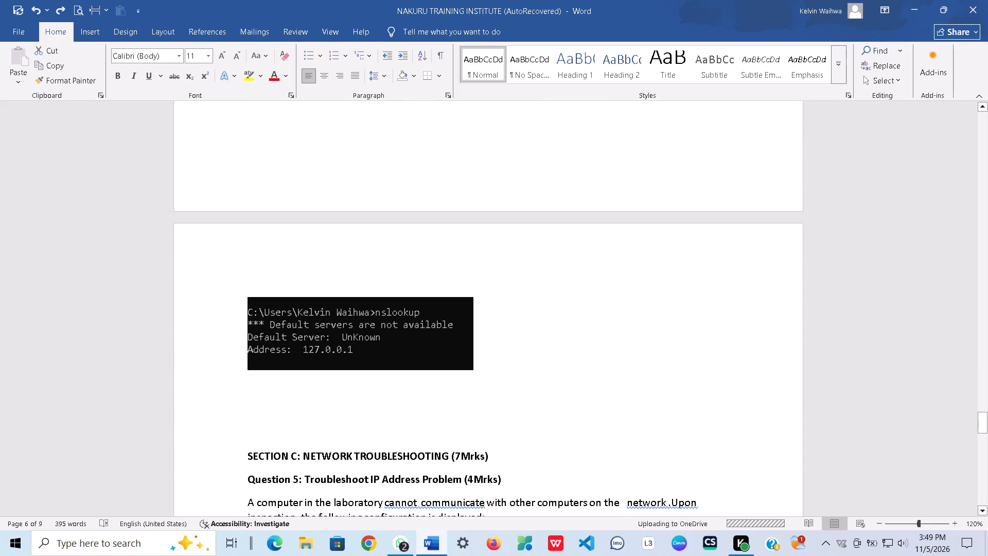
Enter the label "nslookup" below the tracert picture on page 7 and apply bold formatting to it.
left_click(261, 281)
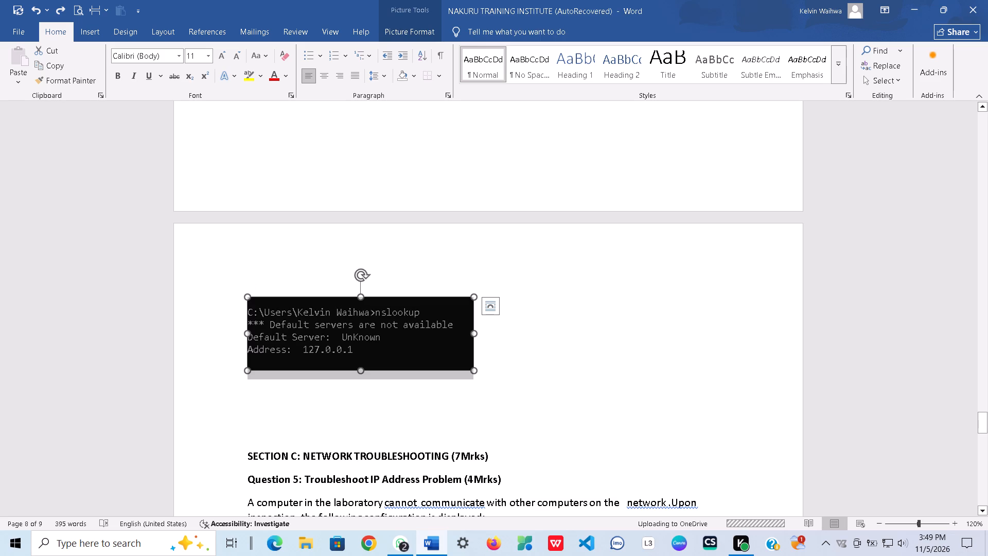
left_click(510, 291)
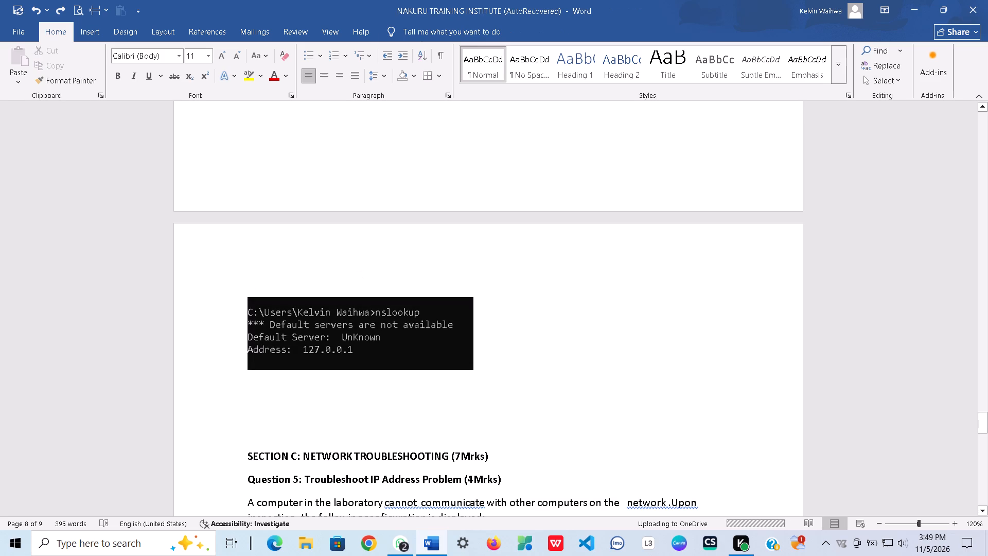
left_click(253, 170)
key("n")
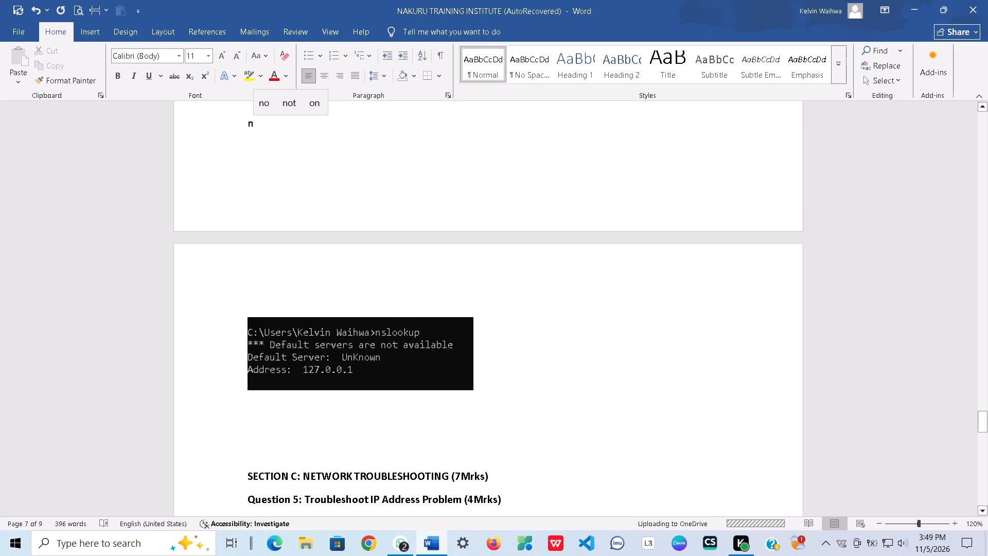
type("sloo")
type("kup")
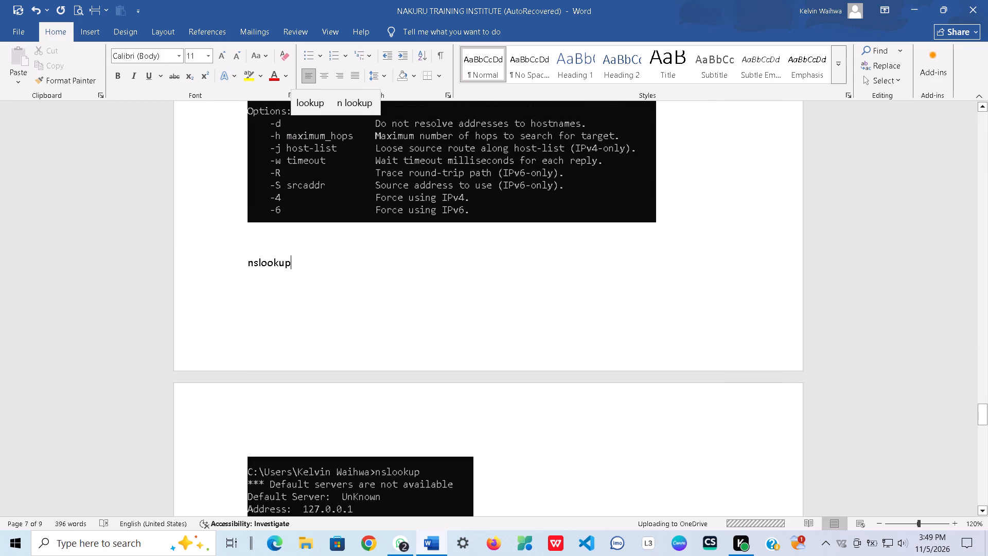
left_click_drag(298, 263, 228, 264)
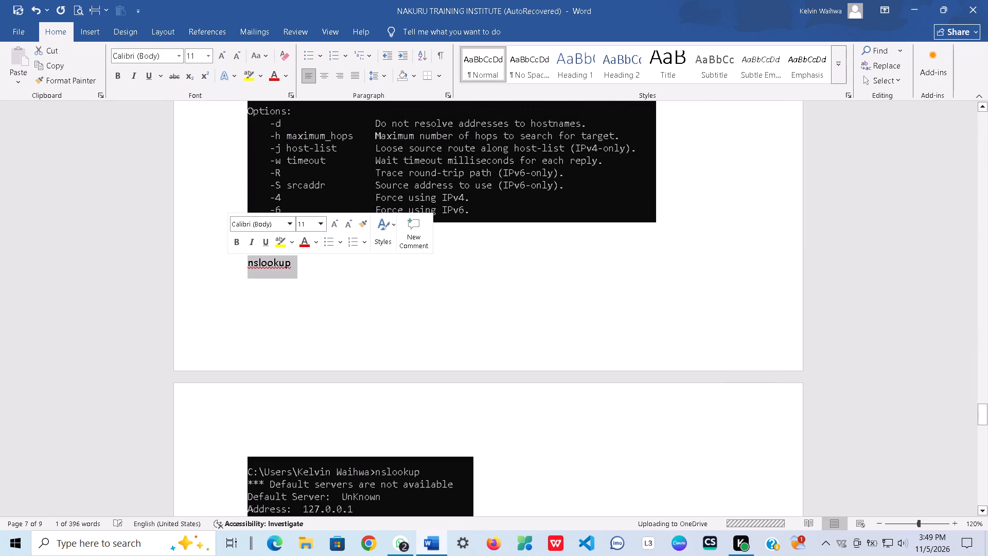
key("ctrl+b")
left_click(371, 232)
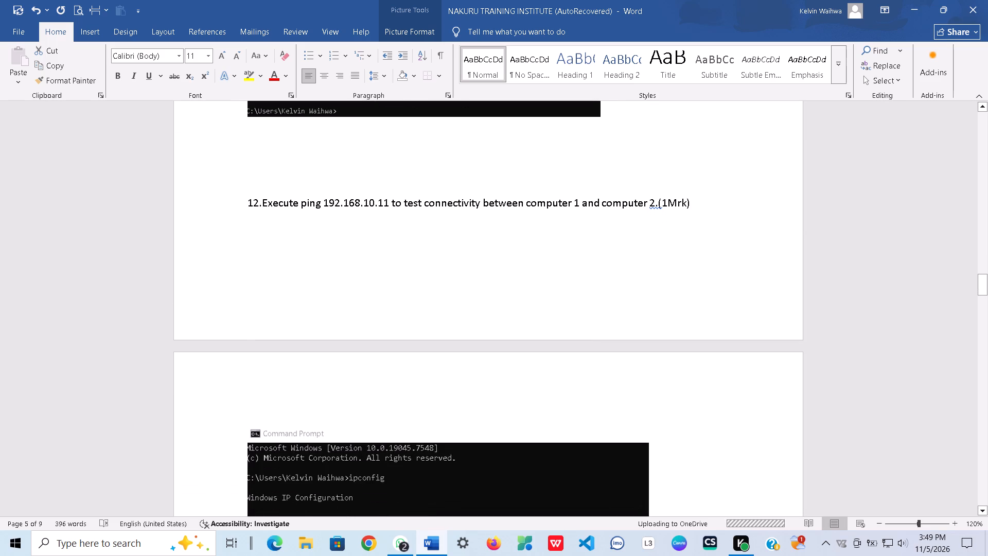
Replace the subnet mask answer under question 6 with 255.255.255.0.
left_click(371, 230)
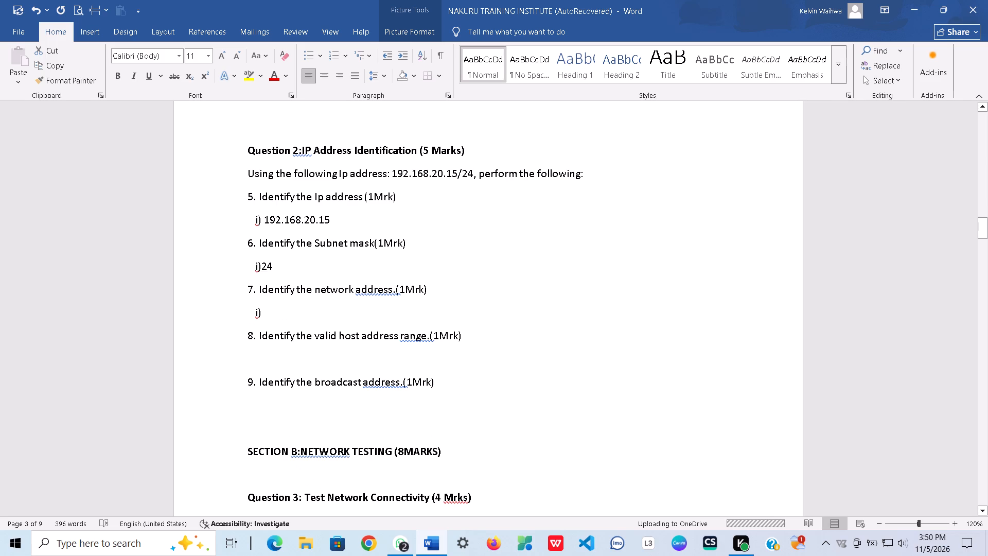
left_click(278, 265)
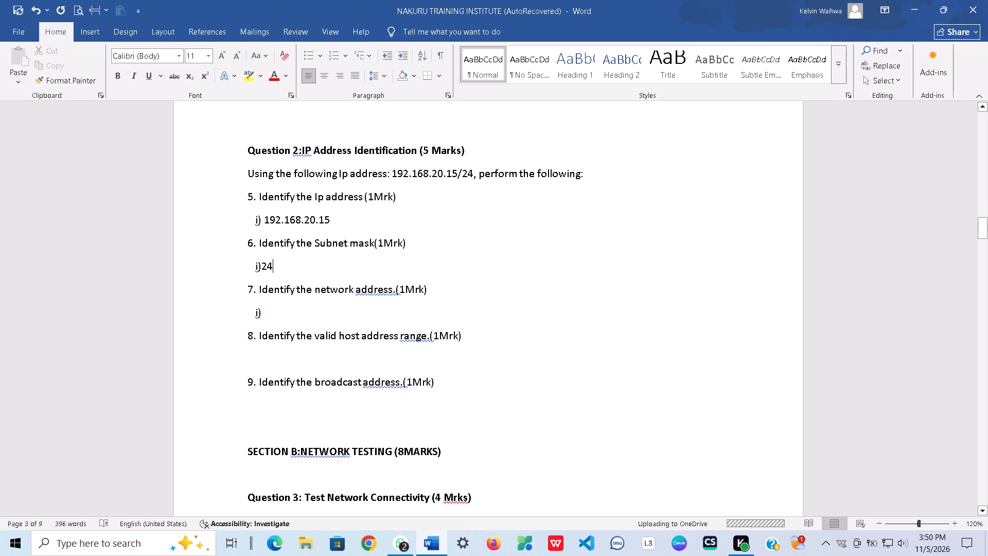
key("BackSpace")
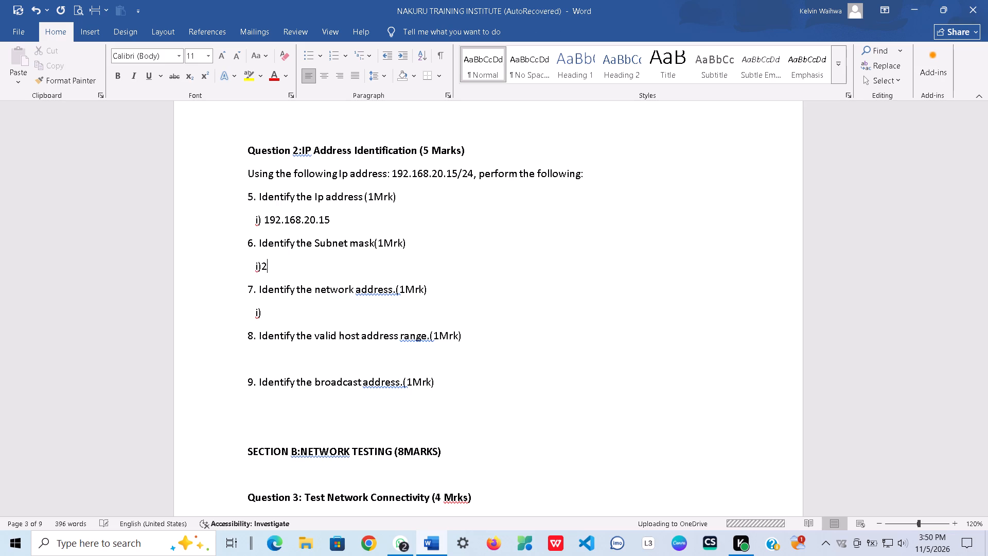
key("BackSpace")
type("255")
type(".255")
type(".255")
key("period")
key("0")
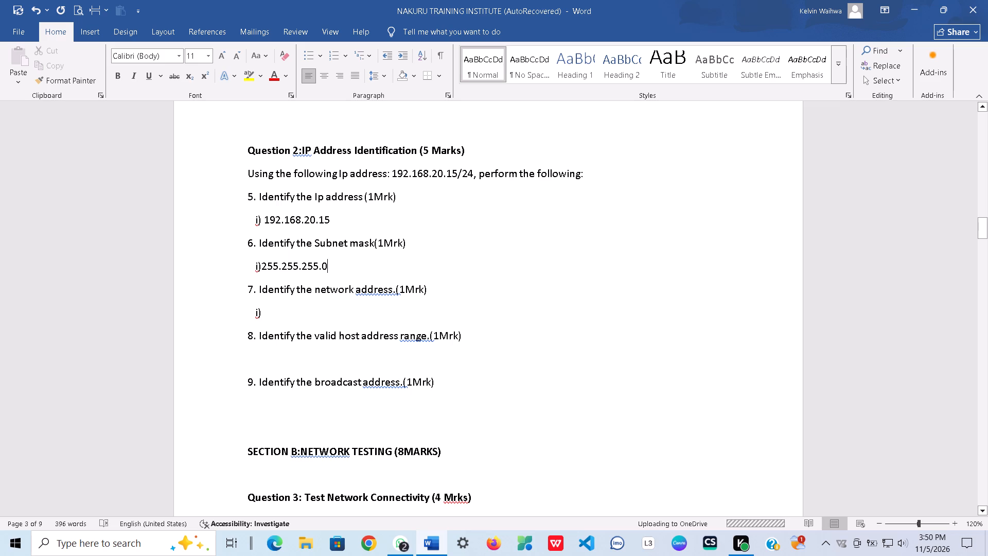
Enter 192.168.20.0 as the network address answer under question 7.
left_click(267, 320)
key("1")
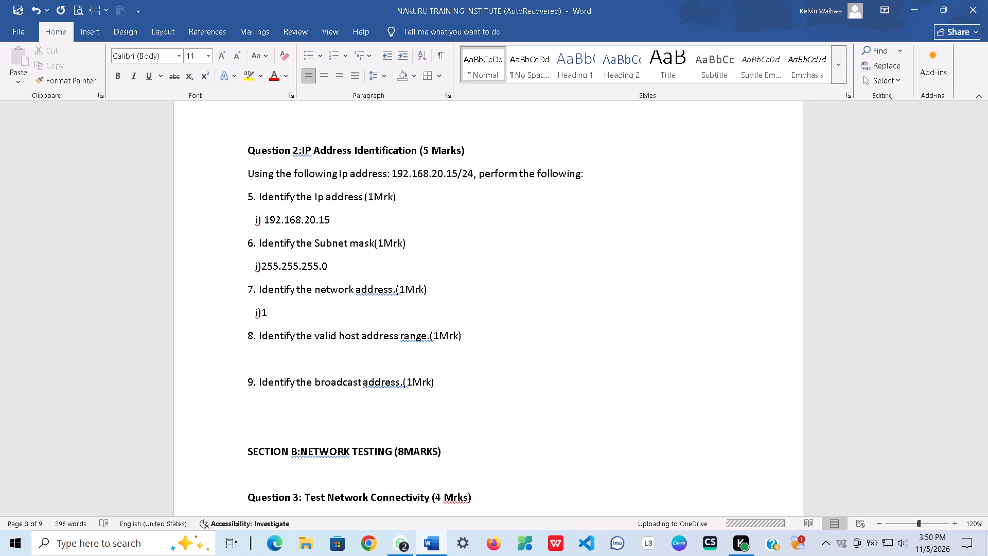
type("92")
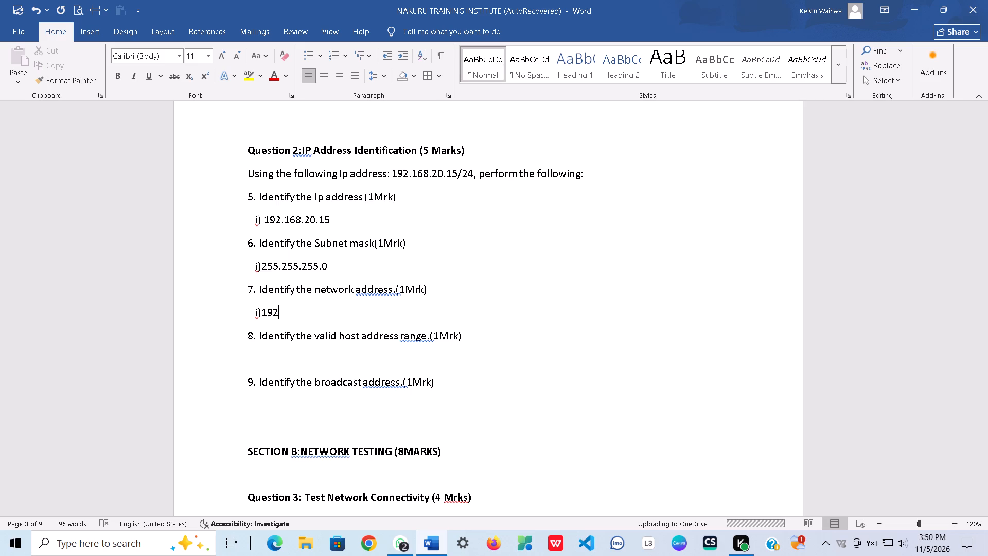
key("period")
type("168")
key("period")
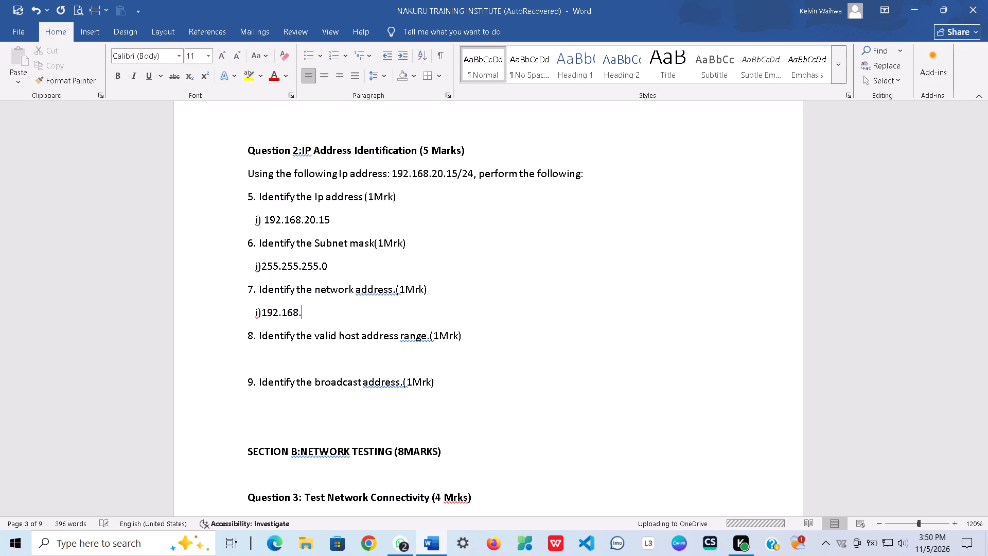
type("20.0")
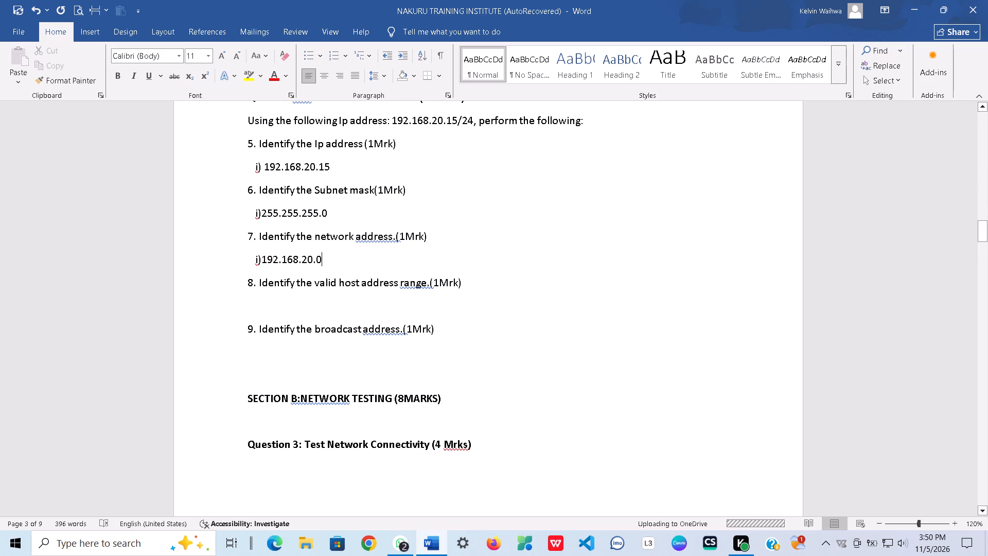
Enter "i) 192.168.20.1" as the host address range answer under question 8, indented by two spaces.
left_click(266, 304)
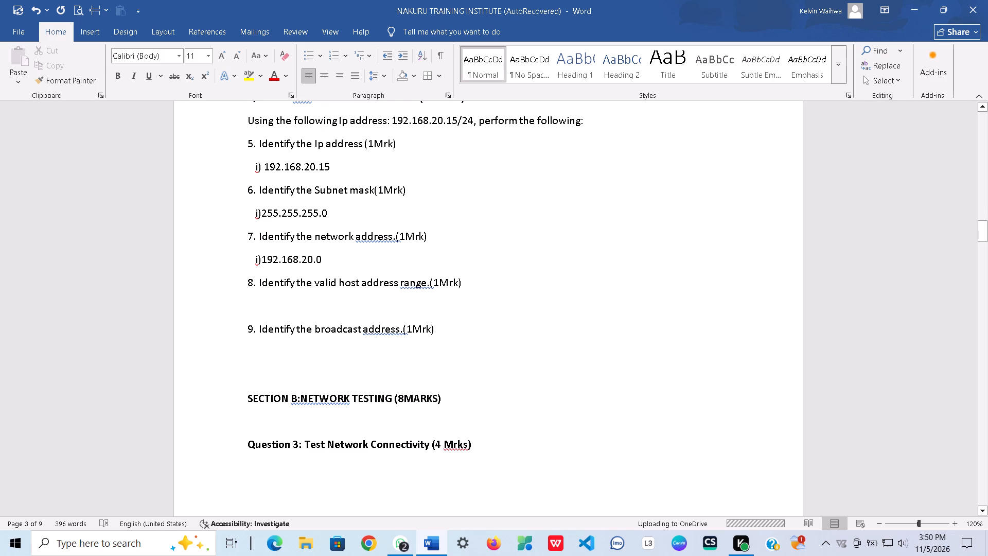
key("i")
key("shift+parenright")
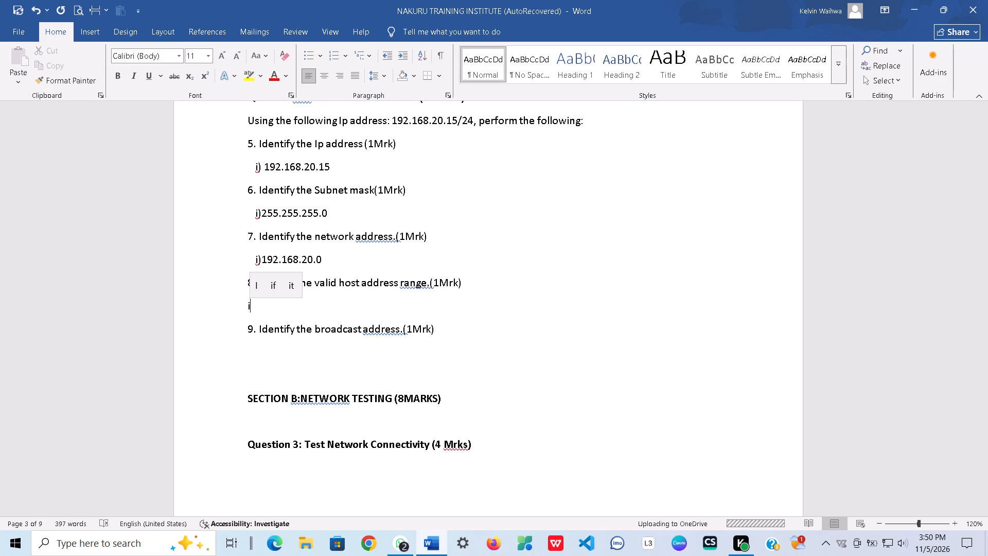
key("space")
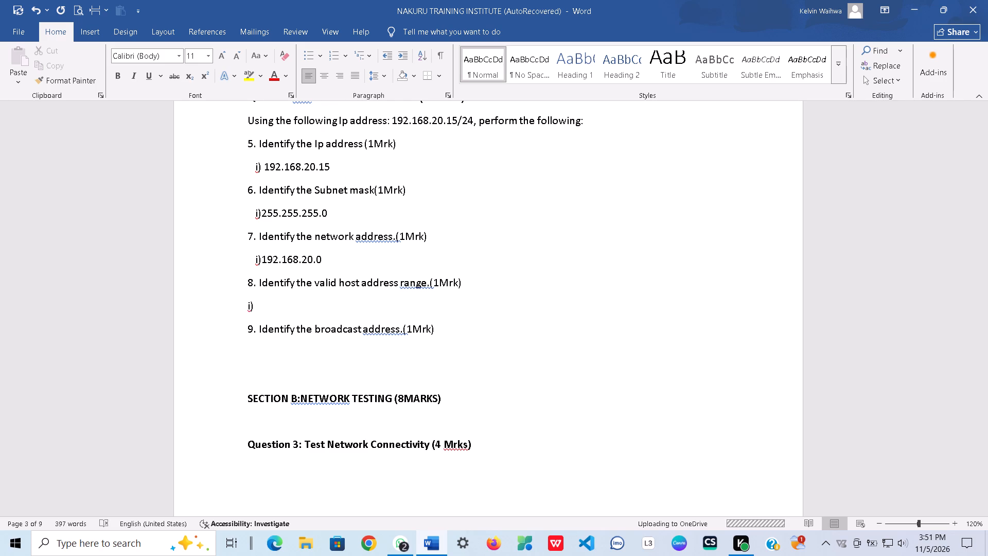
key("1")
type("92")
type(".168")
key("period")
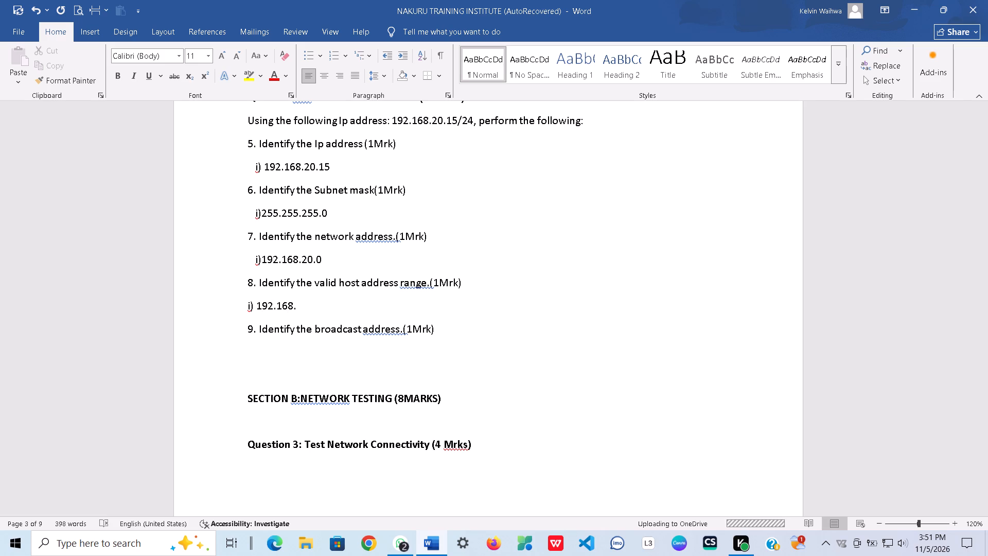
type("20.")
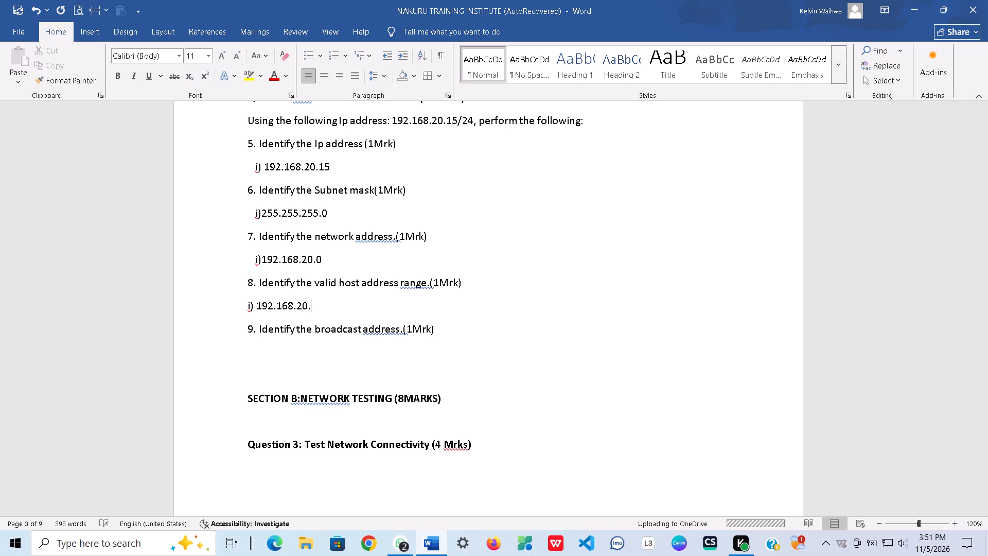
key("1")
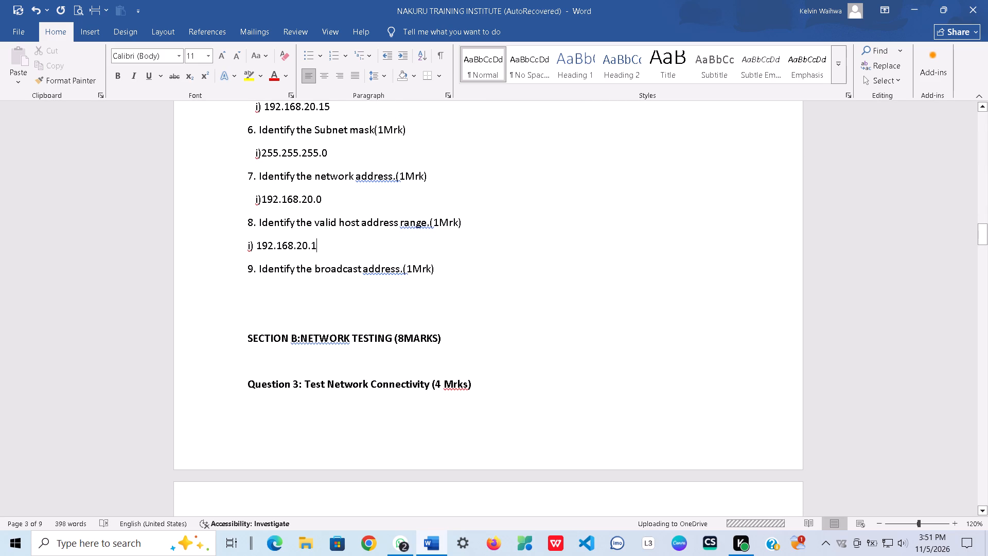
left_click(245, 246)
key("space")
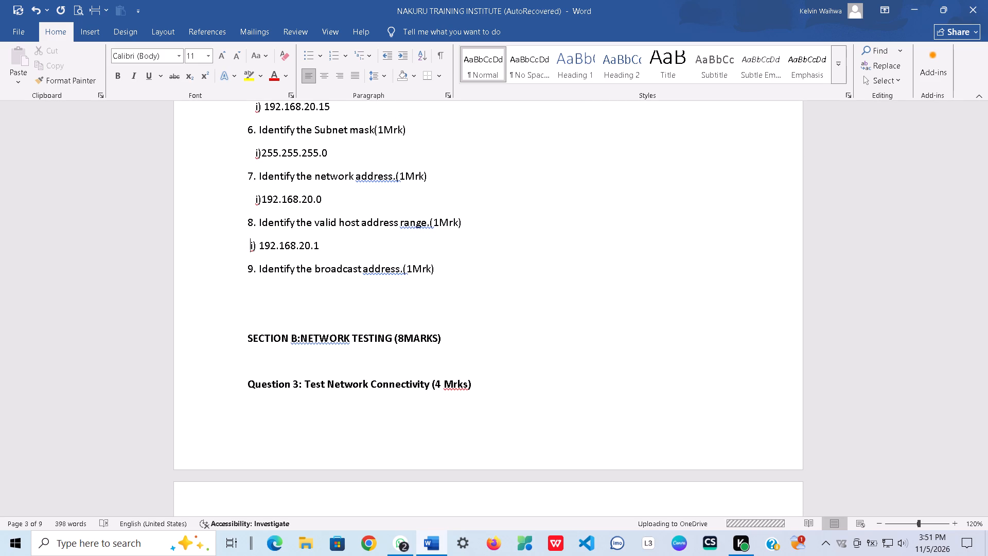
key("space")
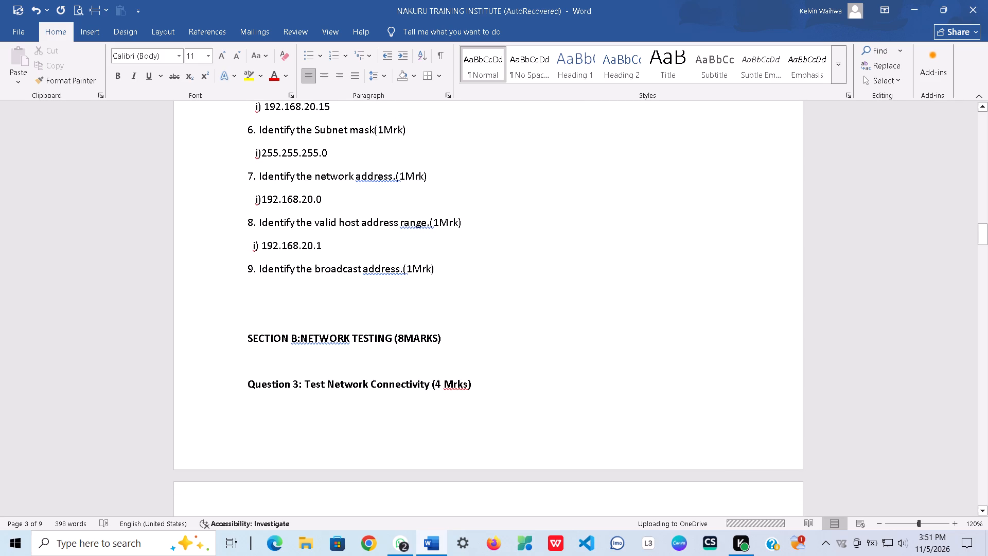
Enter "ii) 192.168.20.255" as the broadcast address answer under question 9, indented by two spaces.
left_click(261, 293)
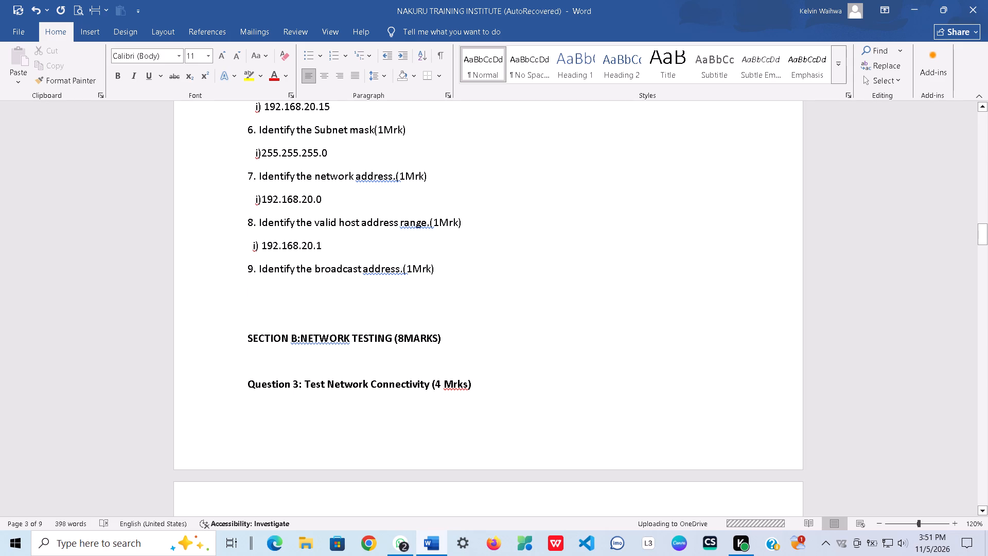
type("ii")
key("BackSpace")
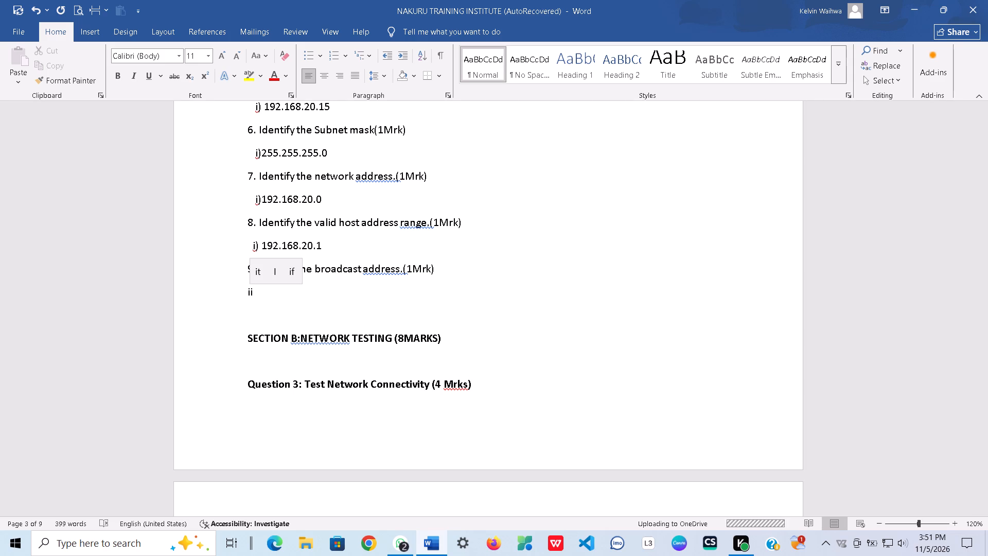
key("BackSpace")
key("space")
key("space")
type("ii")
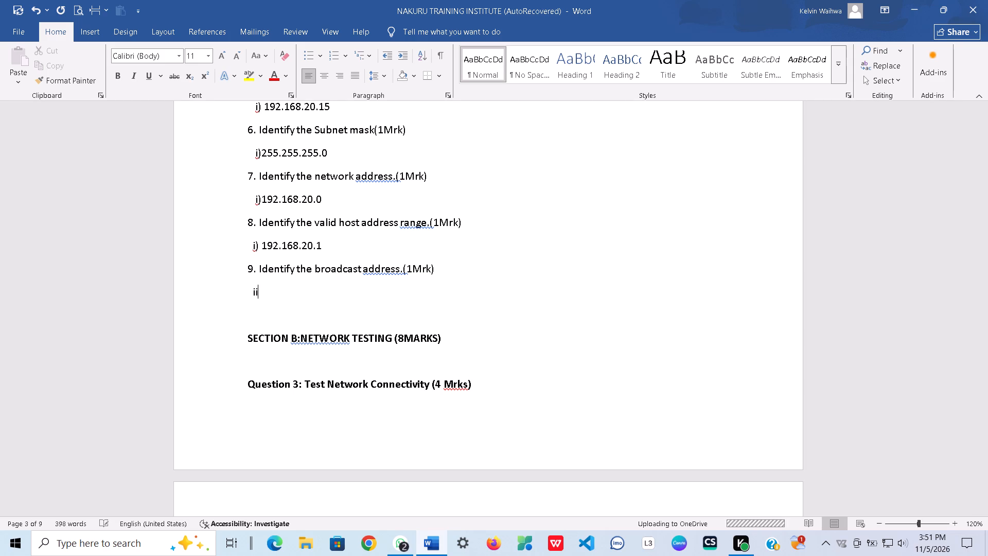
key("shift+parenright")
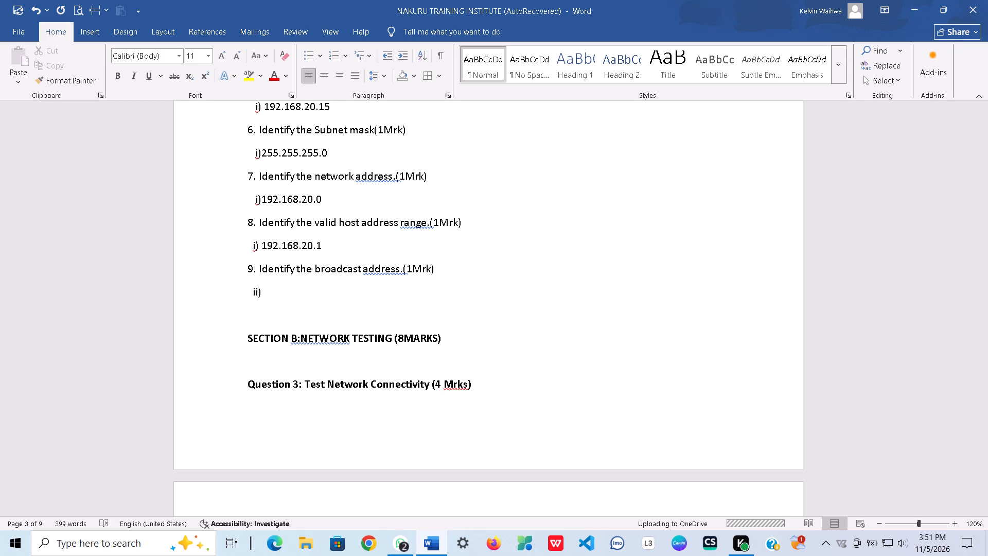
key("space")
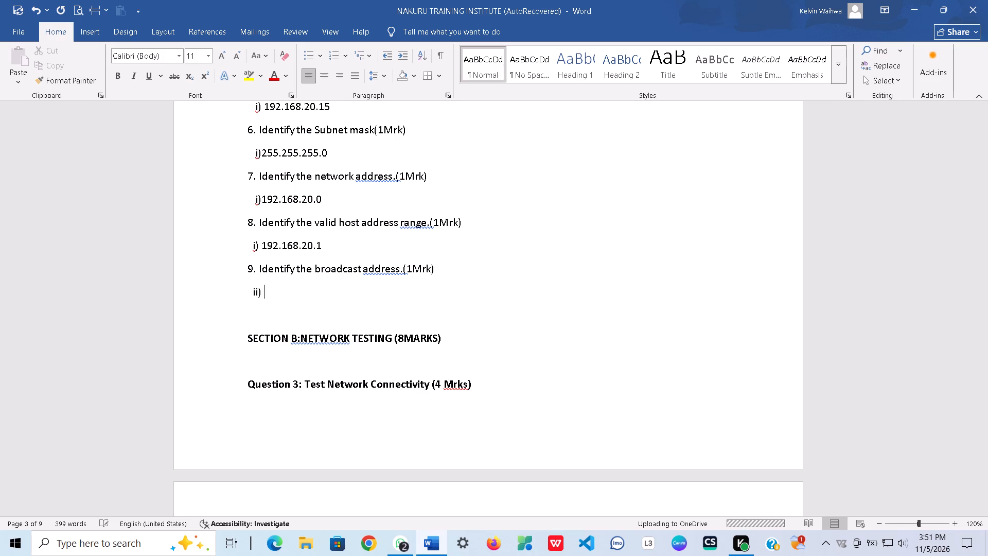
type("192")
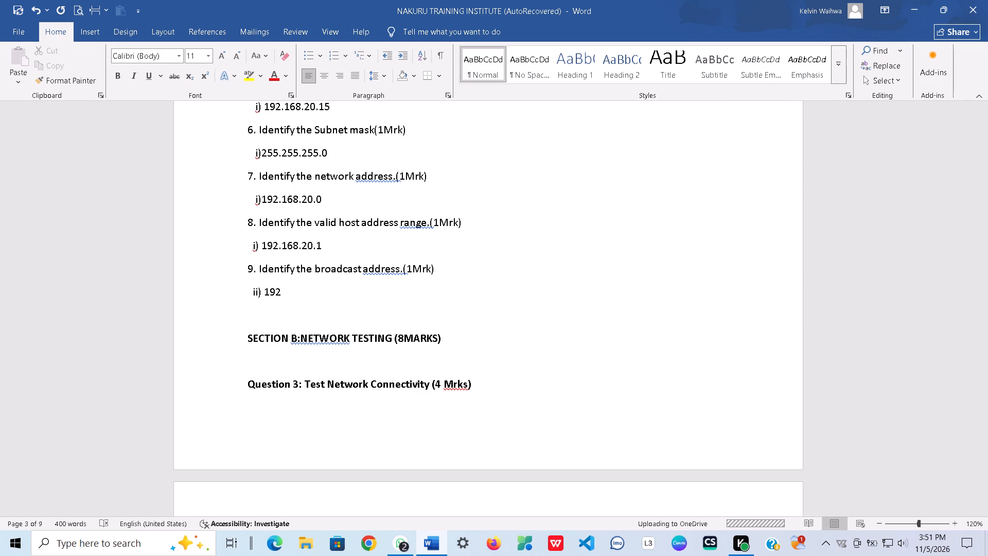
key("period")
type("168")
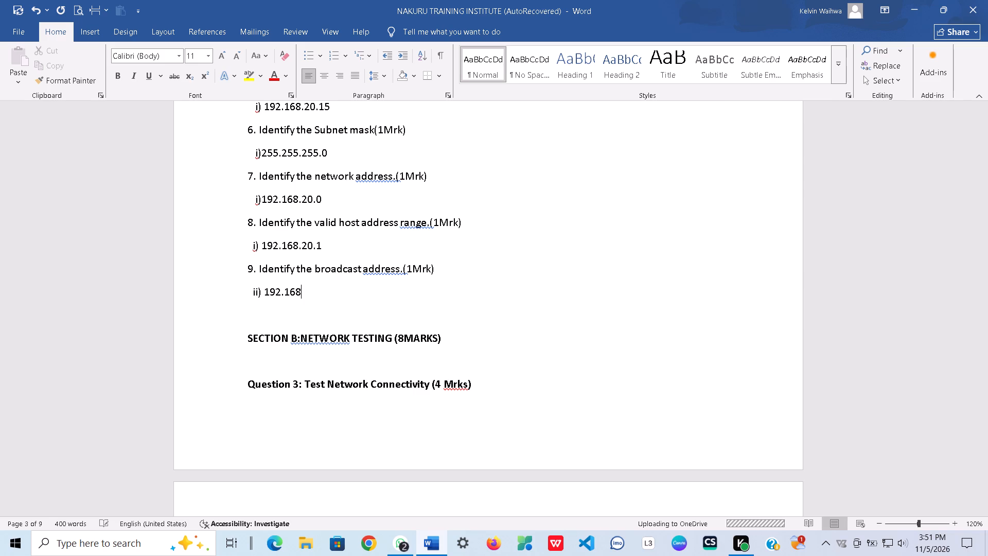
key("period")
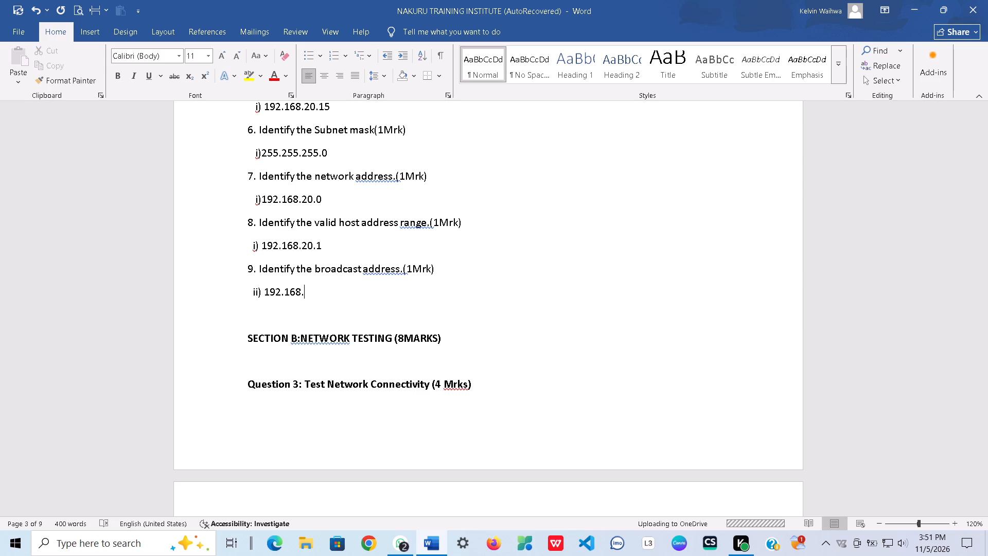
type("20")
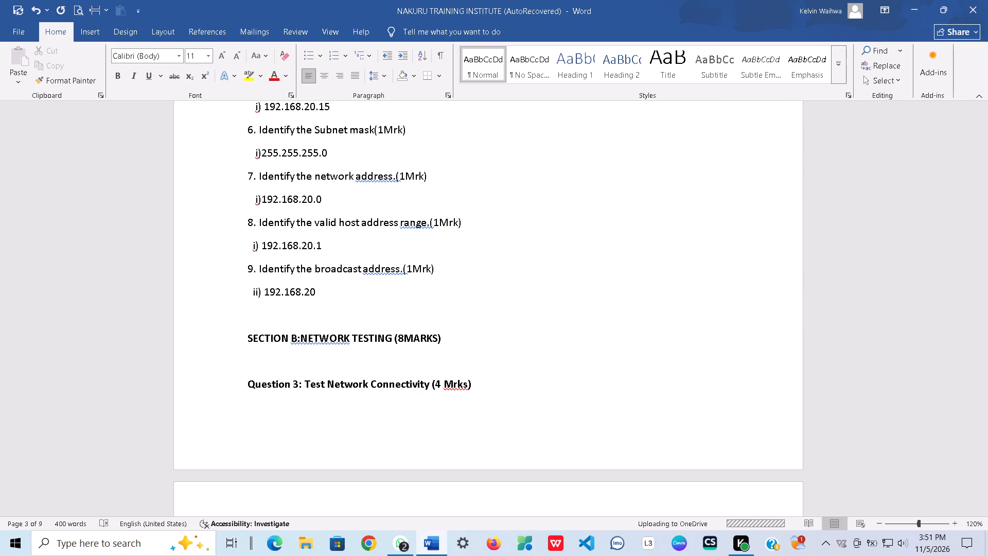
key("period")
type("255")
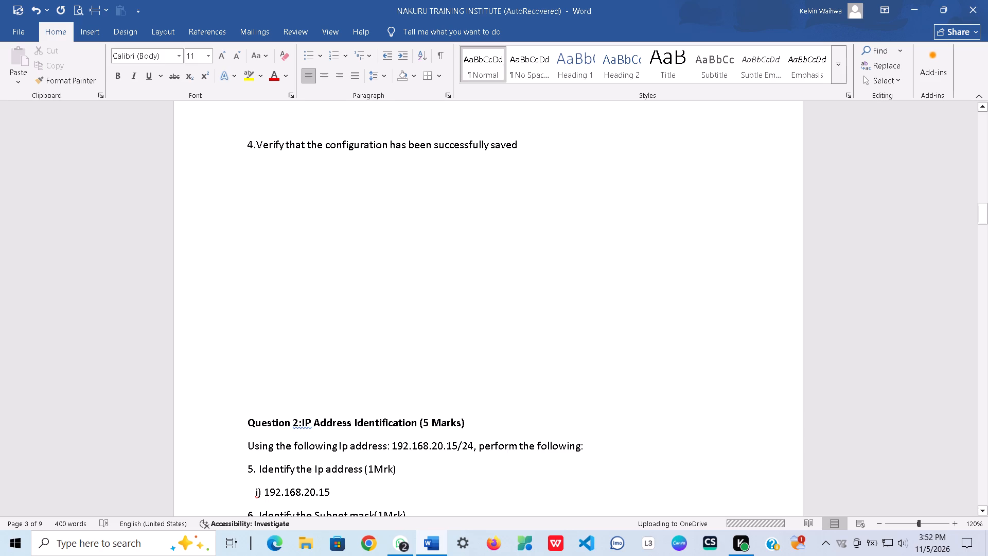
Delete nine blank lines above the "Question 2: IP Address Identification" heading.
left_click(241, 422)
key("BackSpace")
key("BackSpace")
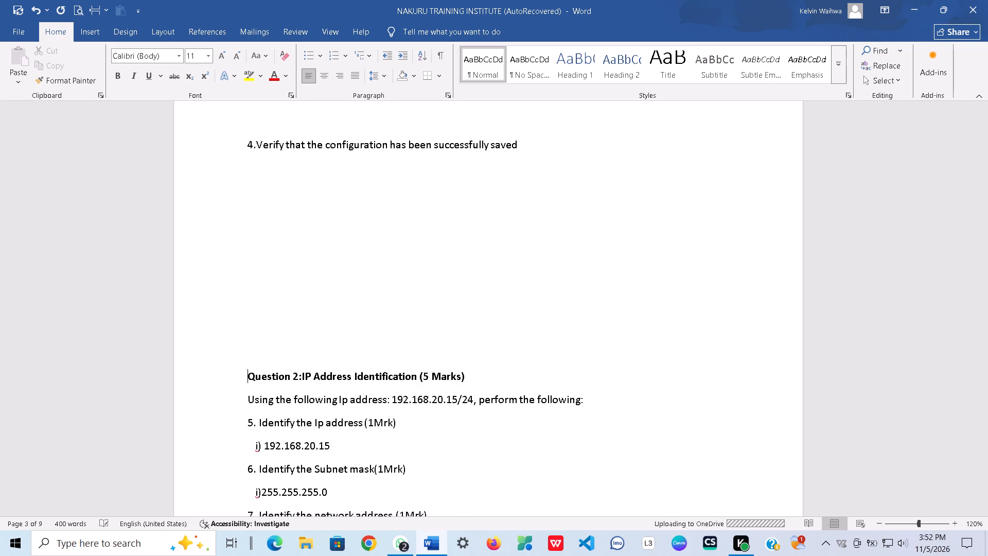
key("BackSpace")
key("BackSpace")
key("BackSpace")
key("BackSpace")
key("BackSpace")
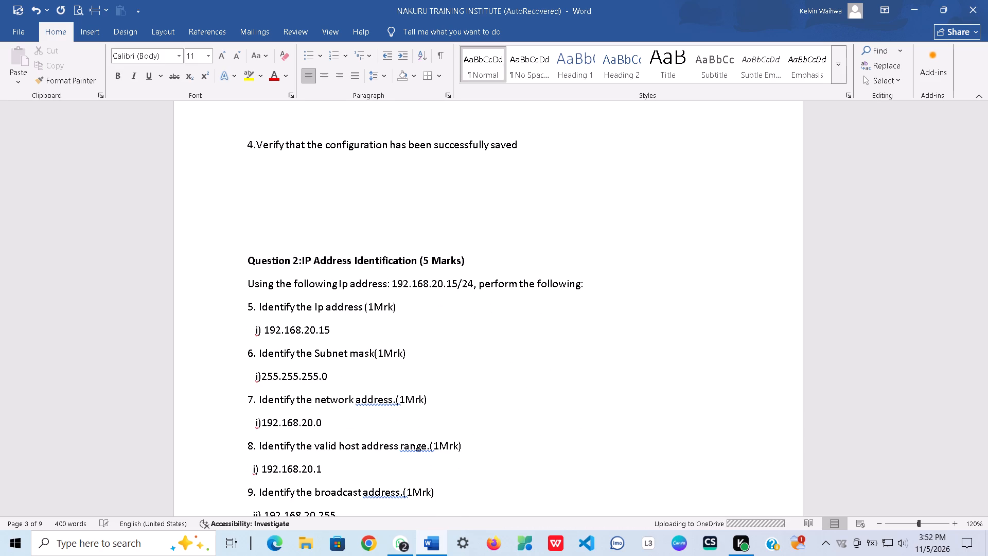
key("BackSpace")
key("BackSpace")
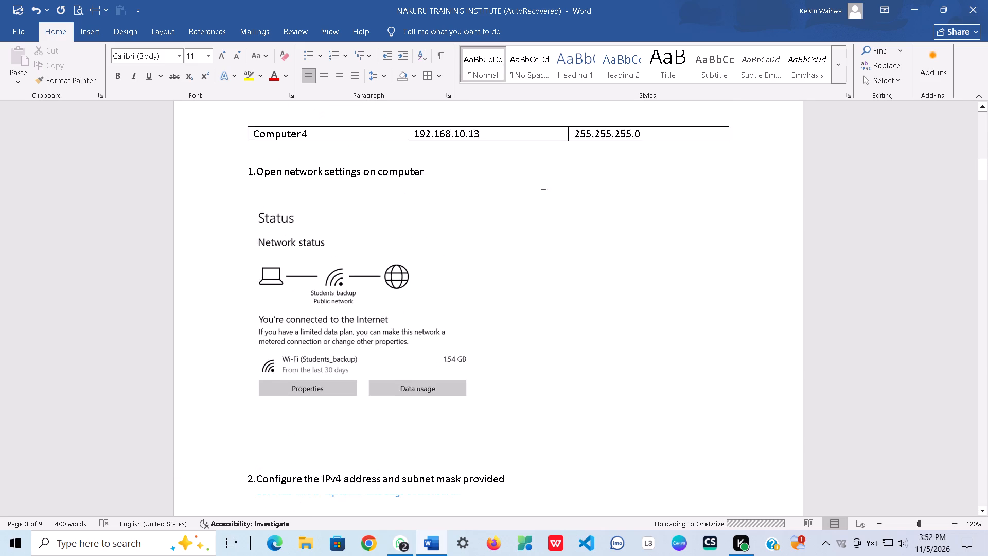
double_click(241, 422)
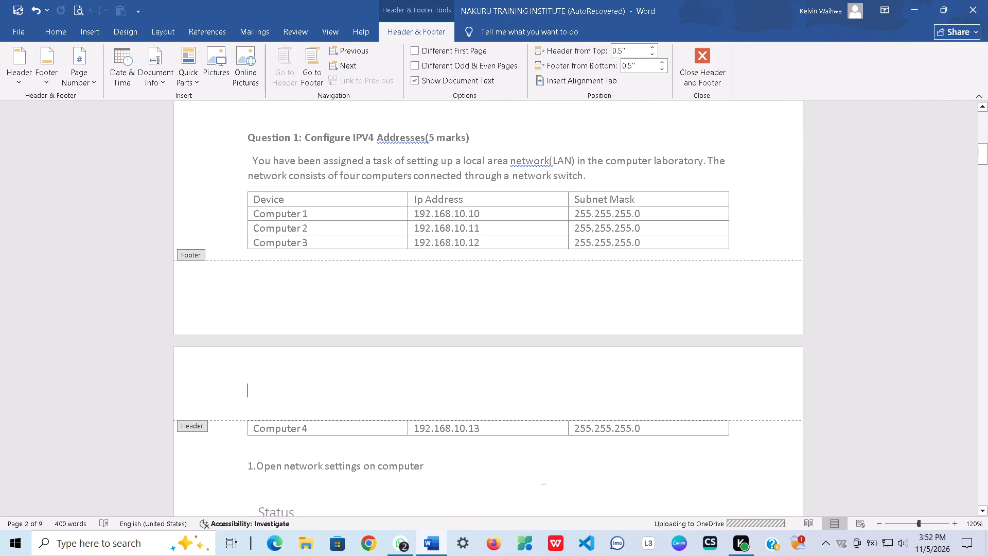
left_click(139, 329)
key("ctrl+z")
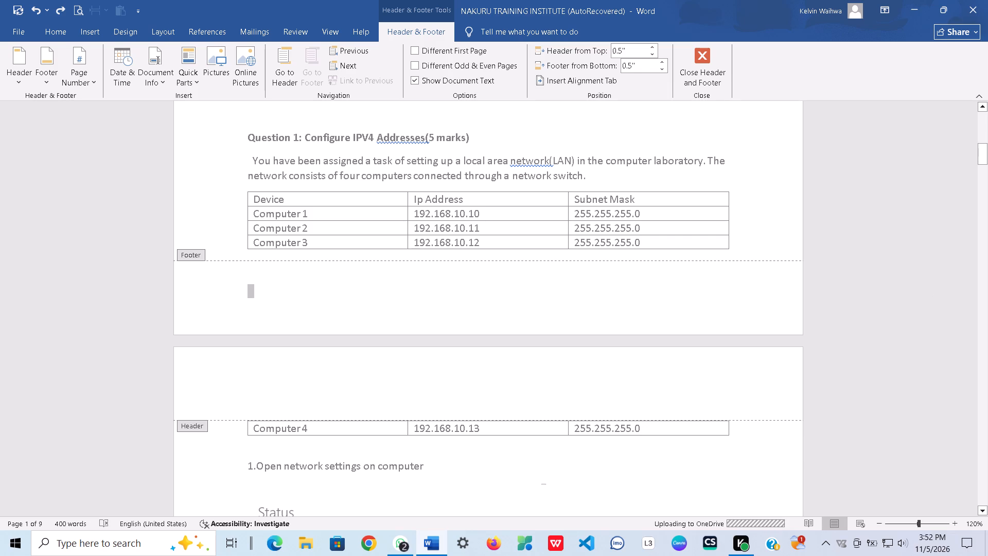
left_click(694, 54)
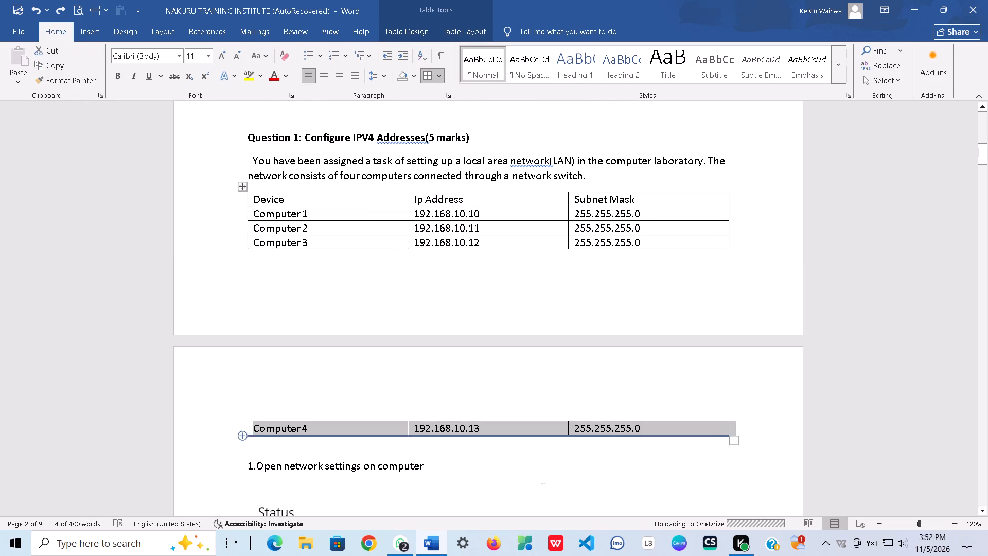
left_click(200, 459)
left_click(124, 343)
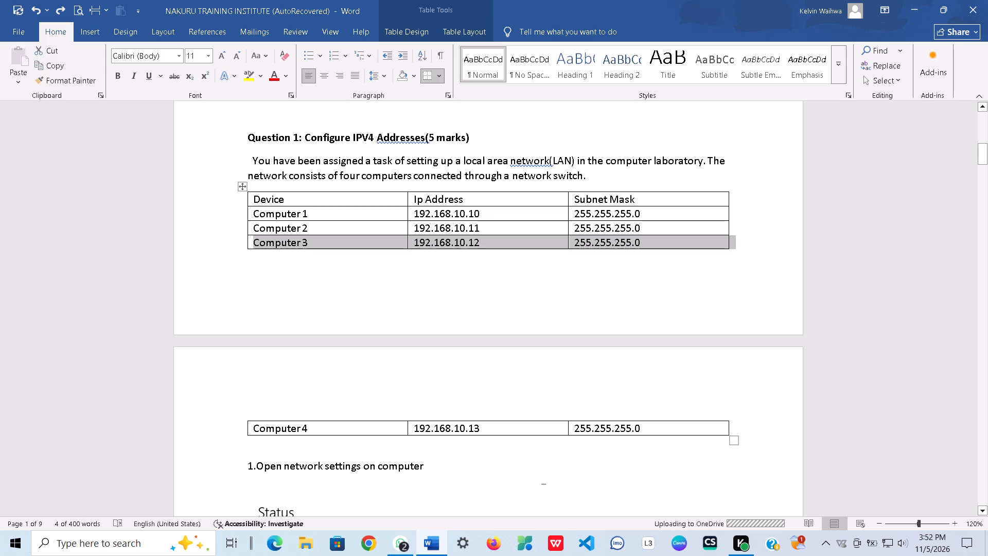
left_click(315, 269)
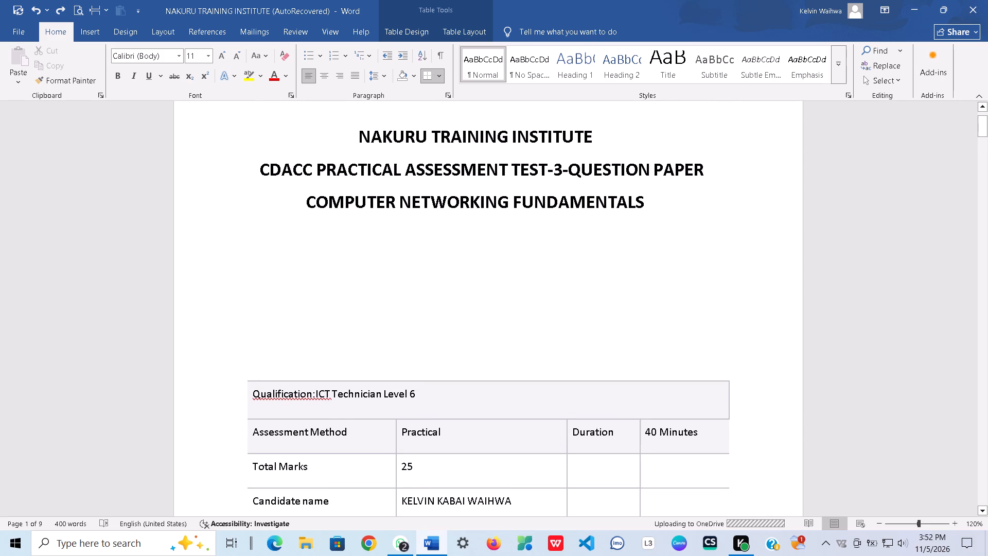
Delete blank lines between the title block and the qualification table on page 1.
left_click(245, 375)
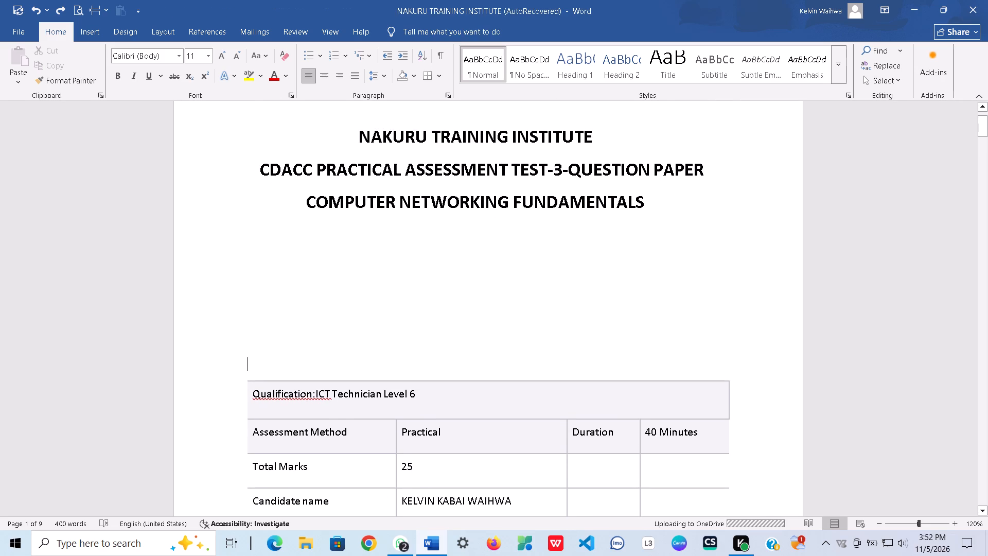
key("BackSpace")
key("BackSpace")
key("BackSpace")
key("BackSpace")
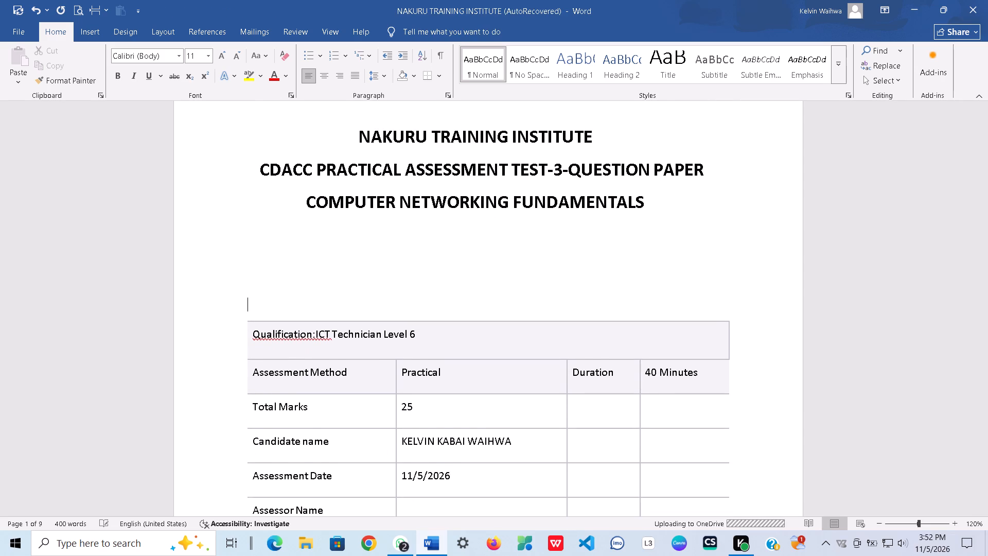
Delete the remaining blank lines between the COMPUTER NETWORKING FUNDAMENTALS title line and the qualification table on page 1.
key("BackSpace")
key("BackSpace")
key("BackSpace")
key("BackSpace")
key("BackSpace")
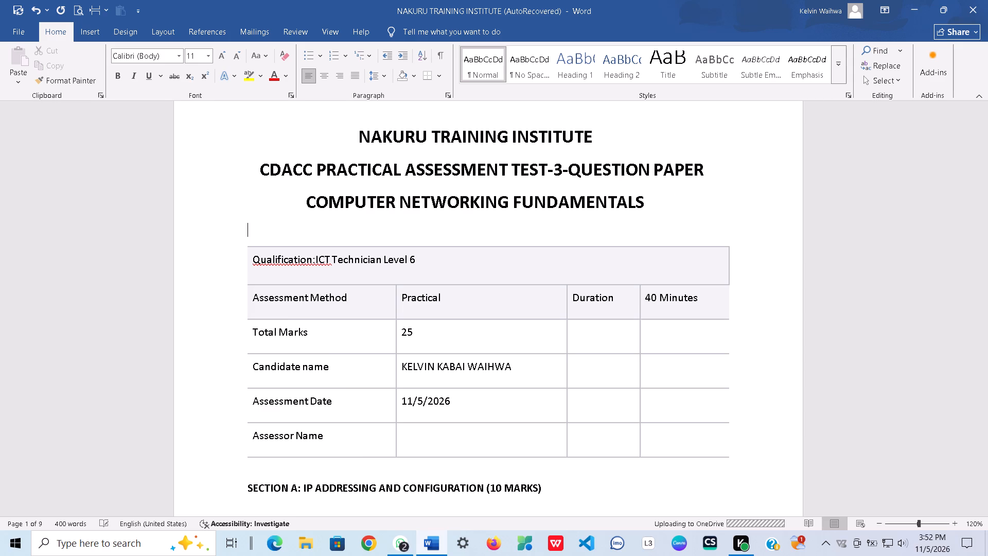
key("BackSpace")
key("BackSpace")
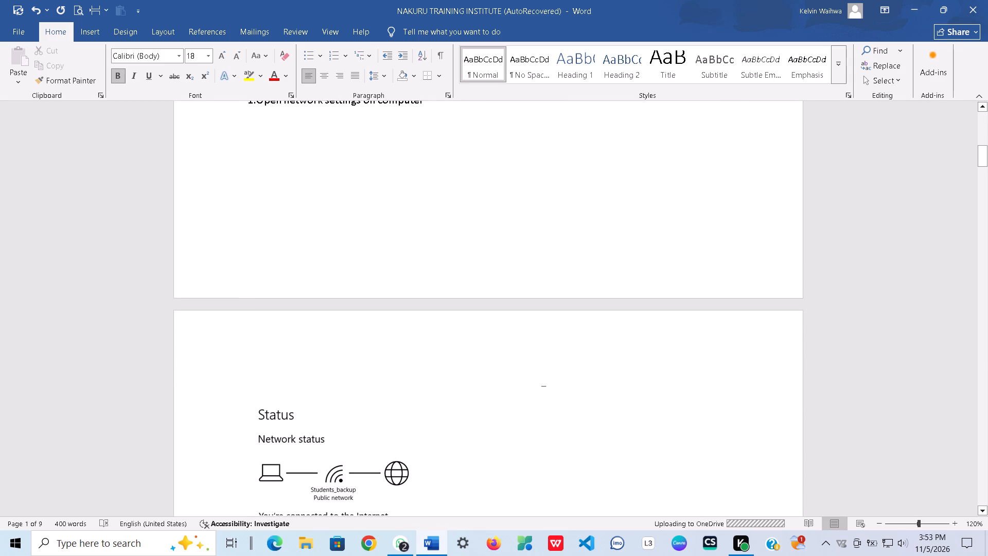
Place the insertion point on page 4, near the Command Prompt ipconfig screenshot.
left_click(245, 415)
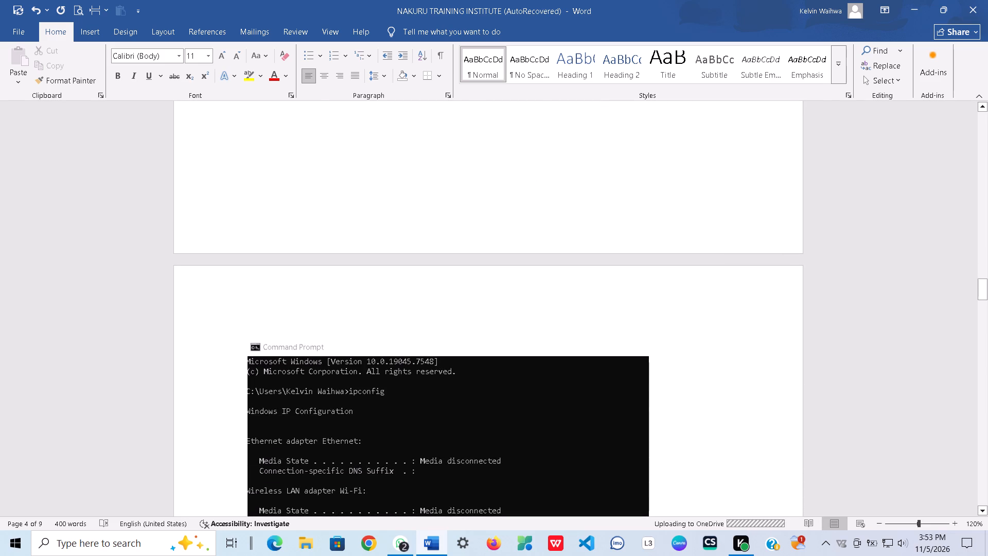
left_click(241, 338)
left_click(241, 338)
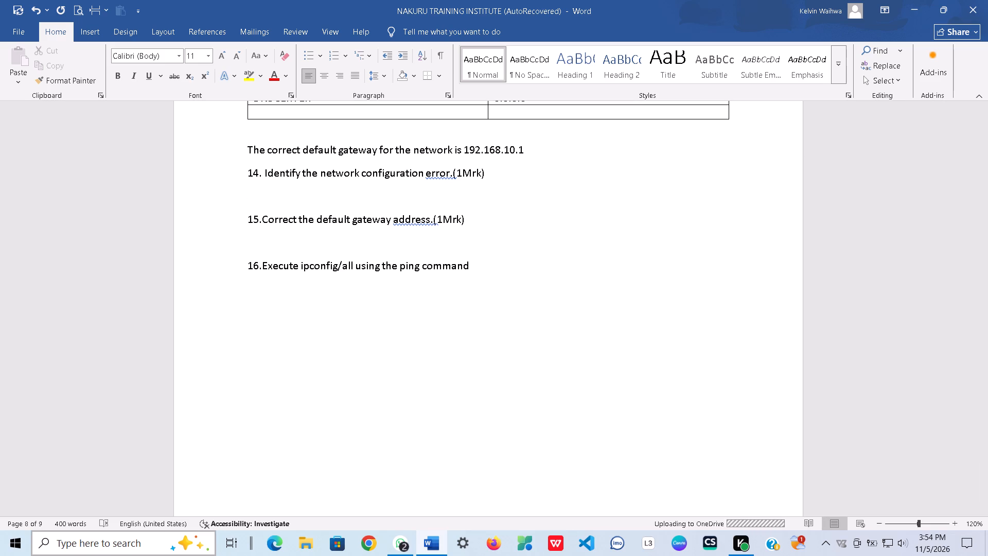
Search for Command Prompt and run it as administrator.
left_click(107, 539)
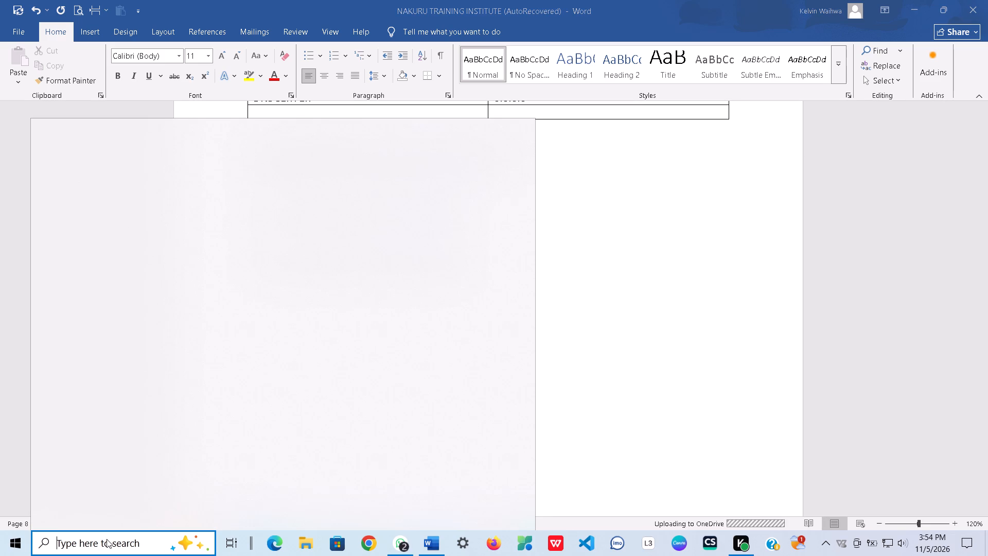
type("com")
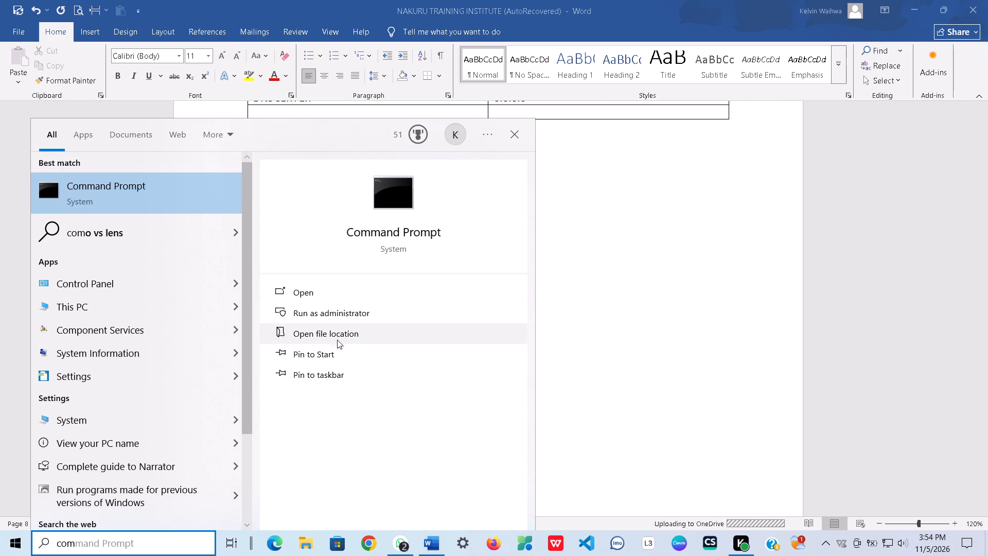
left_click(329, 310)
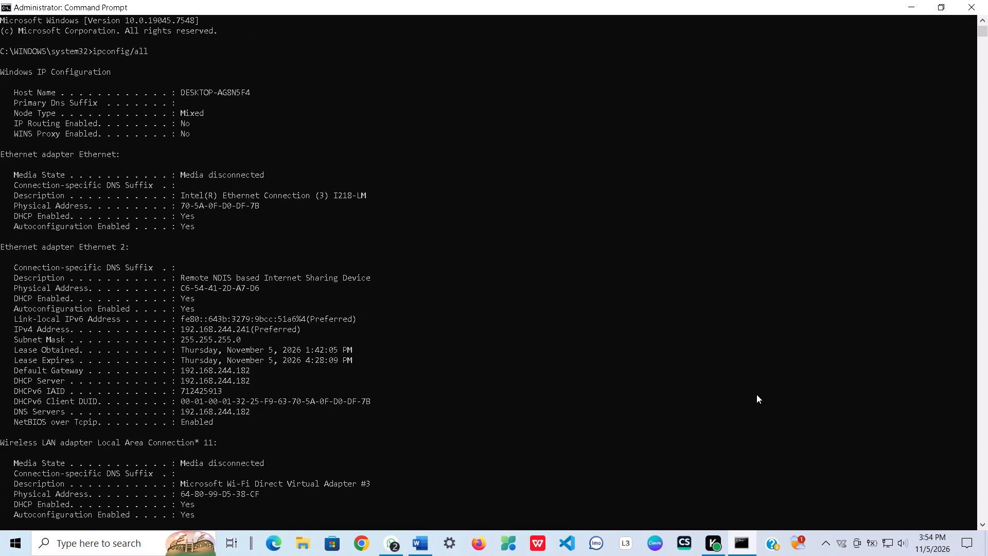
Capture a rectangular screen snip of the ipconfig/all output, from the window title down to the Local Area Connection* 11 adapter details.
left_click(968, 538)
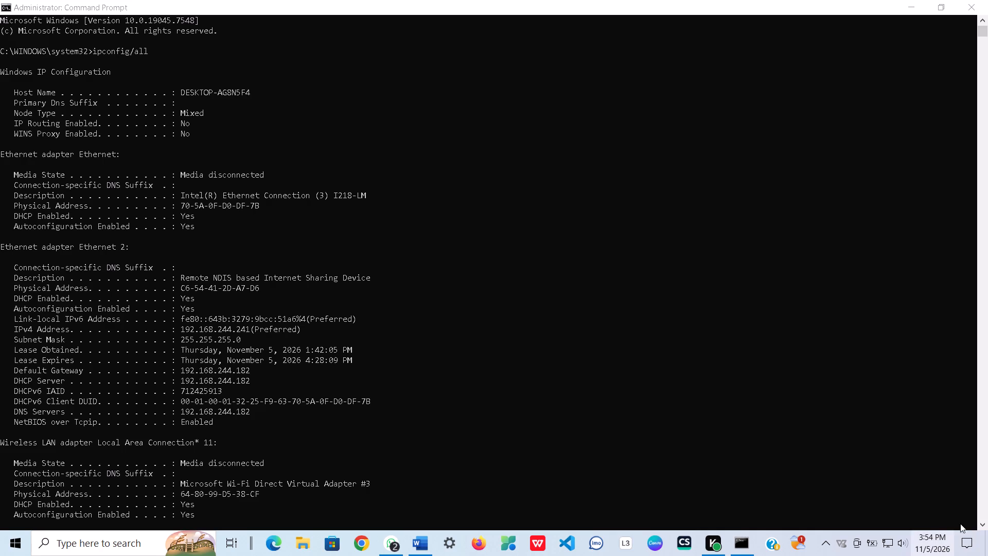
left_click(970, 535)
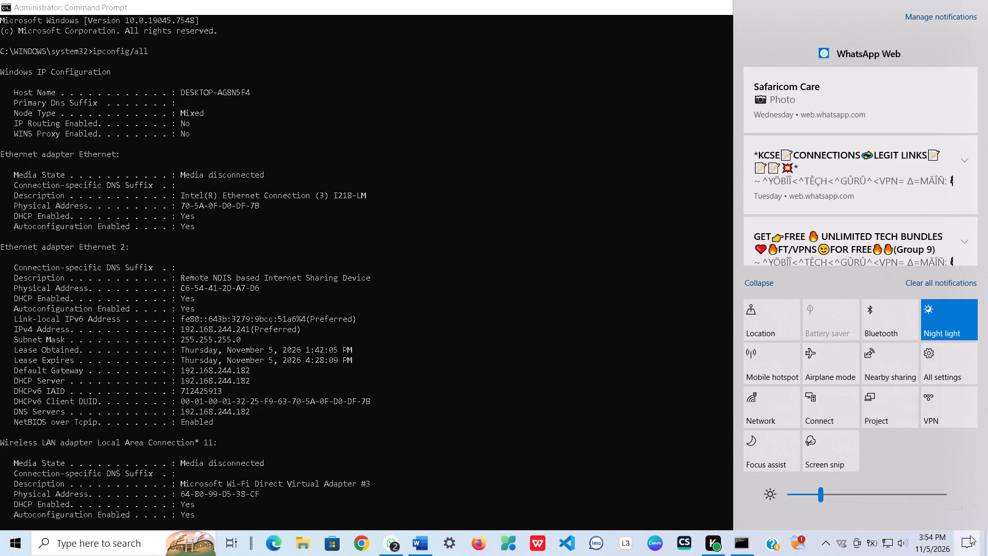
left_click(815, 457)
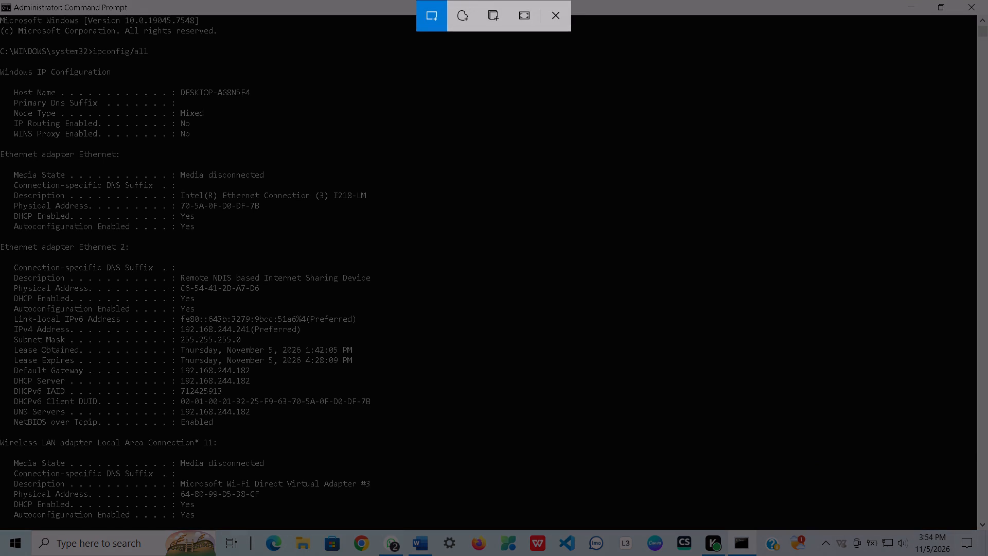
scroll(67, 76, "left", 1)
left_click_drag(0, 0, 13, 6)
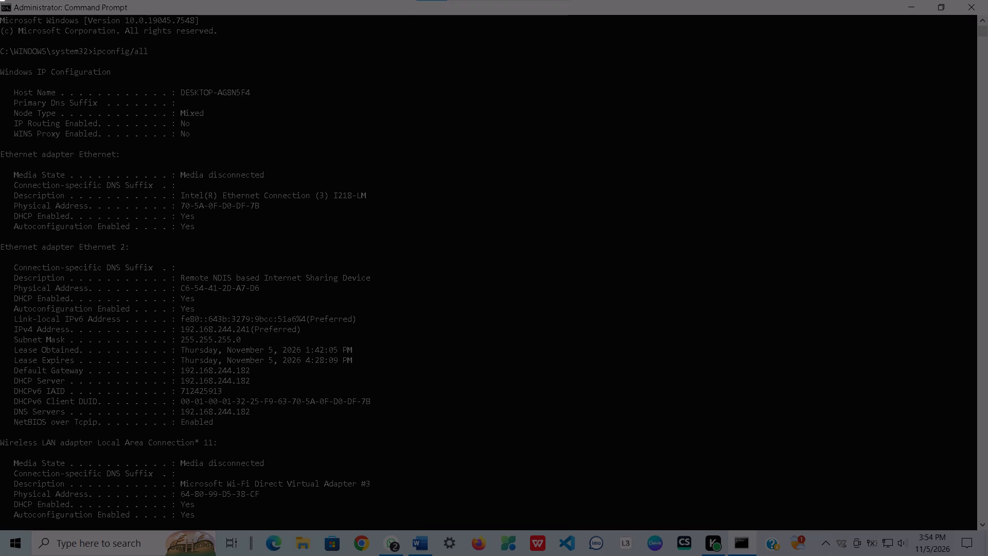
left_click_drag(13, 6, 398, 493)
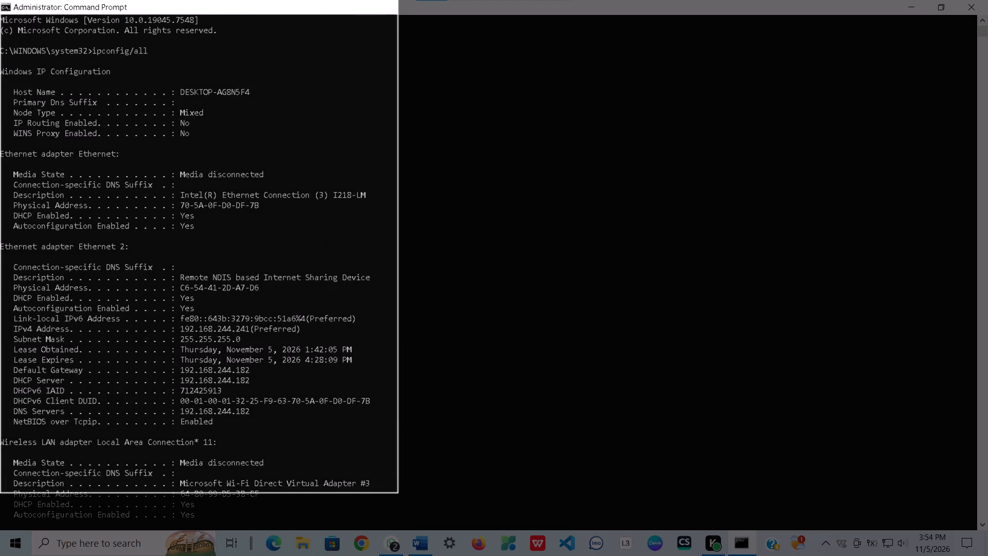
left_click_drag(398, 493, 398, 525)
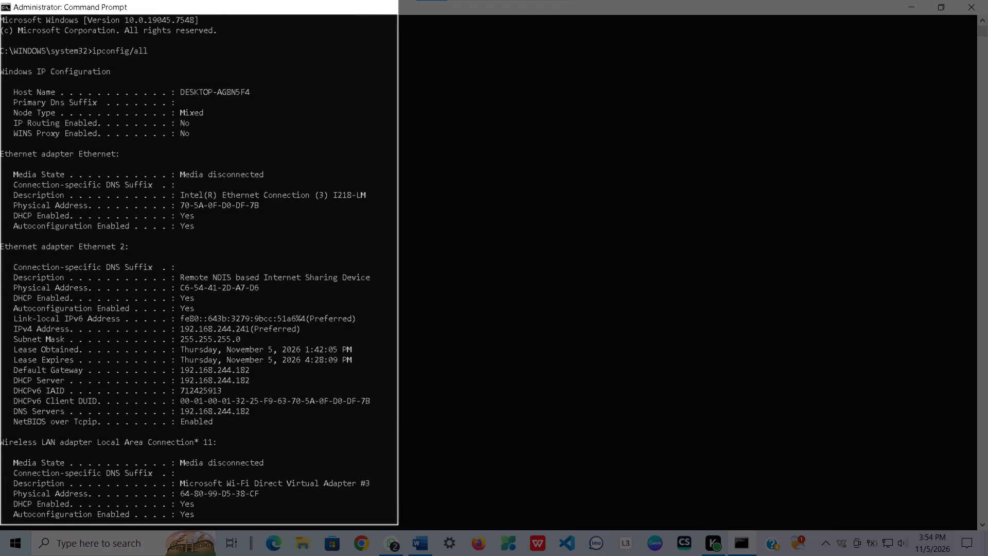
left_click_drag(398, 525, 402, 528)
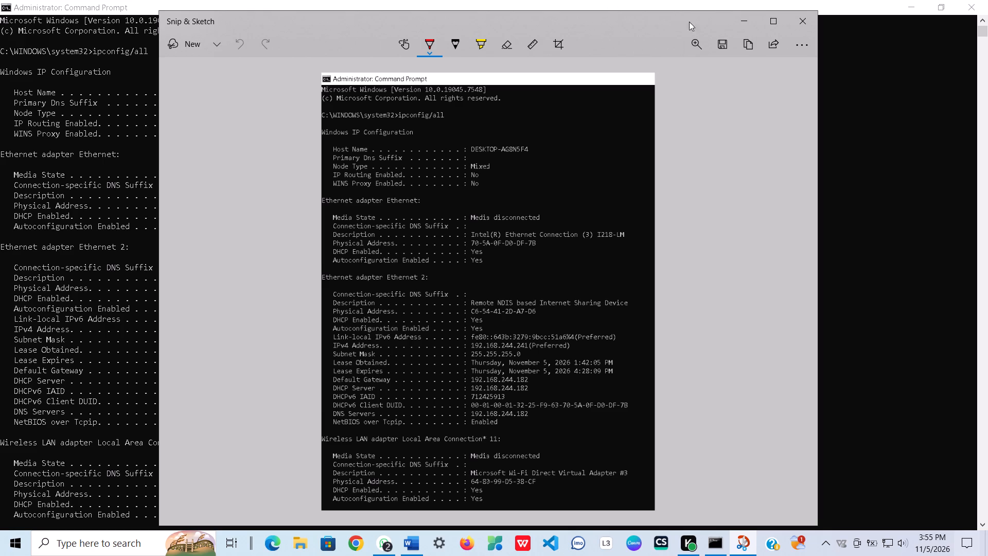
Save the ipconfig/all screen capture as a PNG named 16 in Pictures and minimise Snip & Sketch.
left_click(723, 45)
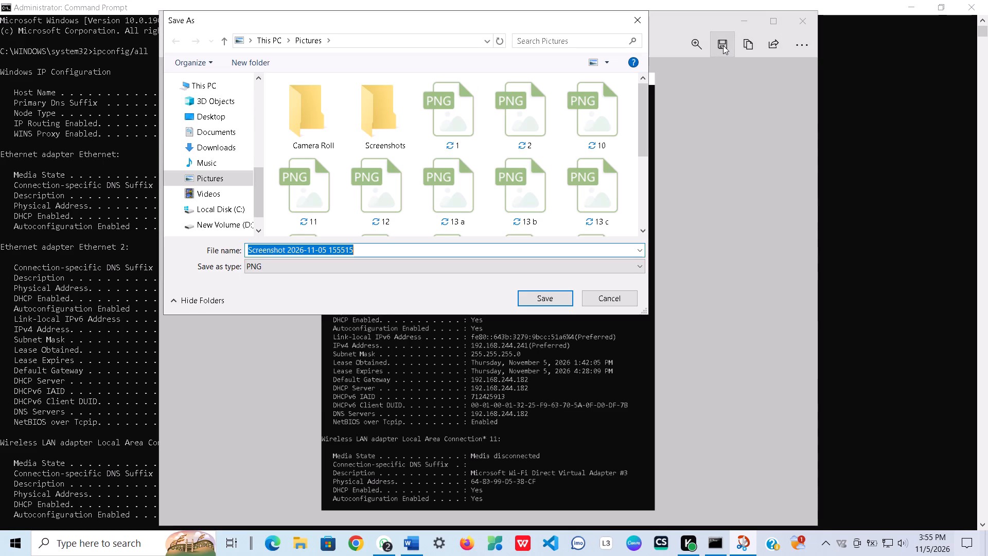
key("BackSpace")
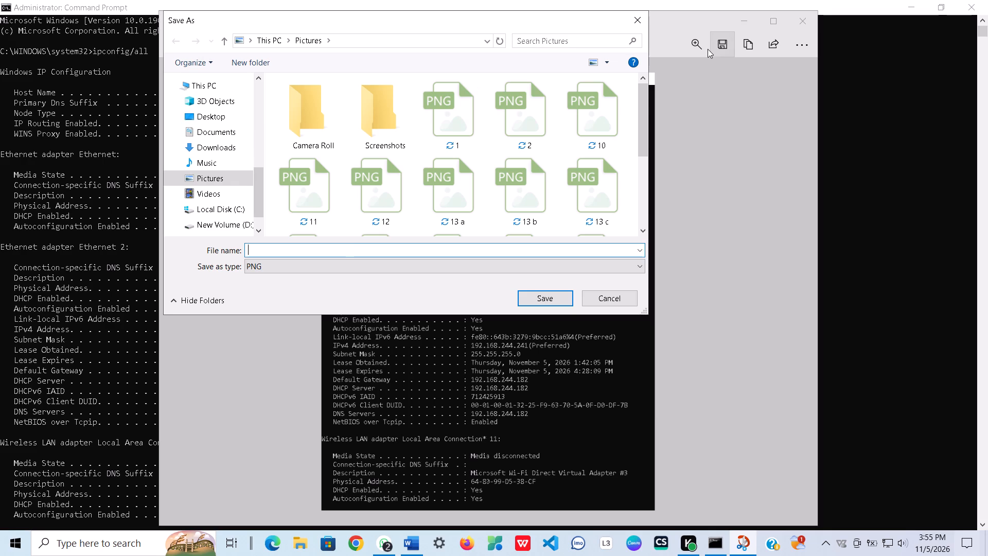
type("16")
left_click(540, 294)
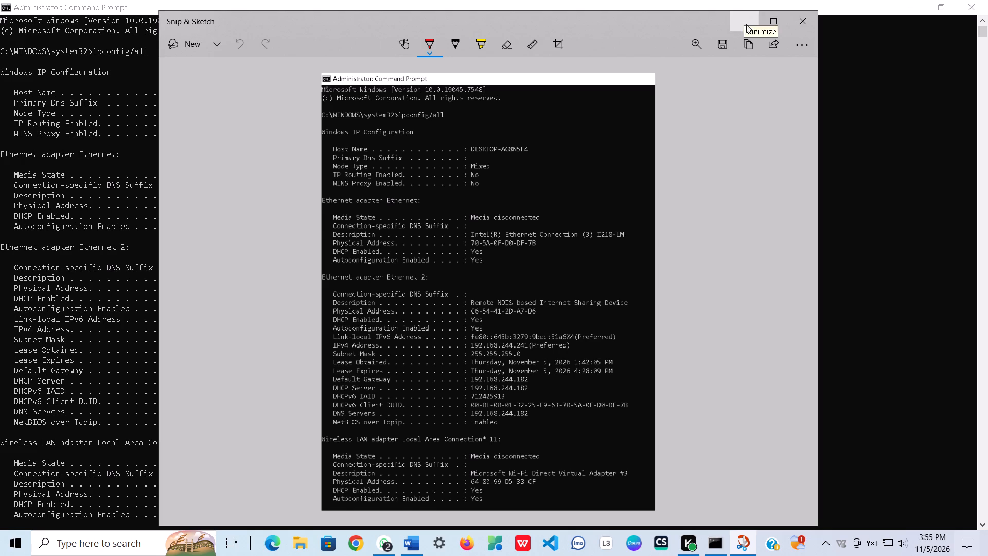
left_click(748, 18)
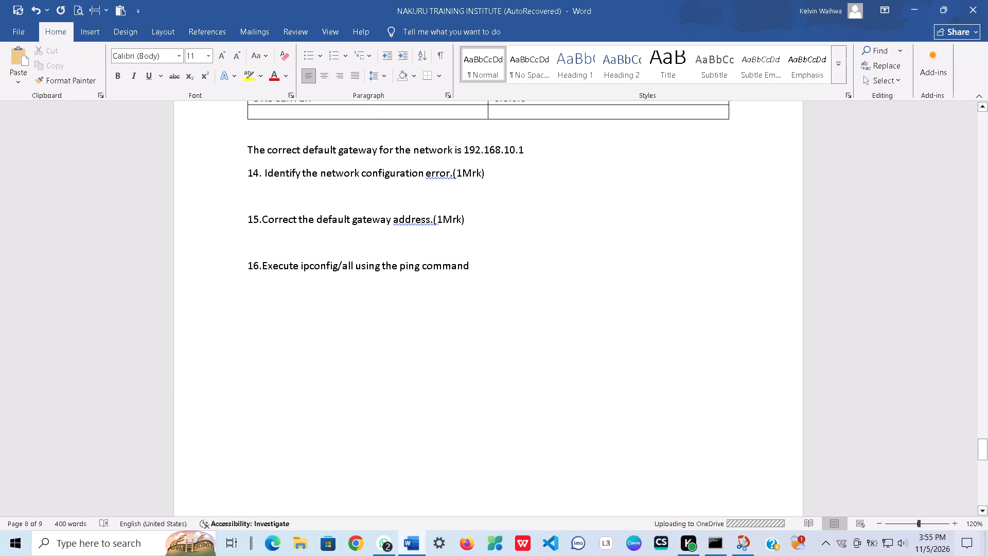
Insert the picture 16 from the Pictures folder on the blank line below question 16.
left_click(258, 299)
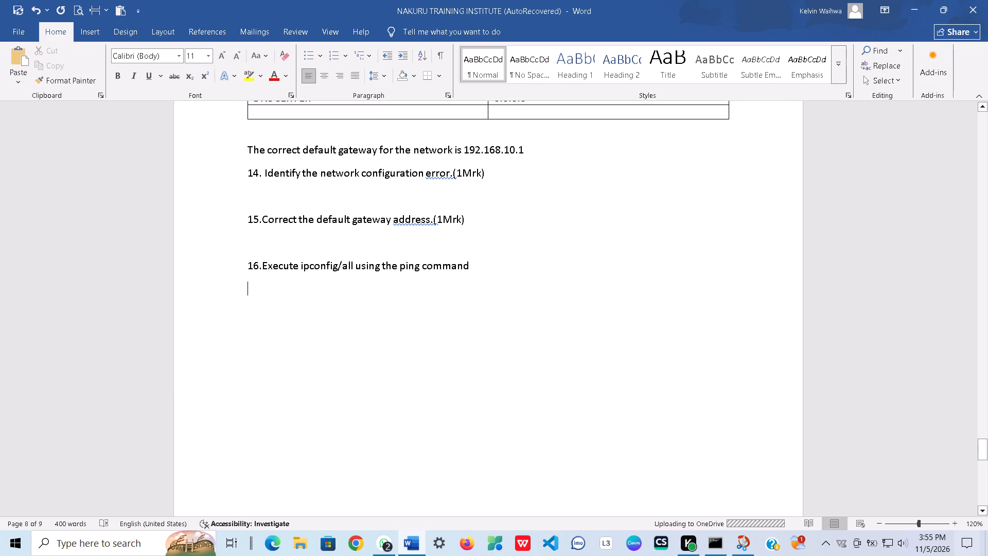
left_click(86, 32)
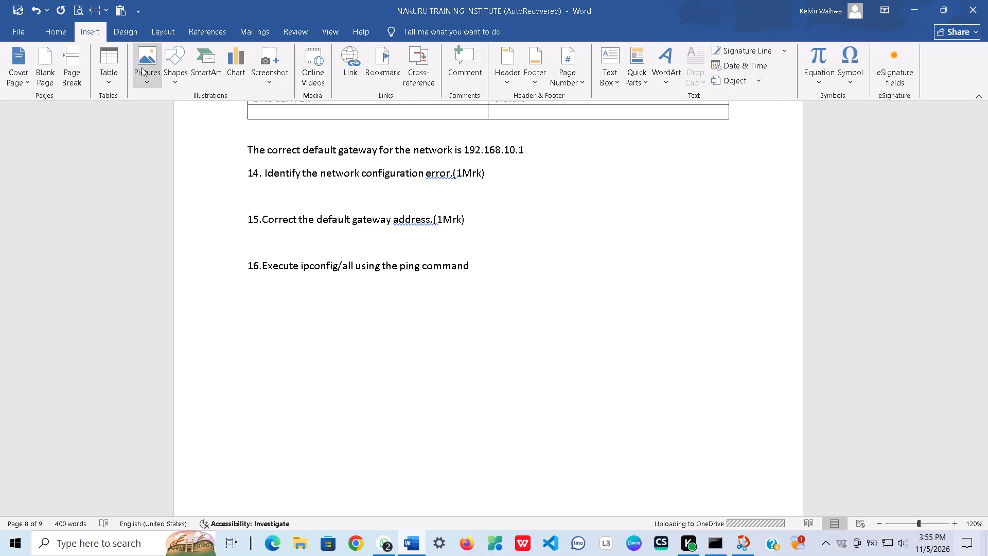
left_click(144, 69)
left_click(172, 109)
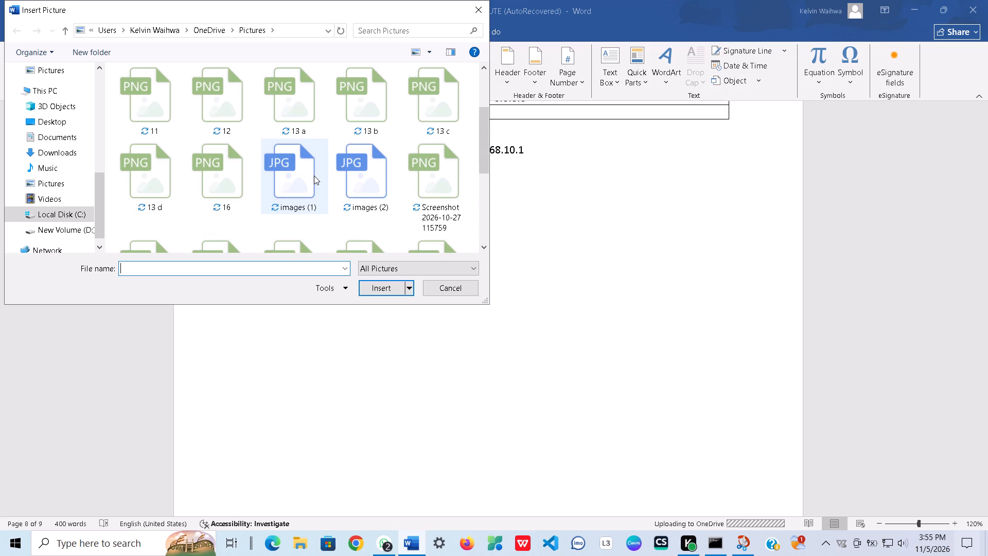
left_click(244, 202)
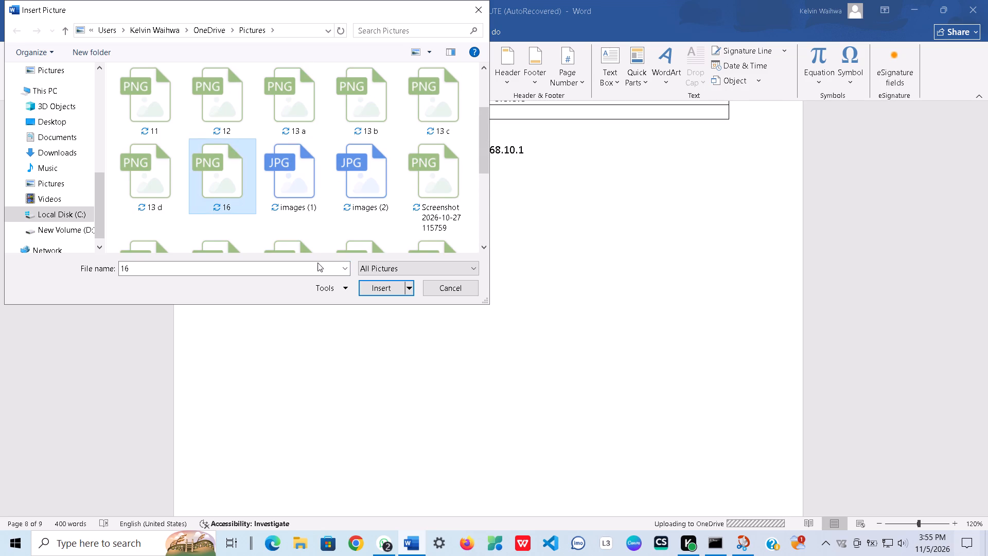
left_click(373, 285)
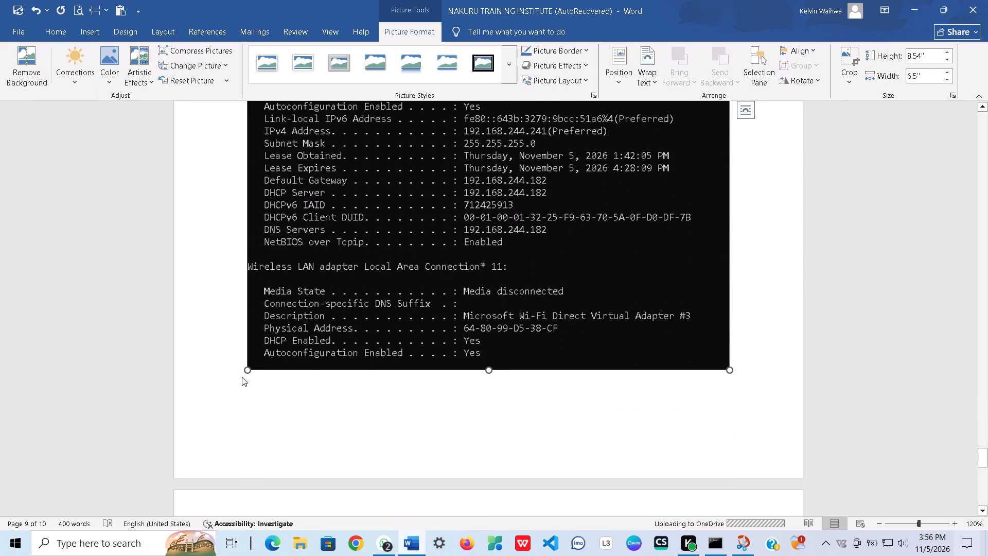
Shrink the inserted ipconfig/all picture to about 6.89" high by 5.25" wide.
left_click_drag(246, 369, 281, 321)
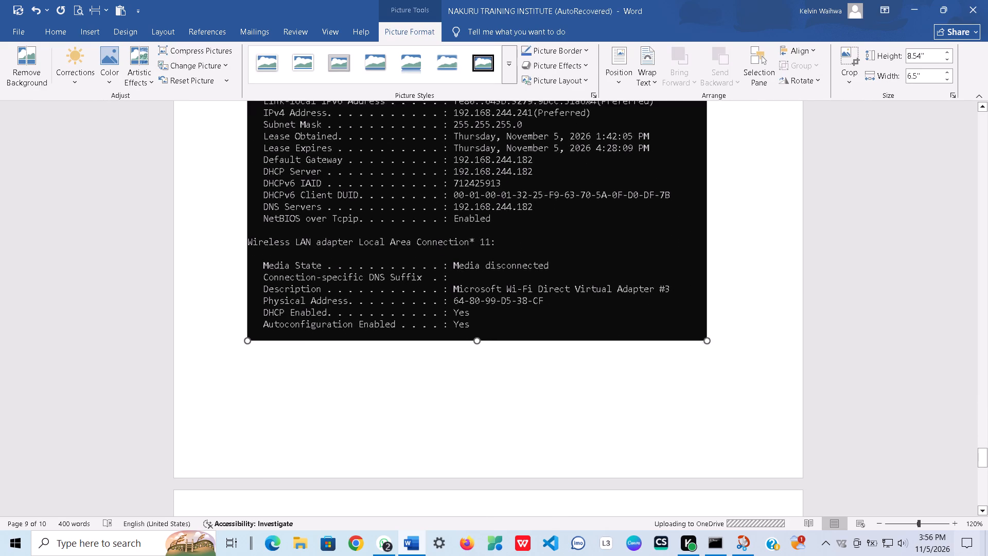
left_click_drag(281, 321, 341, 186)
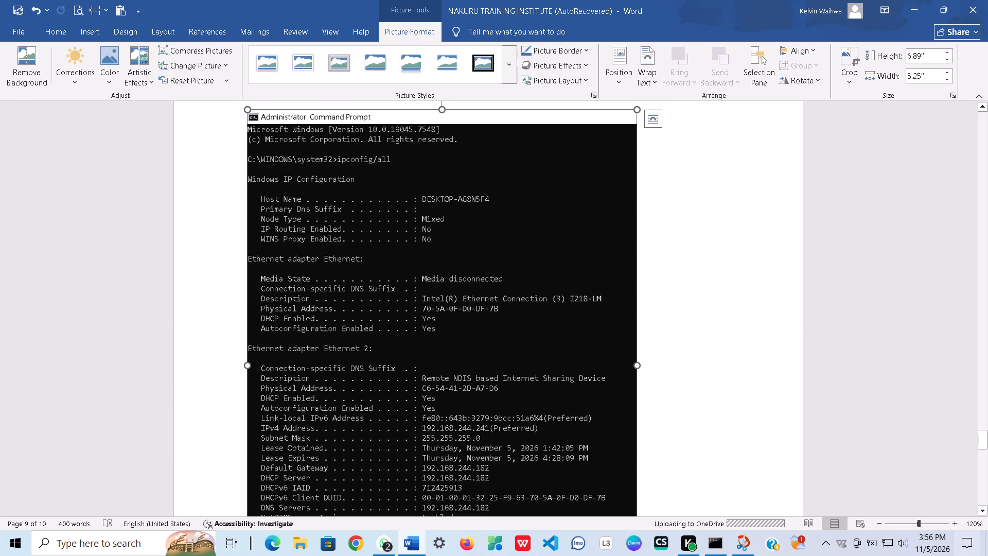
Save the document.
key("ctrl+s")
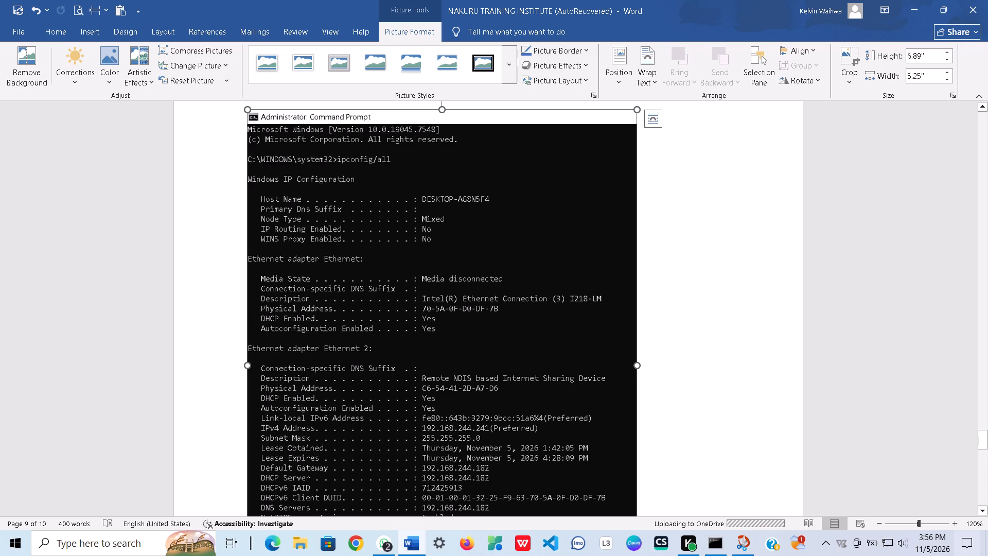
Open the sharing options for the document.
left_click(960, 34)
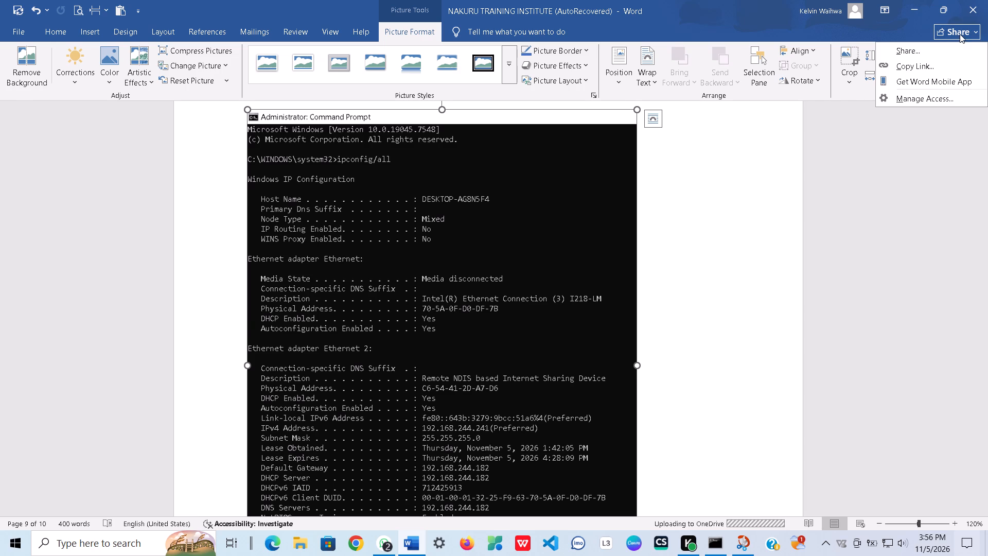
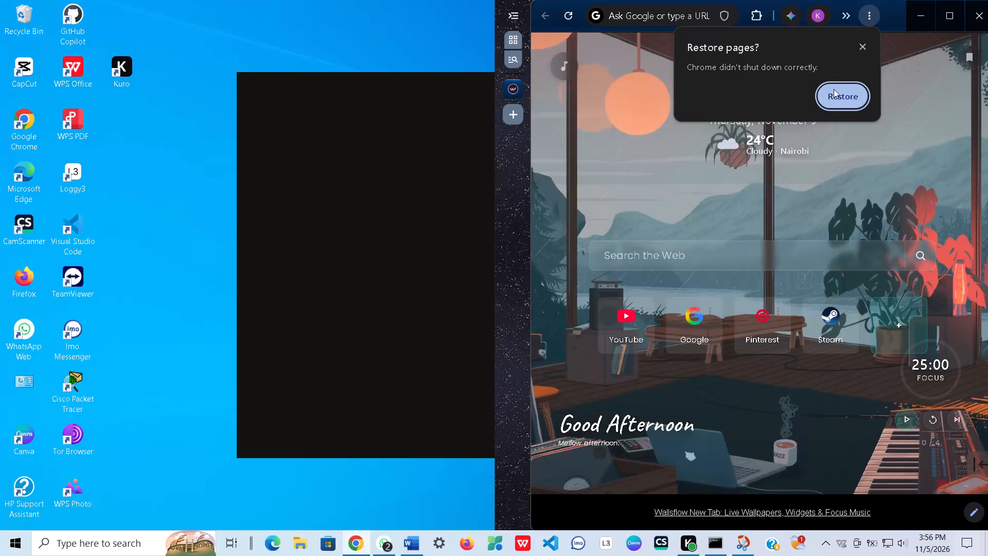
Restore and maximize the Chrome window, then open Google Drive from the Google home page.
left_click(834, 89)
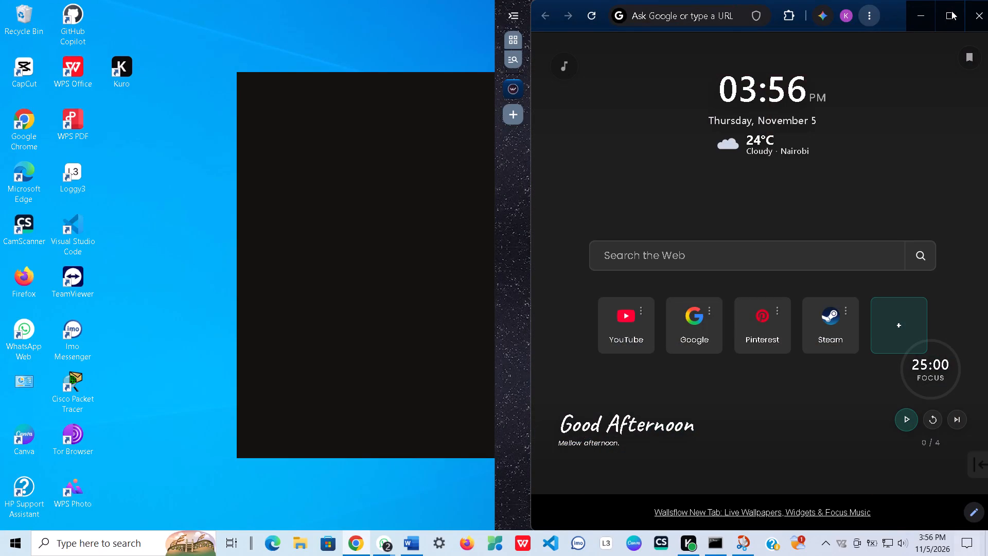
left_click(948, 16)
left_click(948, 16)
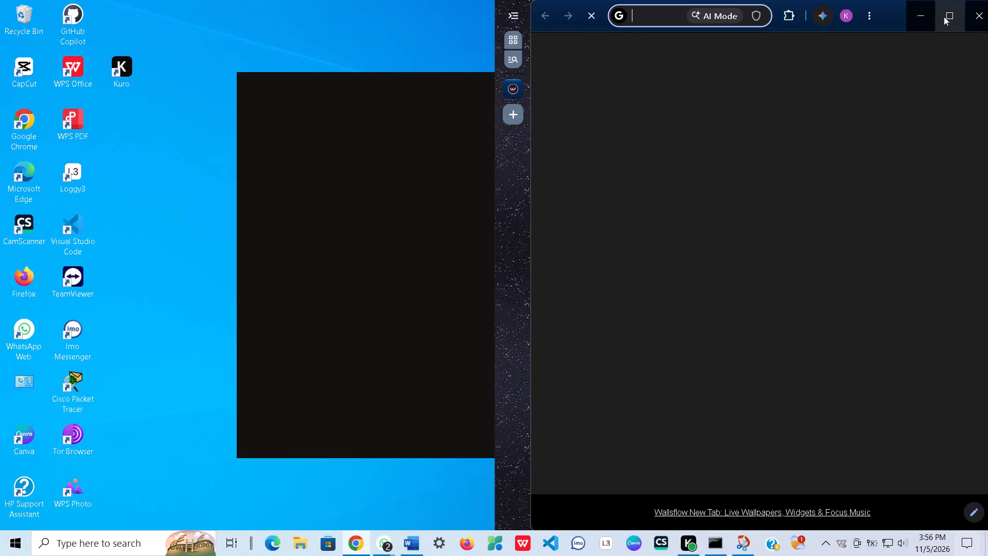
left_click(943, 20)
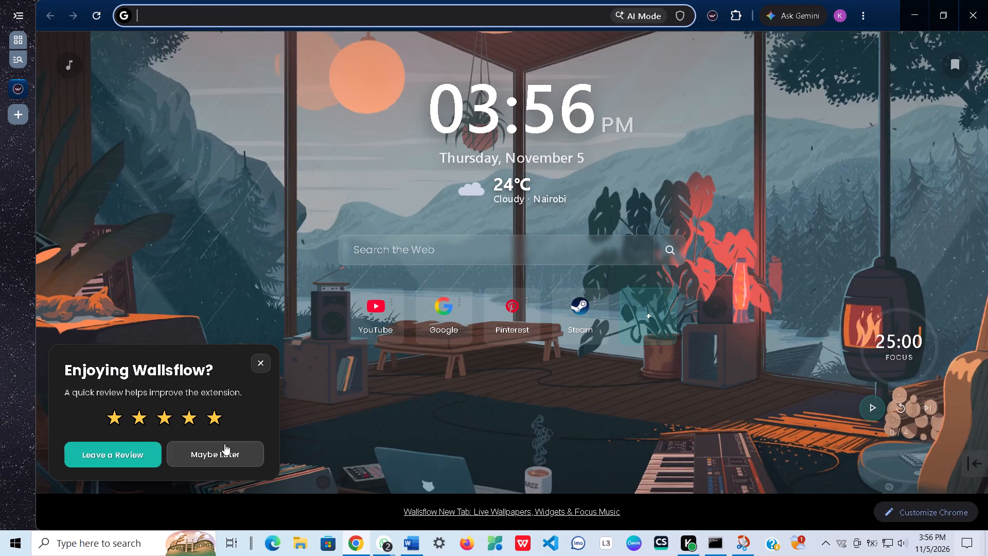
left_click(215, 457)
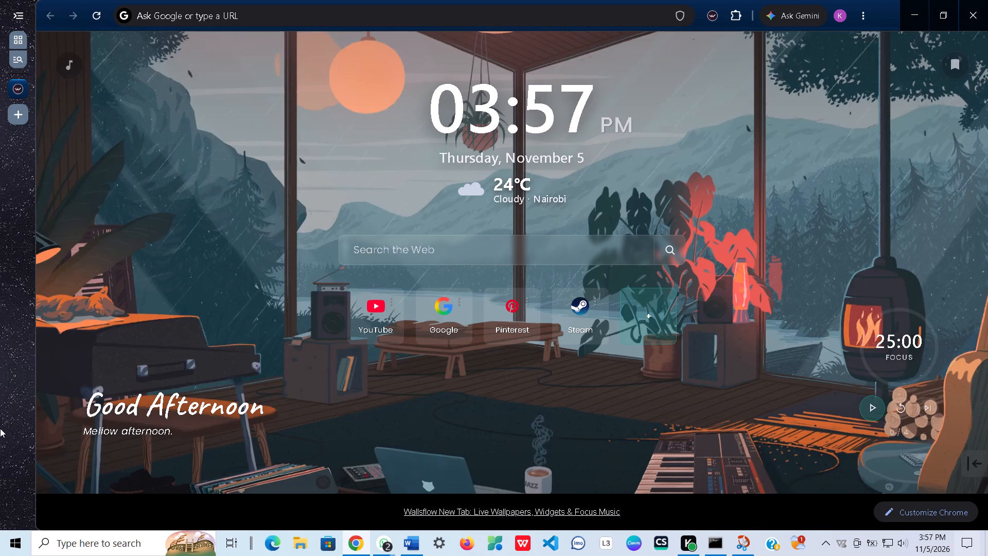
left_click(452, 315)
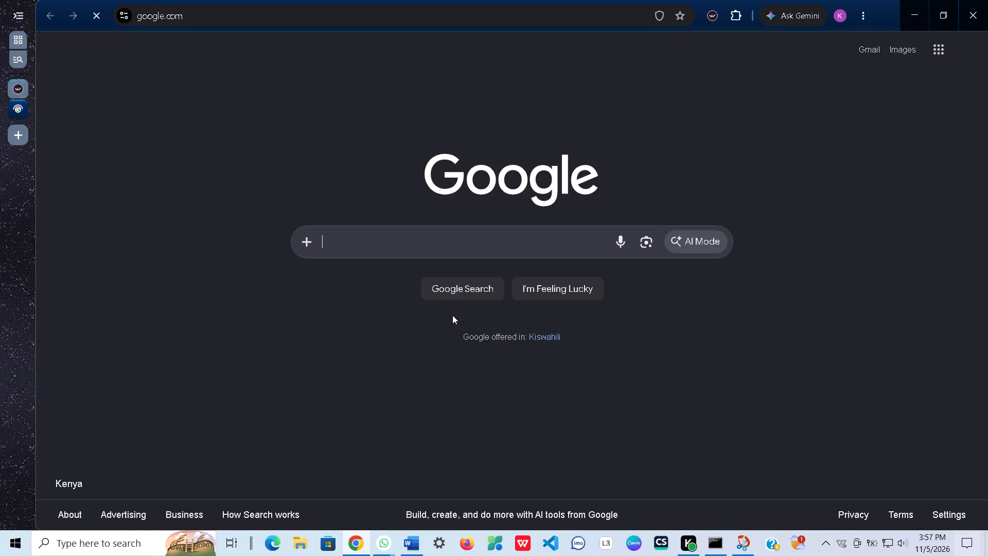
left_click(938, 53)
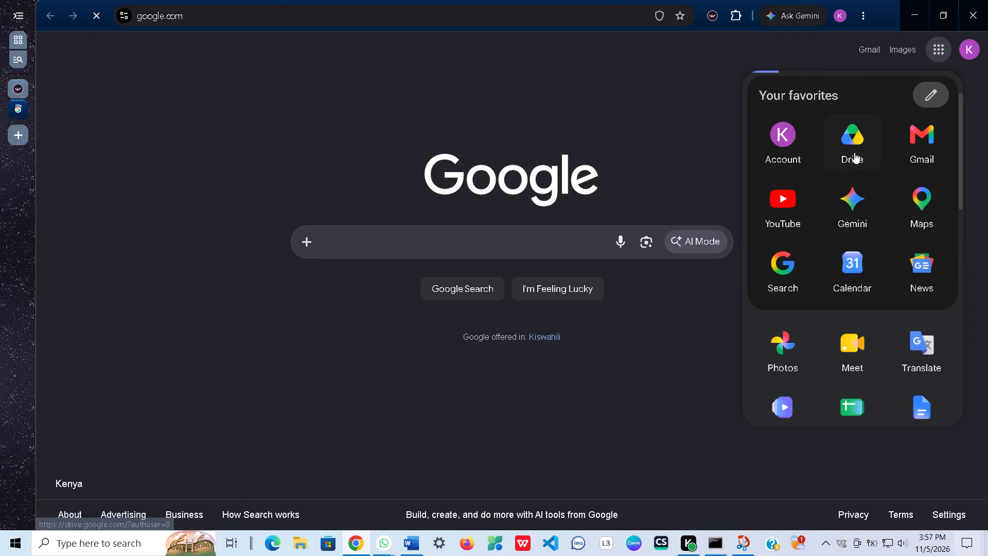
left_click(854, 152)
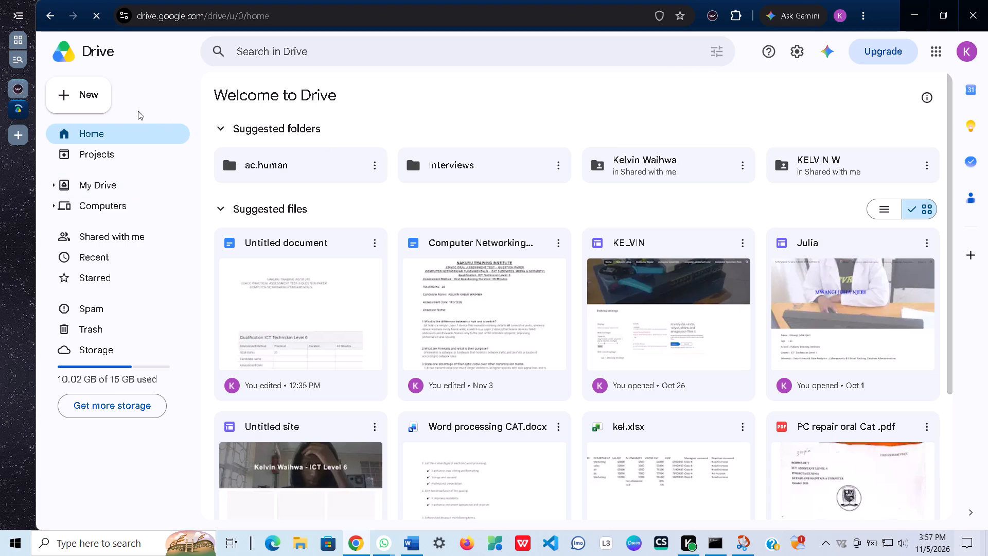
Upload the file NAKURU TRAINING INSTITUTE from the Documents folder to Google Drive.
left_click(80, 104)
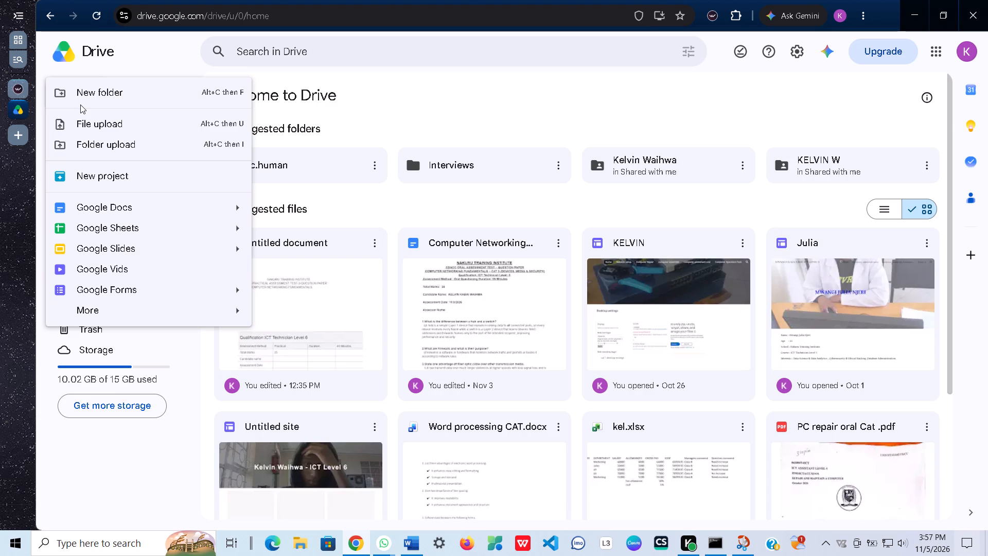
left_click(94, 124)
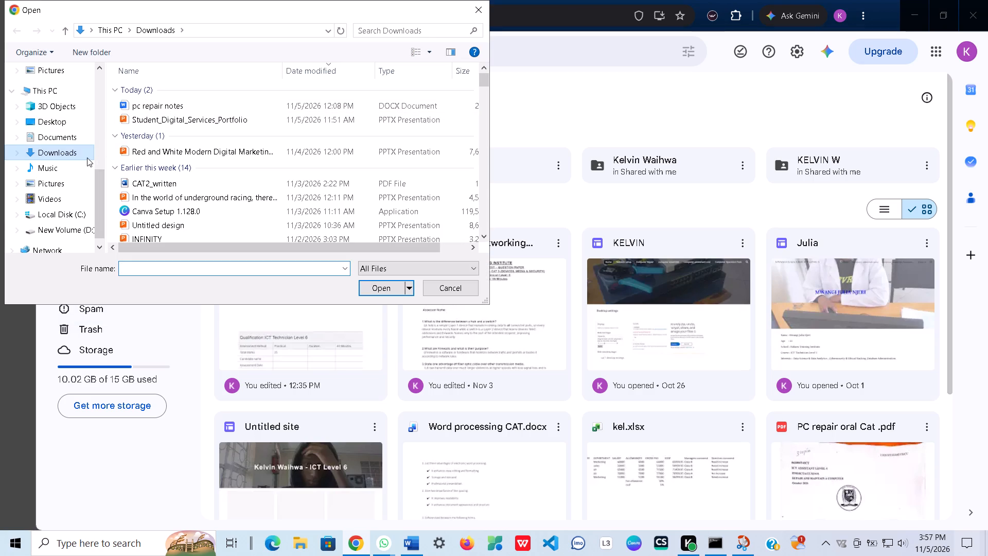
left_click(63, 138)
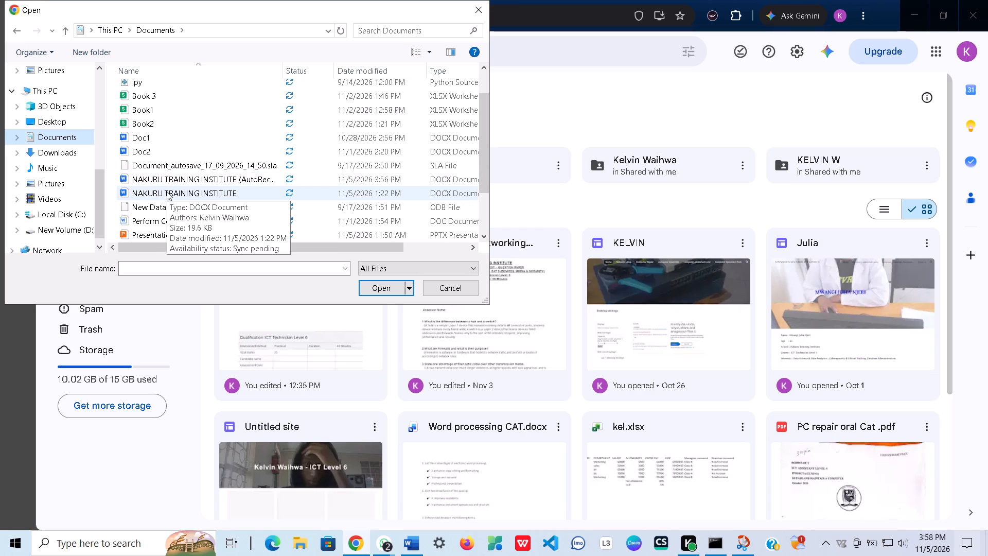
left_click(167, 192)
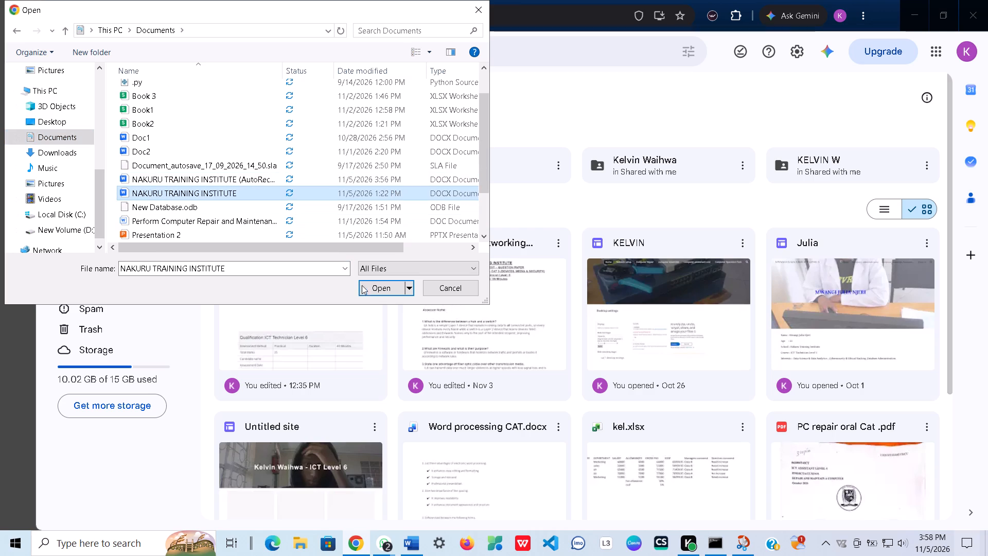
left_click(377, 293)
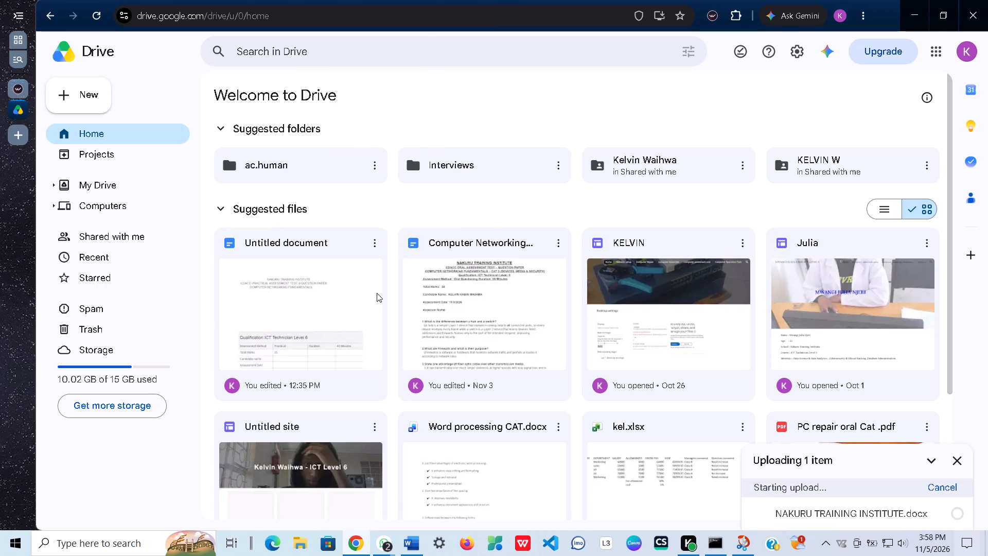
Open the Untitled document among Drive's suggested files and look through its header, table and Question 1.
double_click(336, 297)
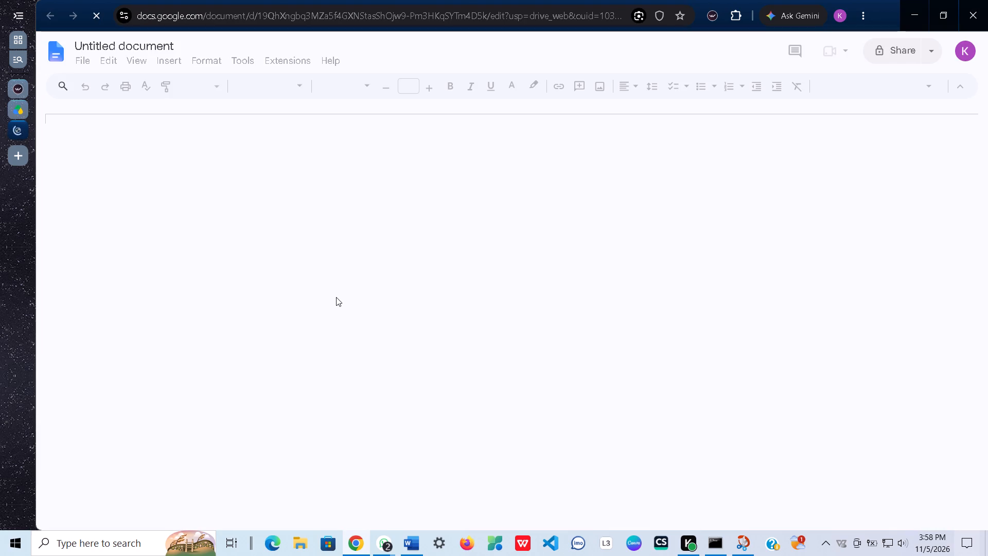
scroll(364, 290, "down", 1)
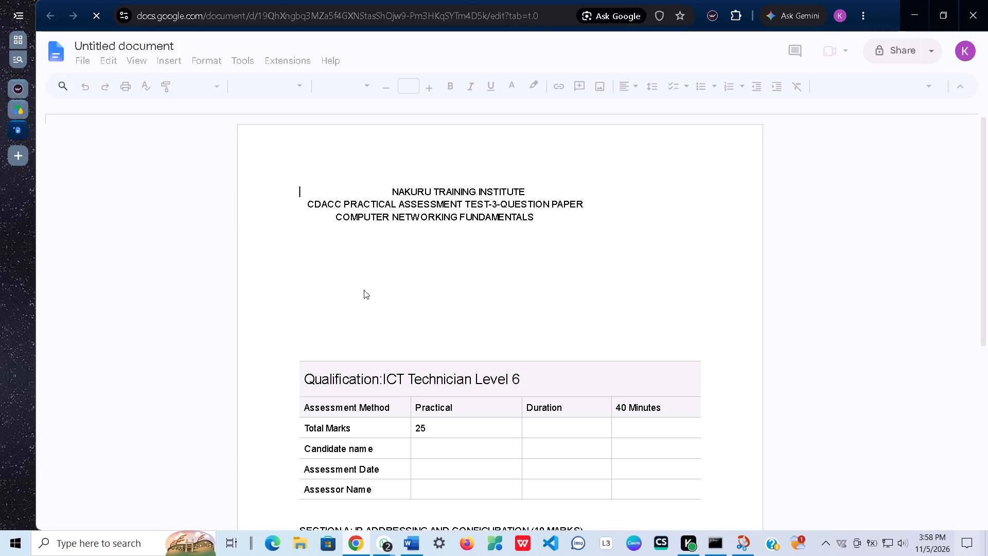
scroll(364, 290, "down", 7)
scroll(364, 290, "up", 3)
scroll(364, 290, "down", 4)
scroll(364, 290, "up", 3)
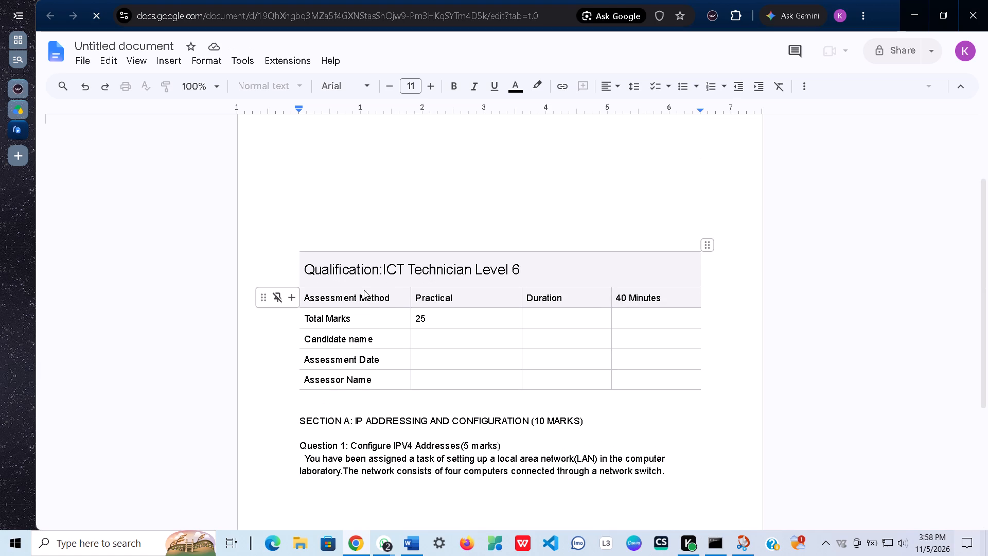
scroll(364, 290, "down", 1)
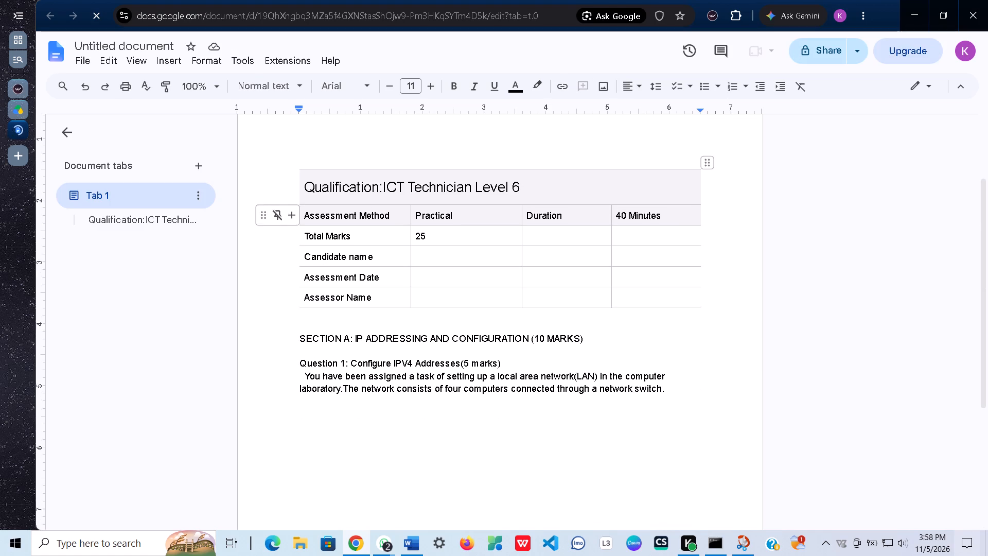
scroll(364, 290, "down", 4)
scroll(364, 290, "up", 7)
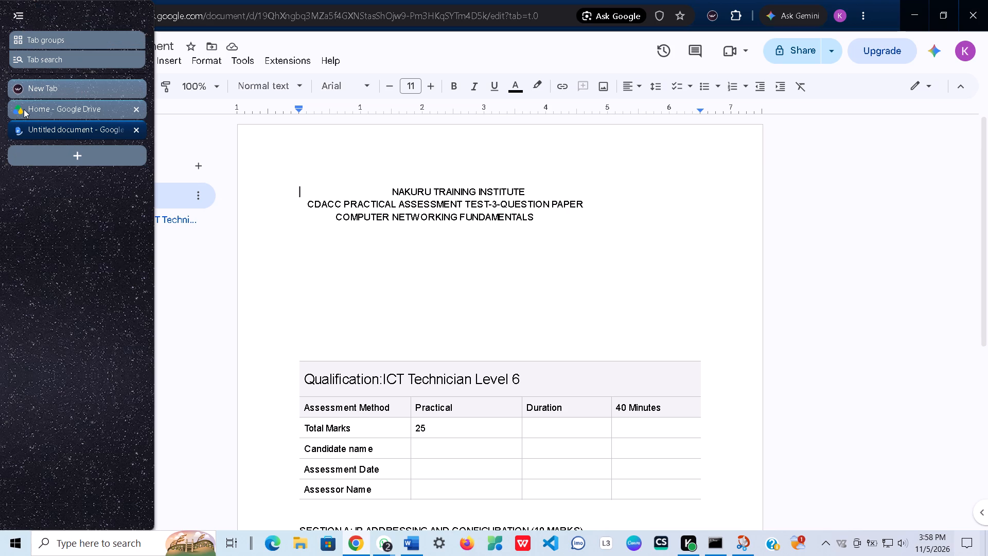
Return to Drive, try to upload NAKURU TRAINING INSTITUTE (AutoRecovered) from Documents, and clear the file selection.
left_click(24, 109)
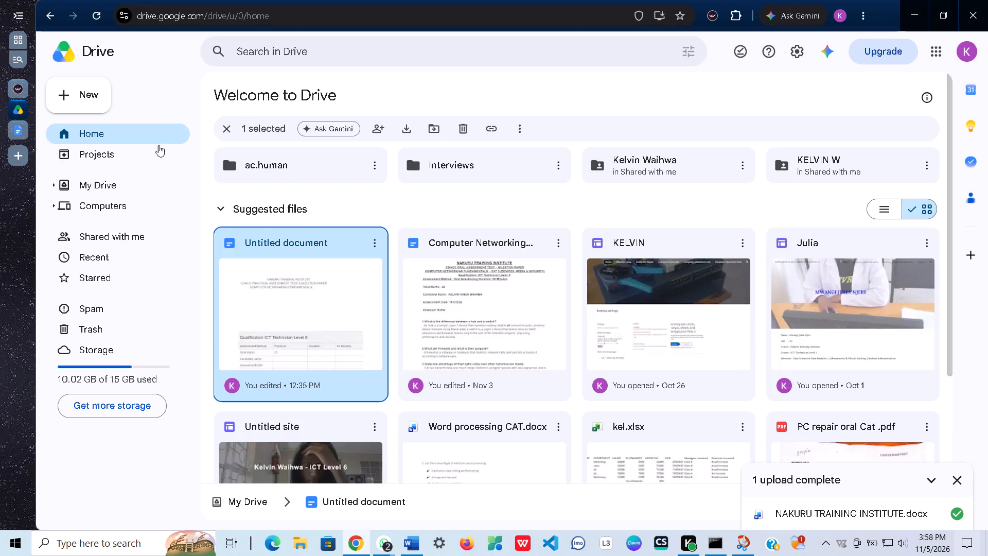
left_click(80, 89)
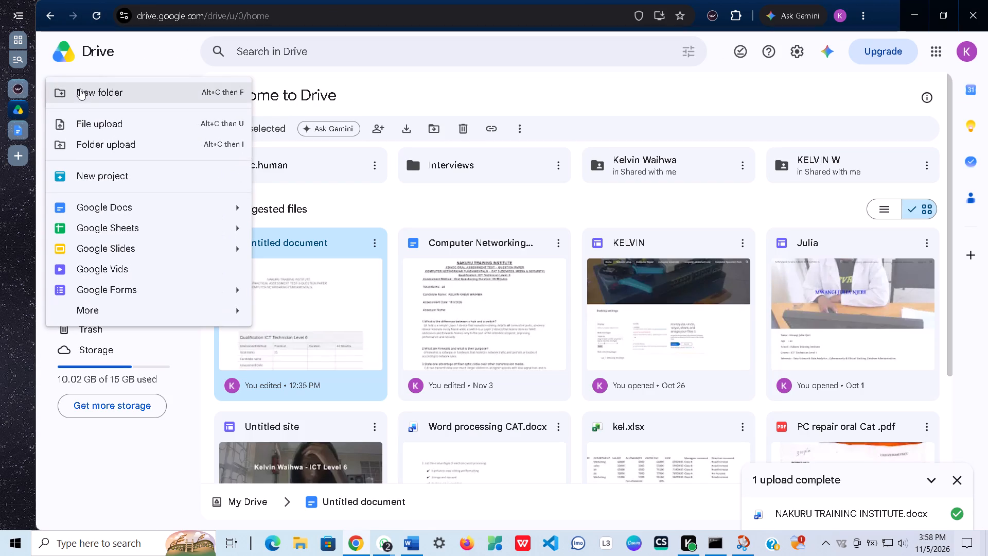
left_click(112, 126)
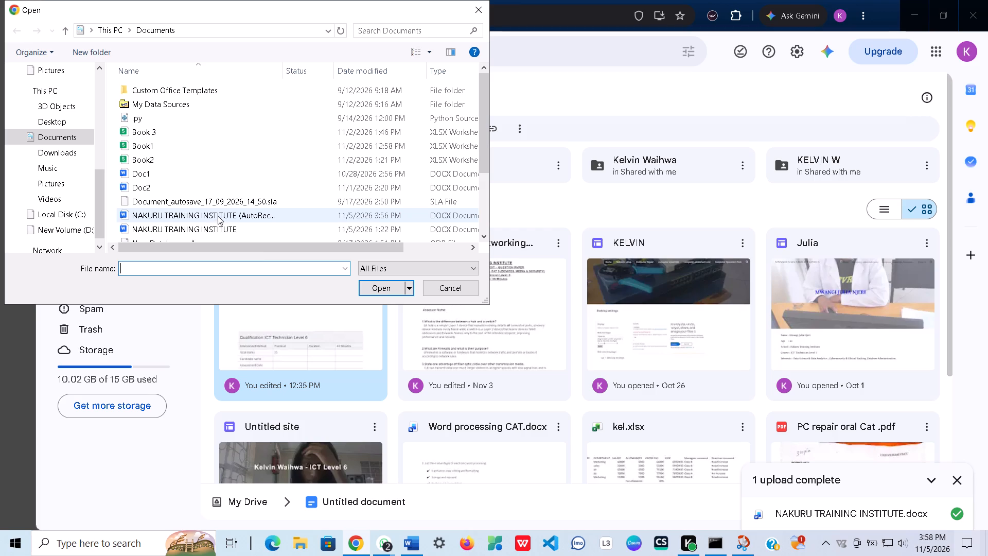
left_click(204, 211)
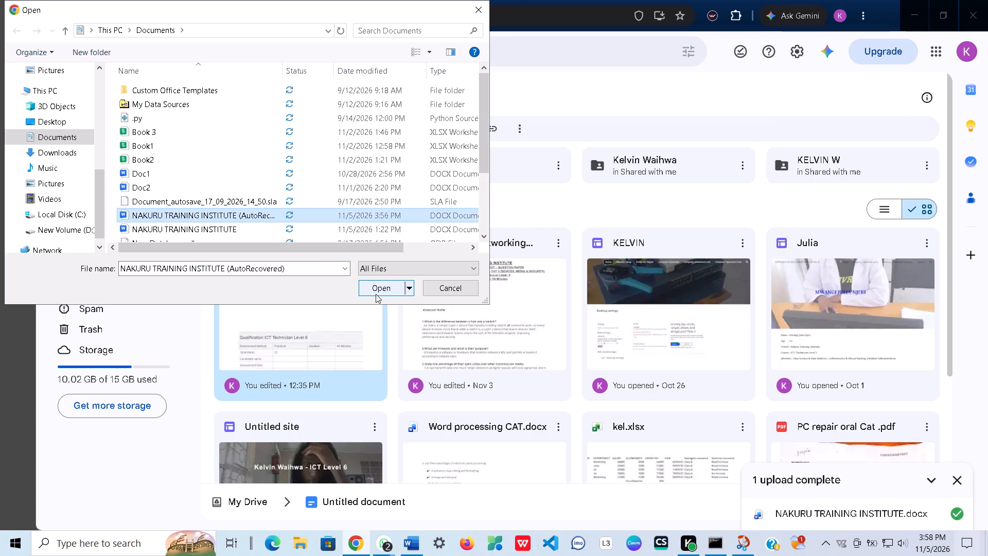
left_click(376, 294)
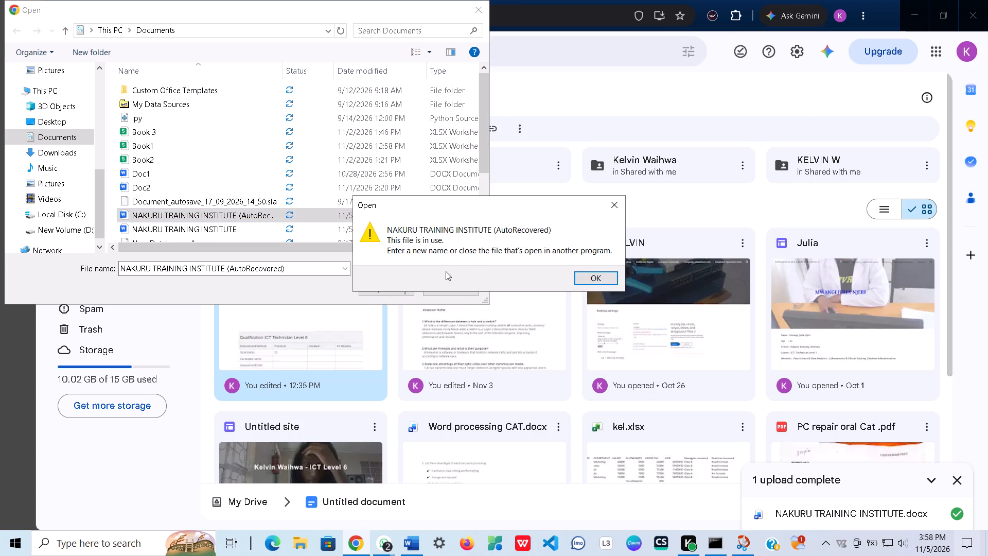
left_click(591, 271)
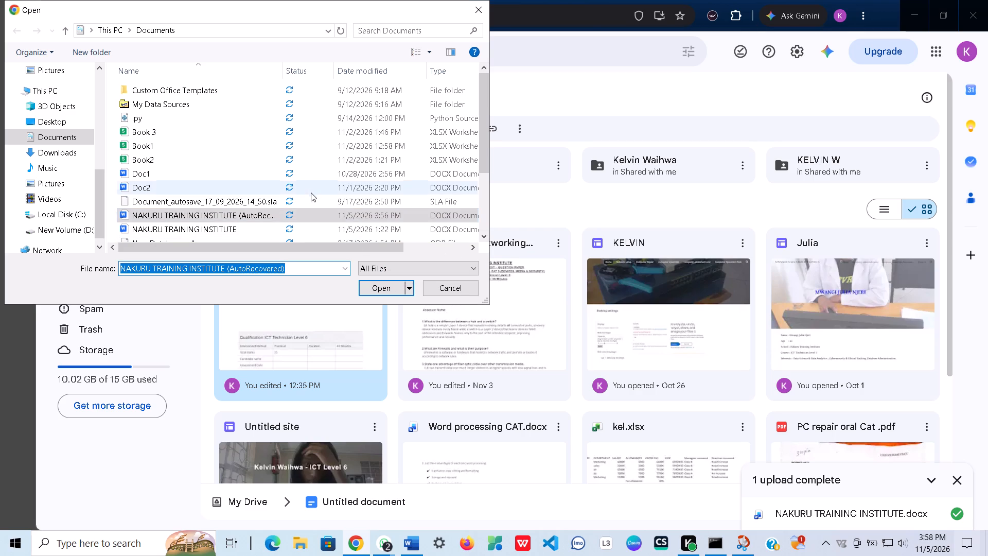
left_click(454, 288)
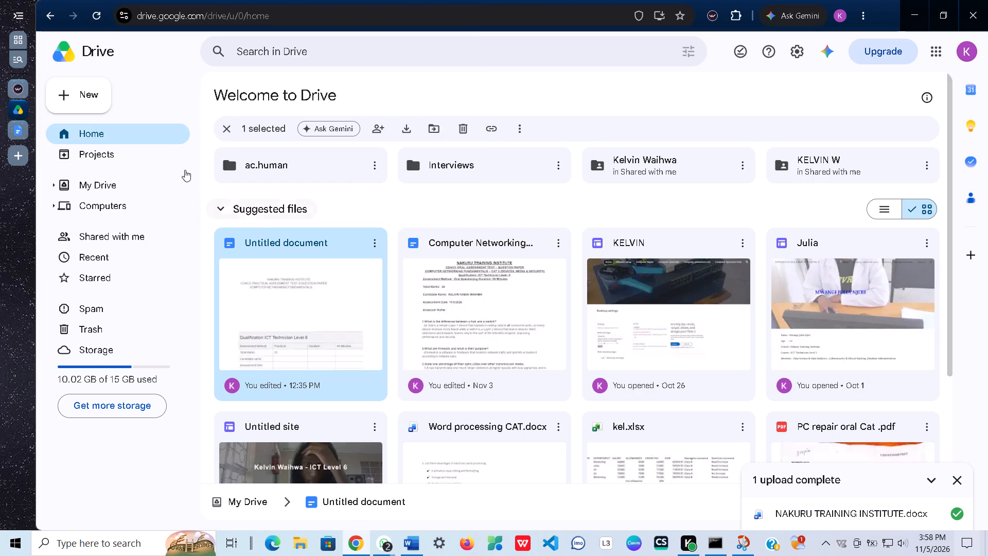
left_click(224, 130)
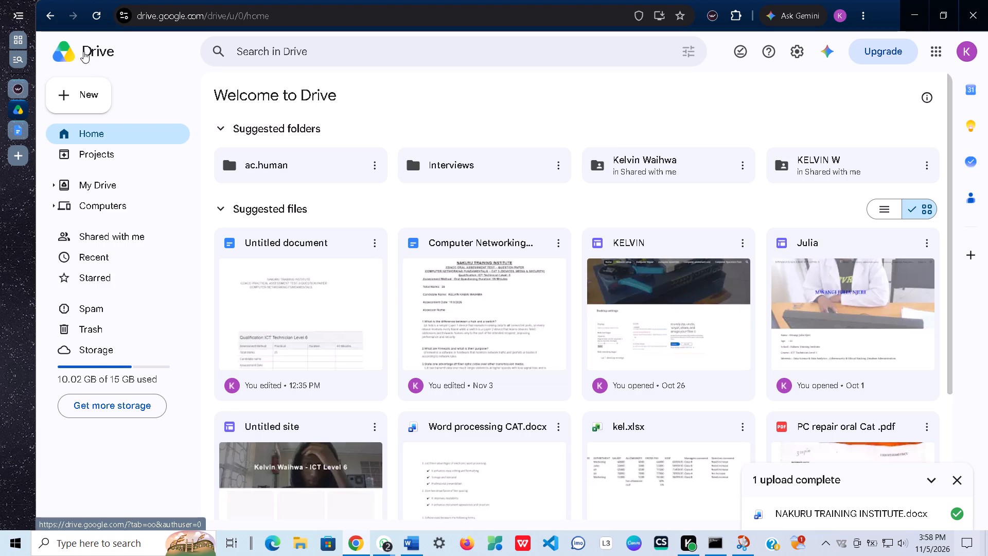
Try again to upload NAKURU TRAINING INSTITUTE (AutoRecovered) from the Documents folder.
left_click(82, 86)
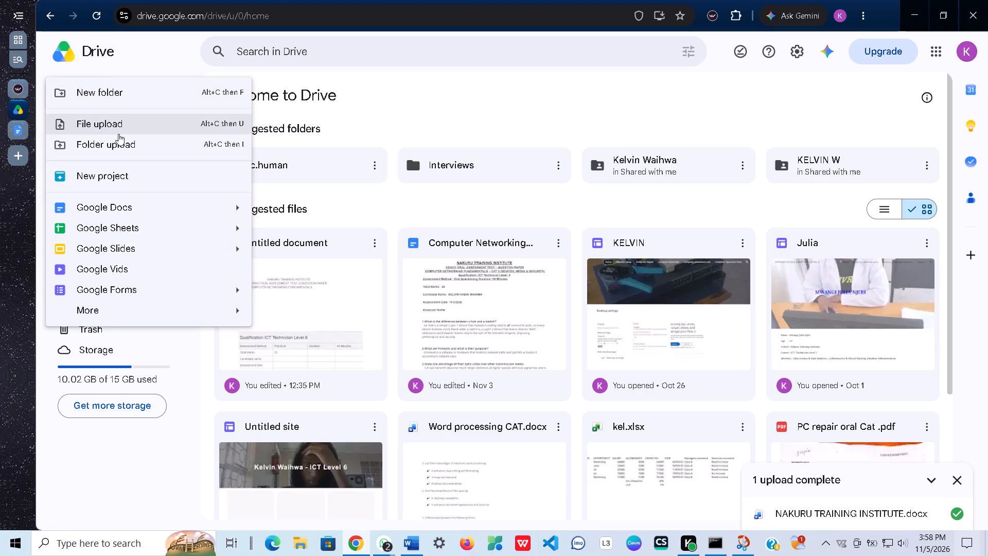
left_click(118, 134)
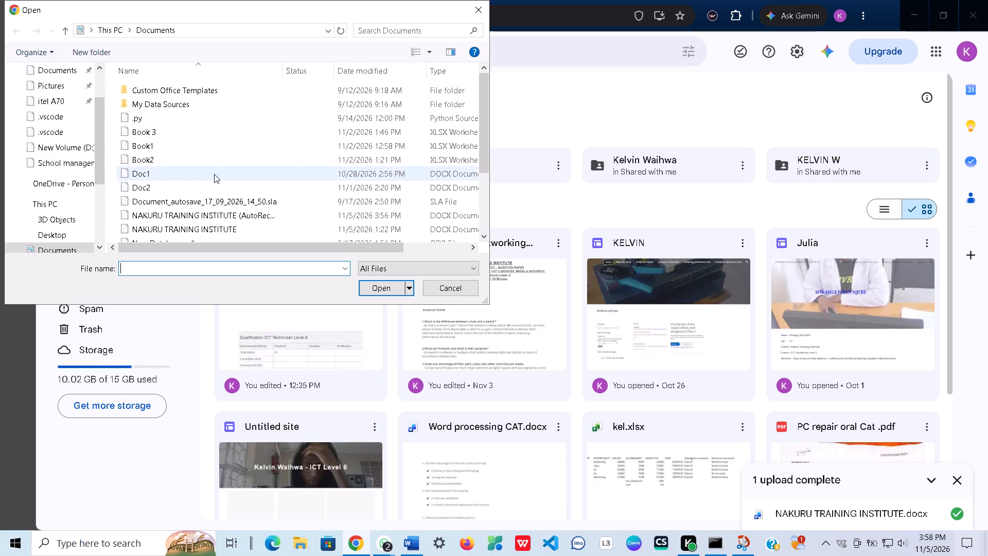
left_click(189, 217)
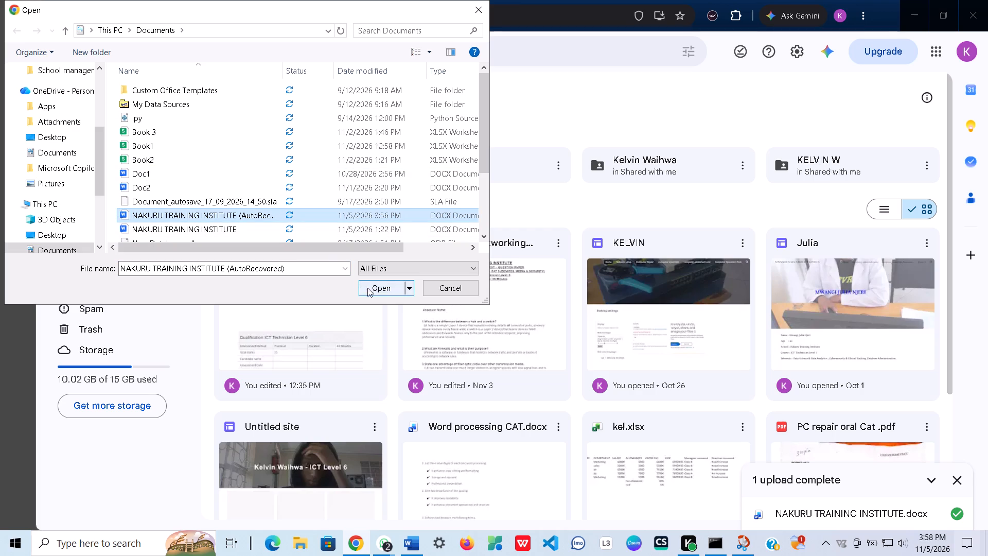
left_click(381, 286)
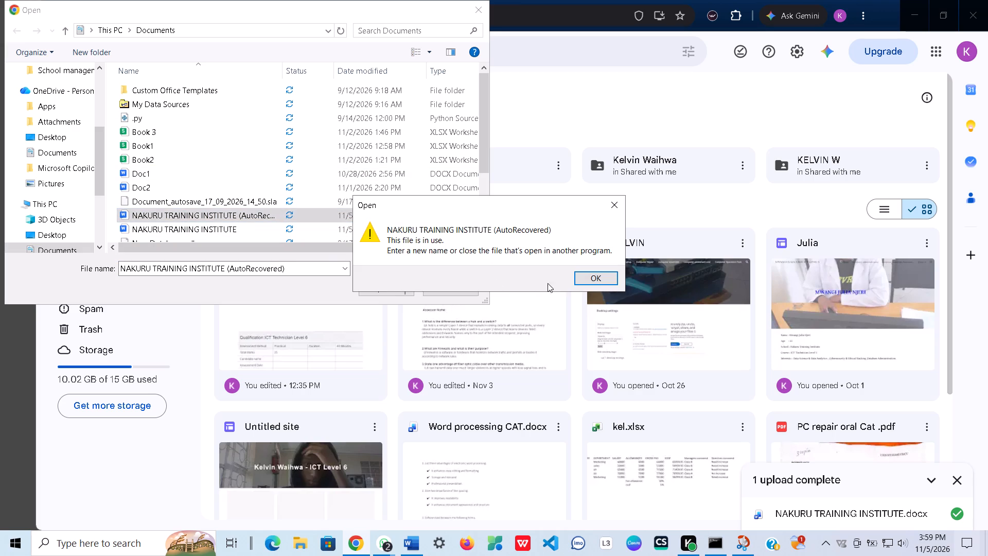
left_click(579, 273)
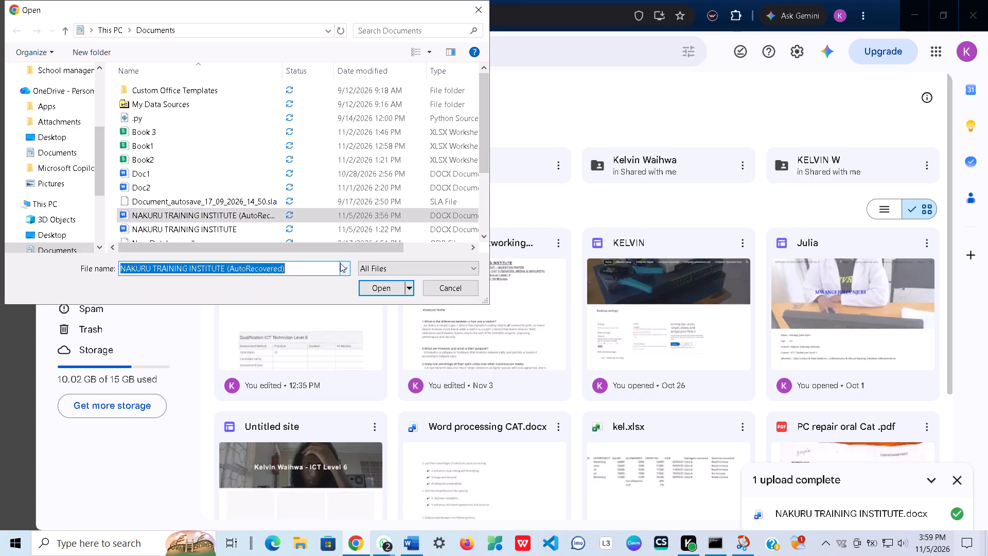
Change the file name to NAKURU TRAINING INSTITUTE and upload that document to Drive, replacing the existing file.
left_click(321, 267)
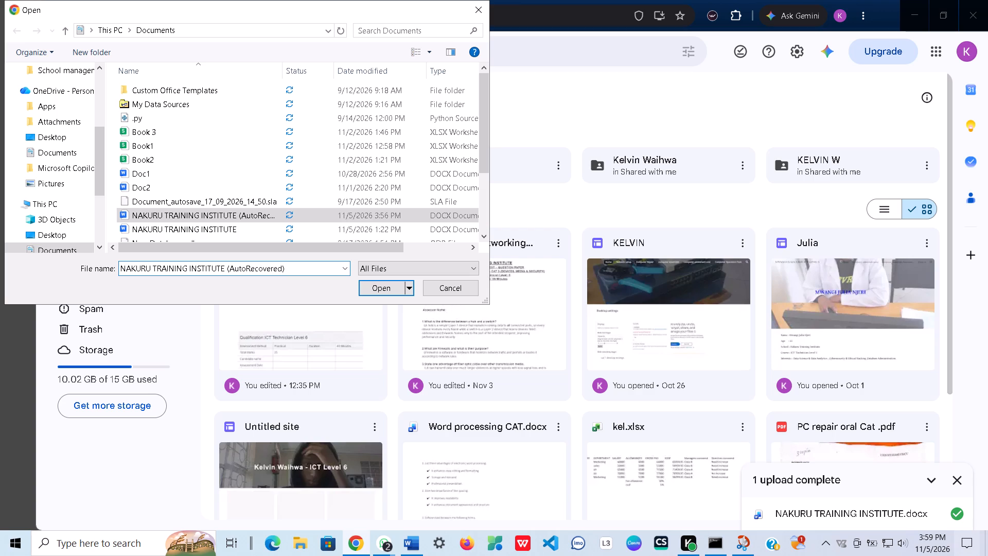
key("BackSpace")
key("BackSpace")
key("BackSpace")
key("BackSpace")
key("BackSpace")
key("BackSpace")
key("BackSpace")
key("BackSpace")
key("BackSpace")
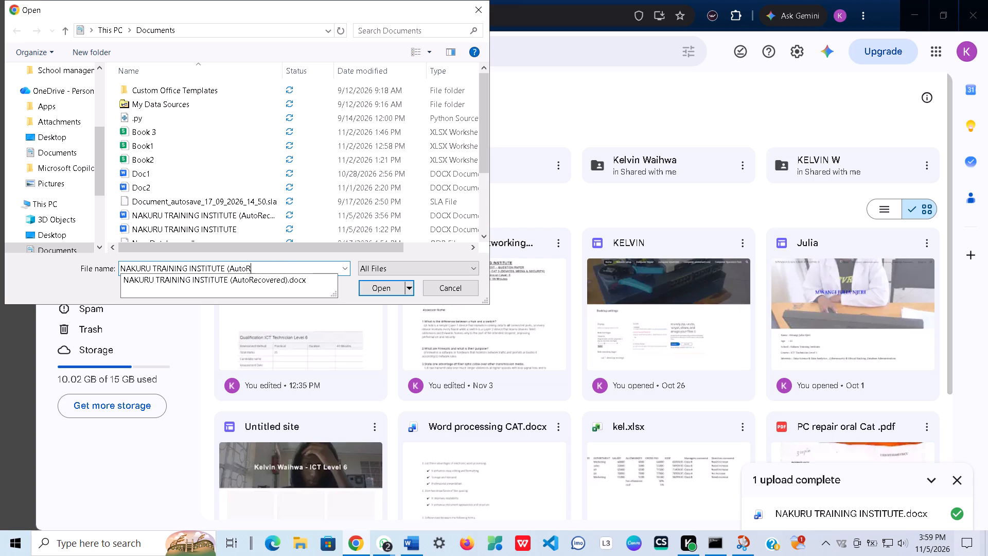
key("BackSpace")
key("BackSpace")
key("BackSpace")
key("BackSpace")
key("BackSpace")
key("BackSpace")
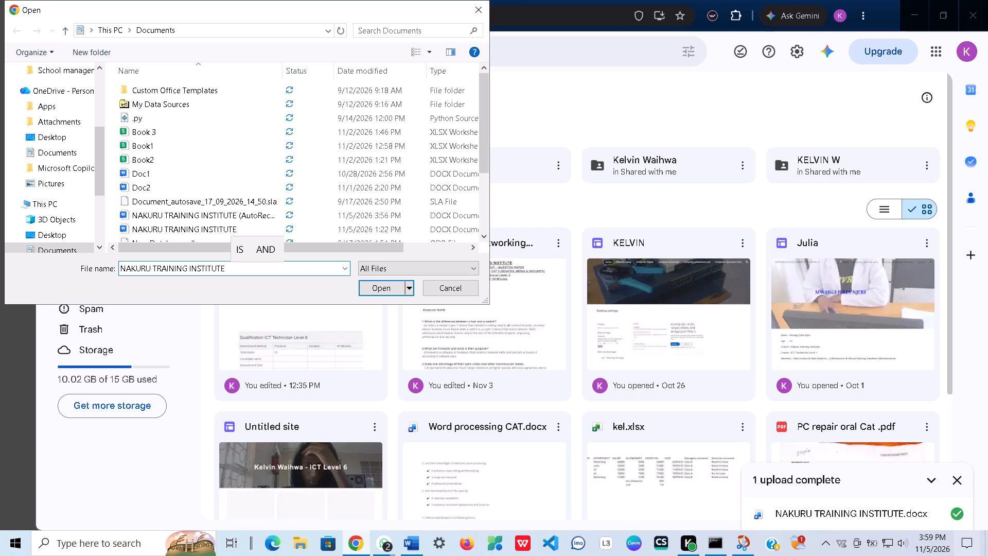
left_click(373, 288)
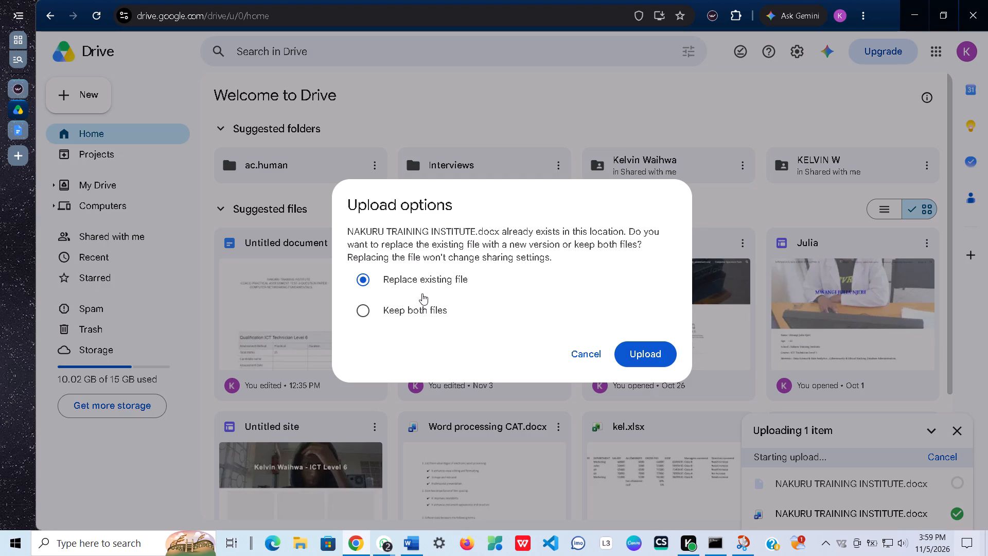
left_click(640, 346)
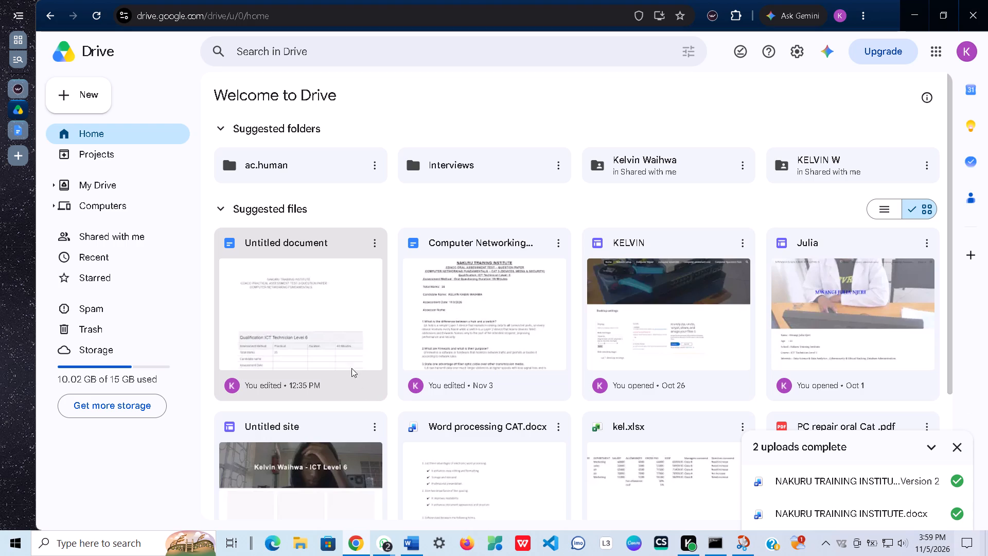
Open the Untitled document from Drive's suggested files and look through its header, table and Question 1.
double_click(345, 335)
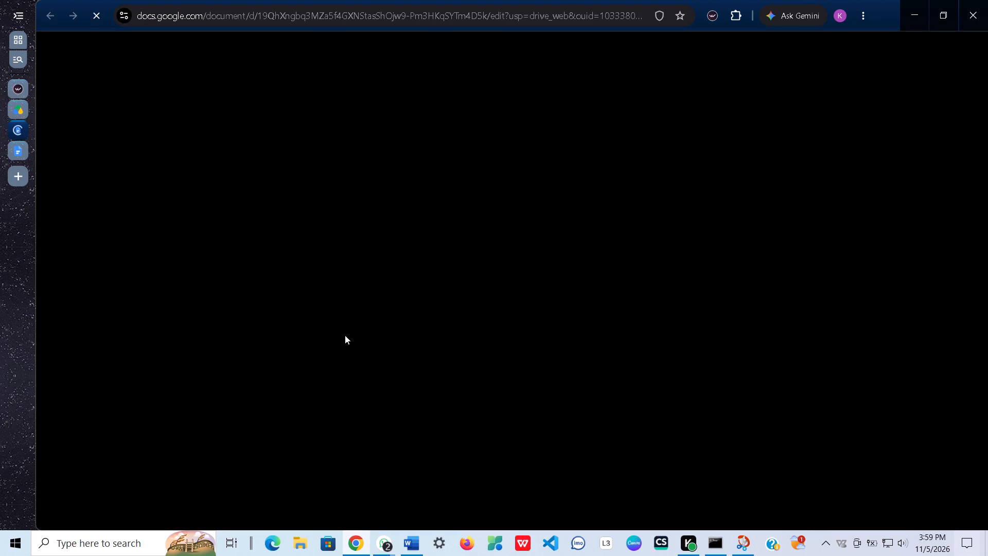
scroll(345, 335, "down", 5)
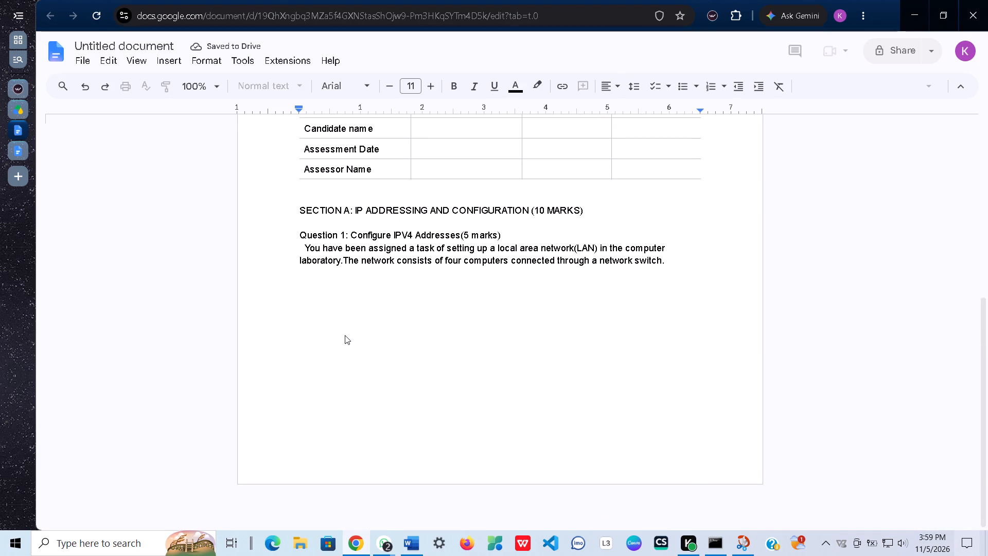
scroll(345, 335, "down", 1)
scroll(345, 335, "up", 5)
scroll(345, 335, "down", 5)
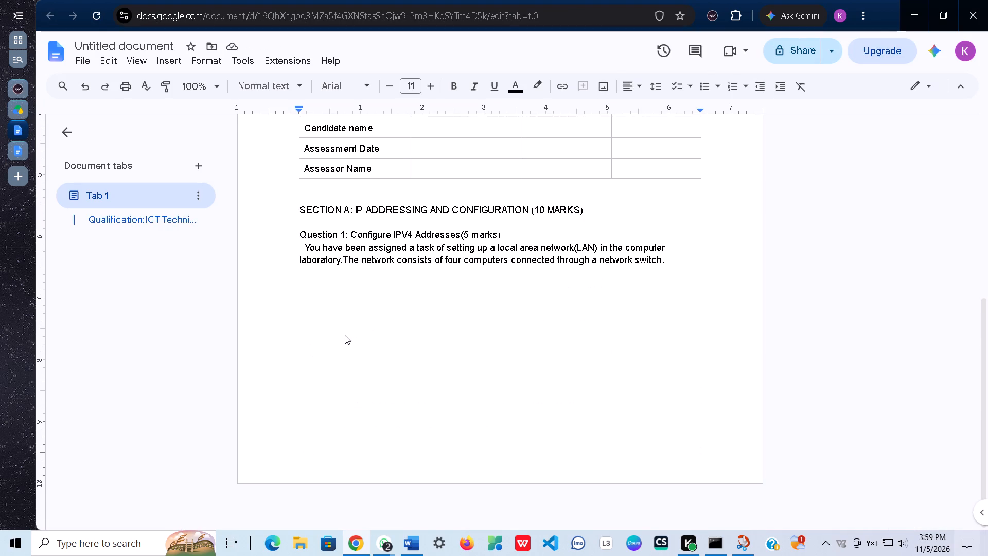
scroll(345, 335, "up", 10)
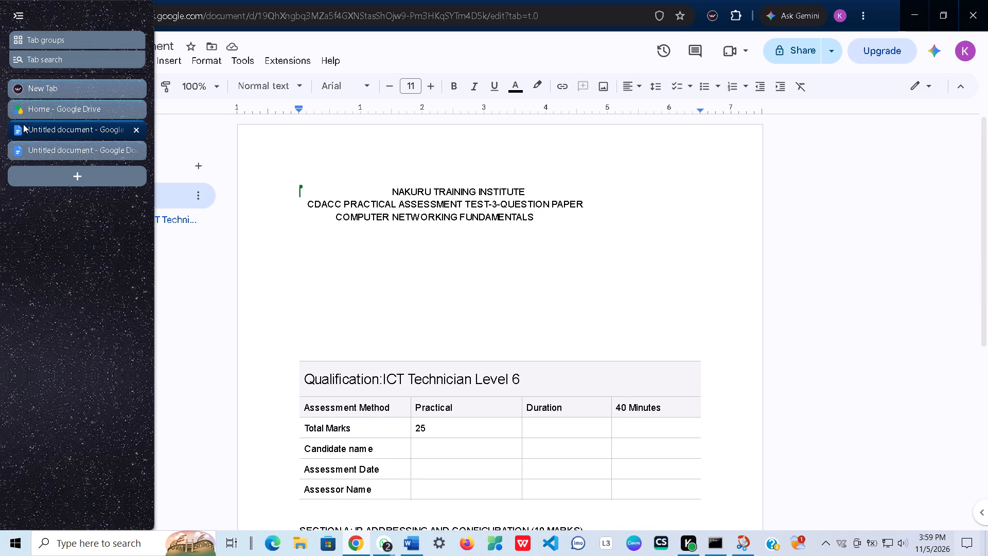
Return to Drive, locate the uploaded NAKURU TRAINING INSTITUTE.docx and look through the files in My Drive.
left_click(24, 118)
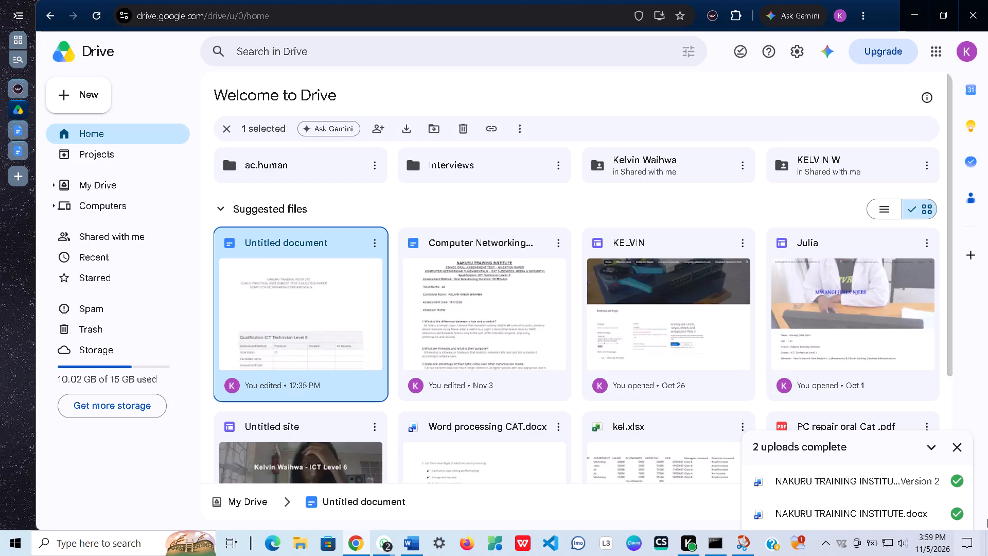
left_click(957, 512)
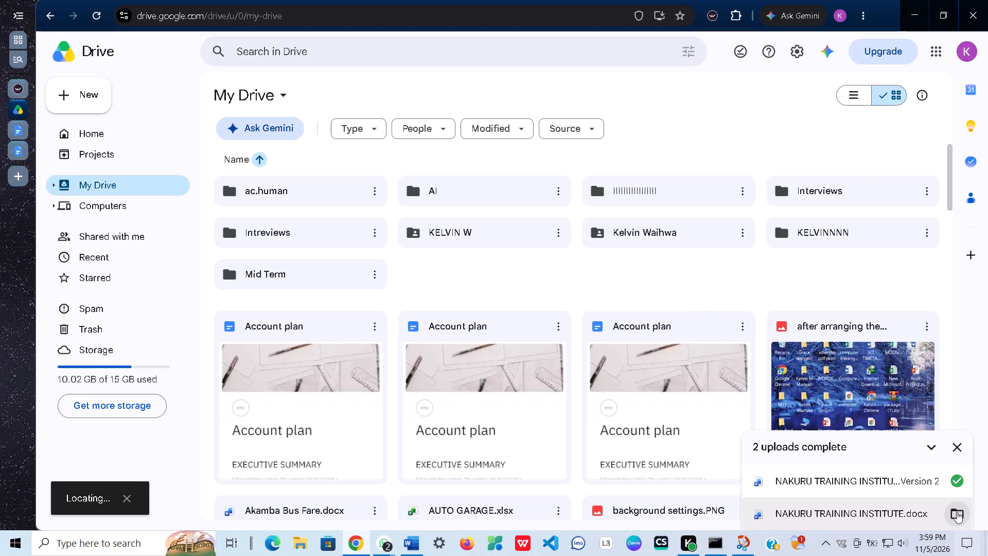
scroll(957, 512, "down", 3)
double_click(909, 485)
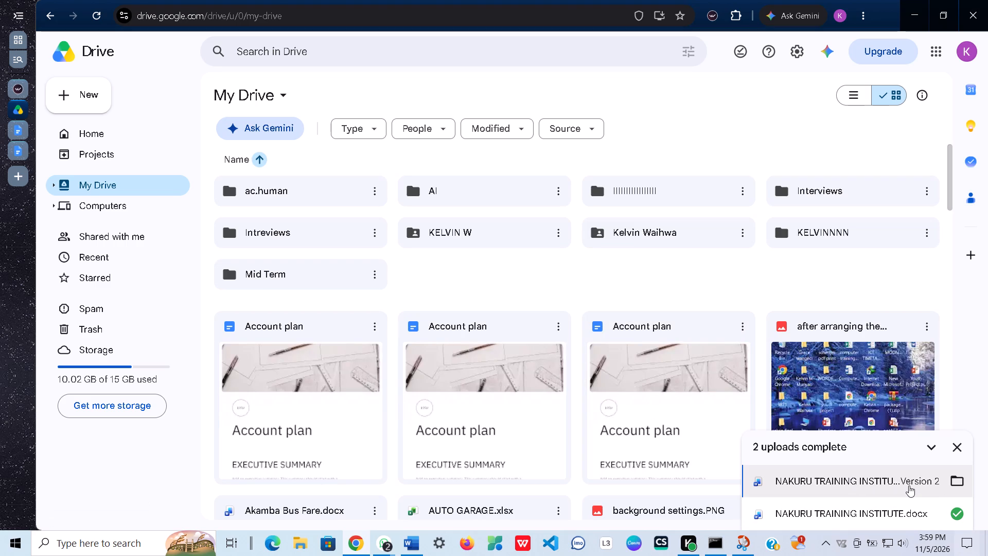
scroll(429, 370, "down", 13)
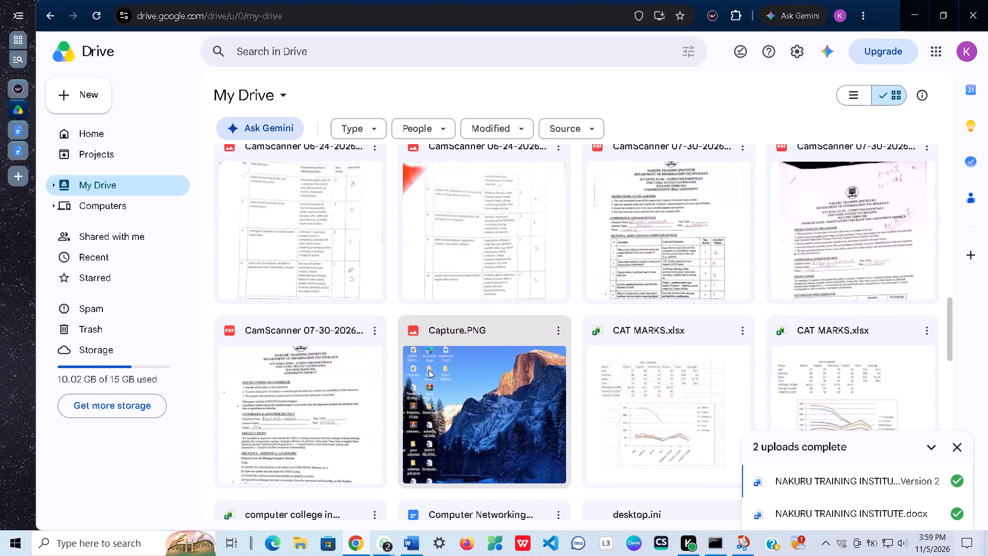
scroll(429, 370, "down", 1)
scroll(429, 370, "up", 20)
scroll(429, 370, "up", 10)
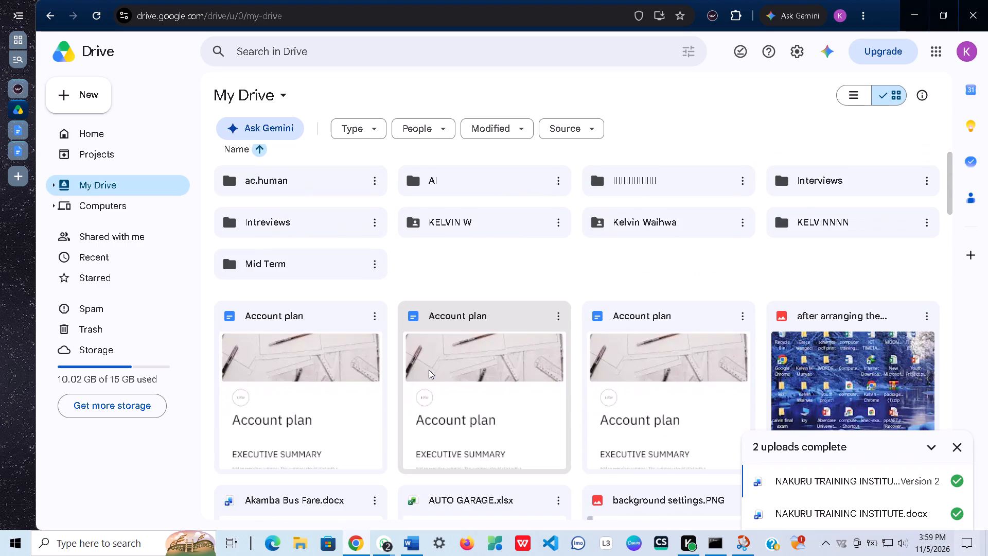
scroll(429, 370, "up", 2)
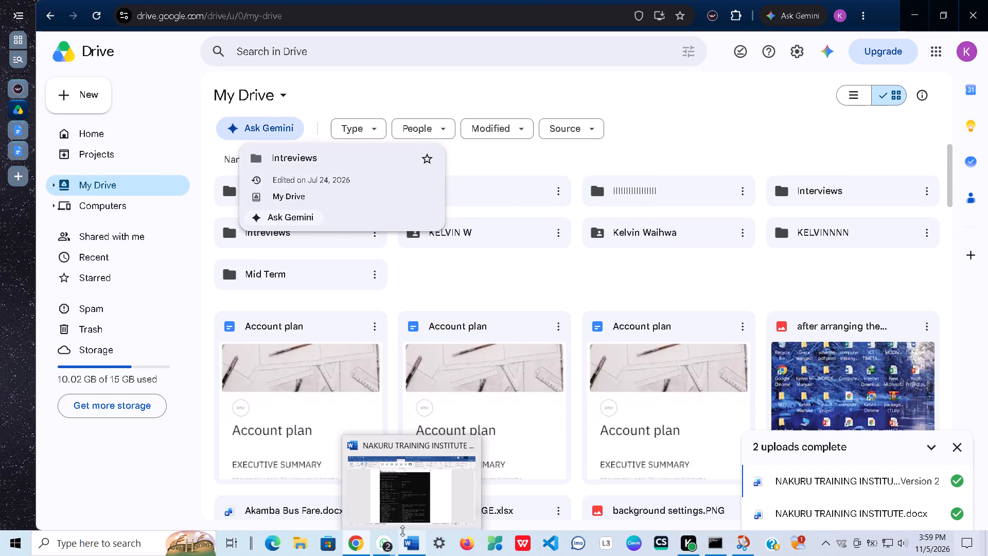
Switch to Word and save the exam document under the name Cat 3 in the OneDrive Documents folder.
left_click(402, 516)
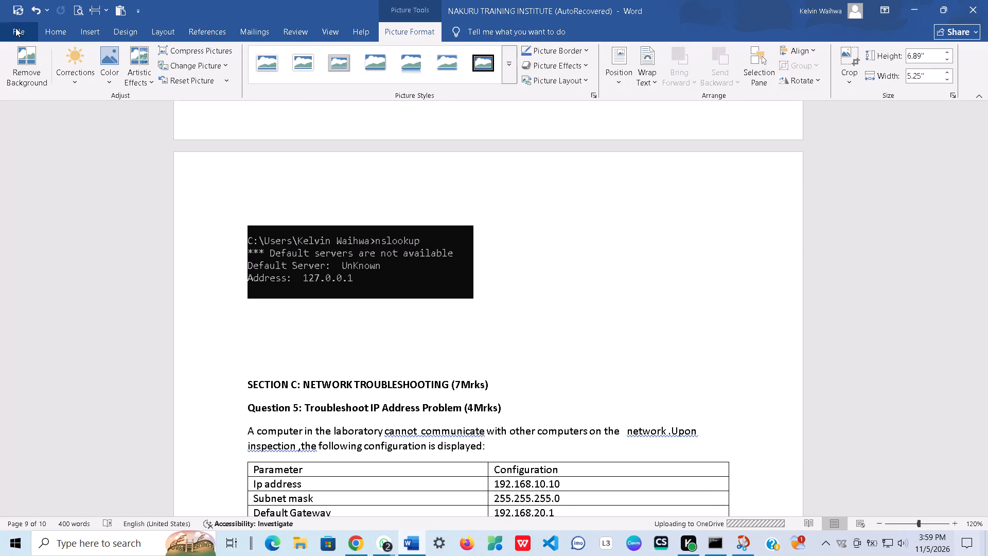
left_click(15, 29)
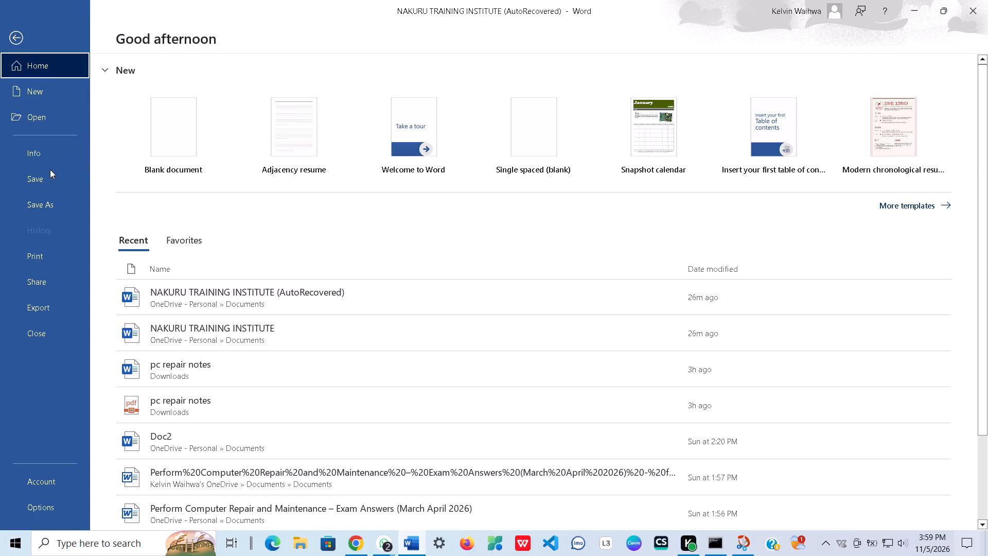
left_click(50, 204)
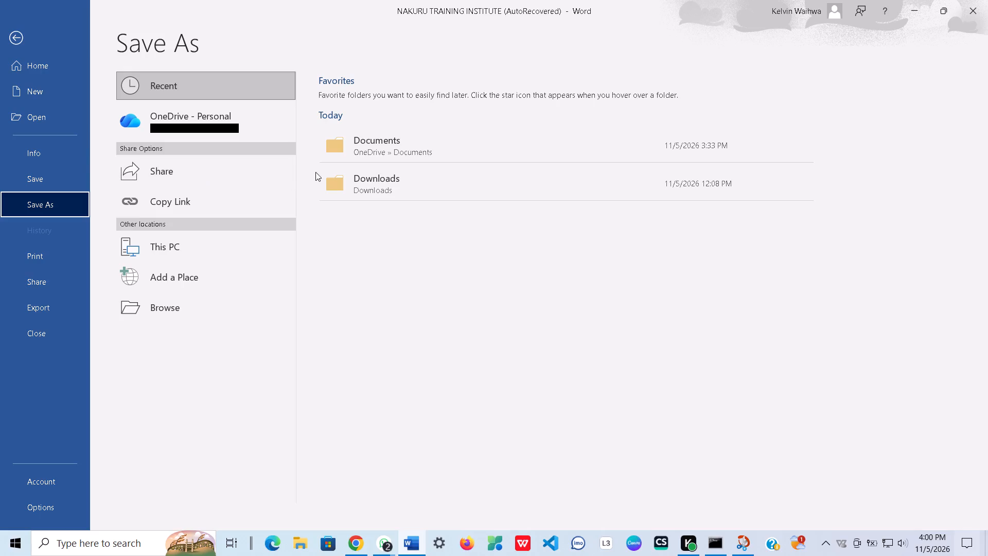
left_click(352, 150)
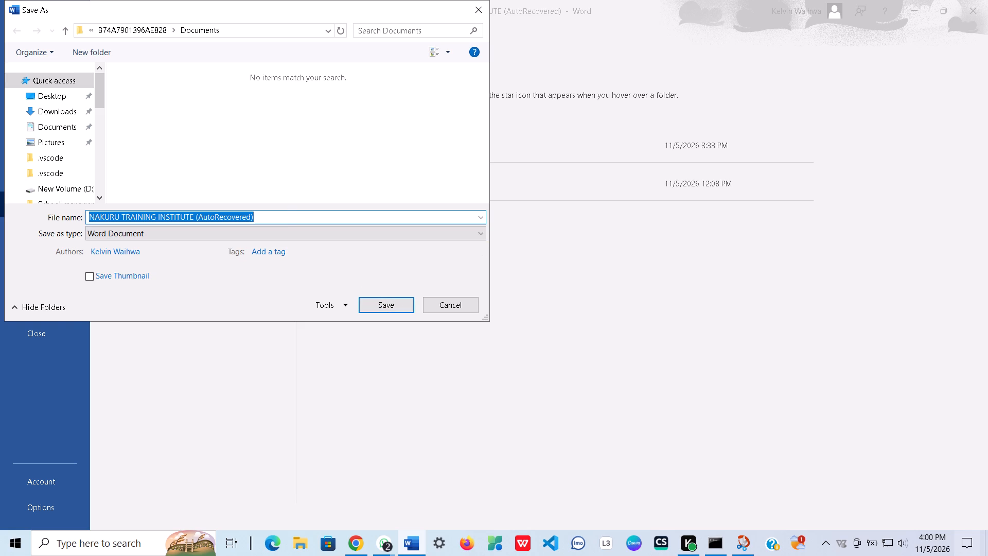
key("BackSpace")
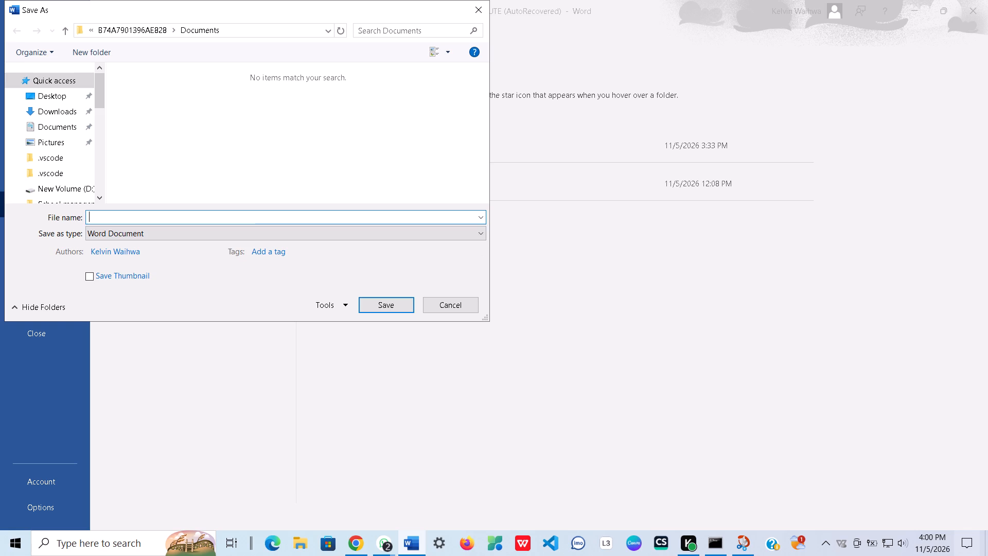
type("at")
key("space")
key("3")
left_click(396, 308)
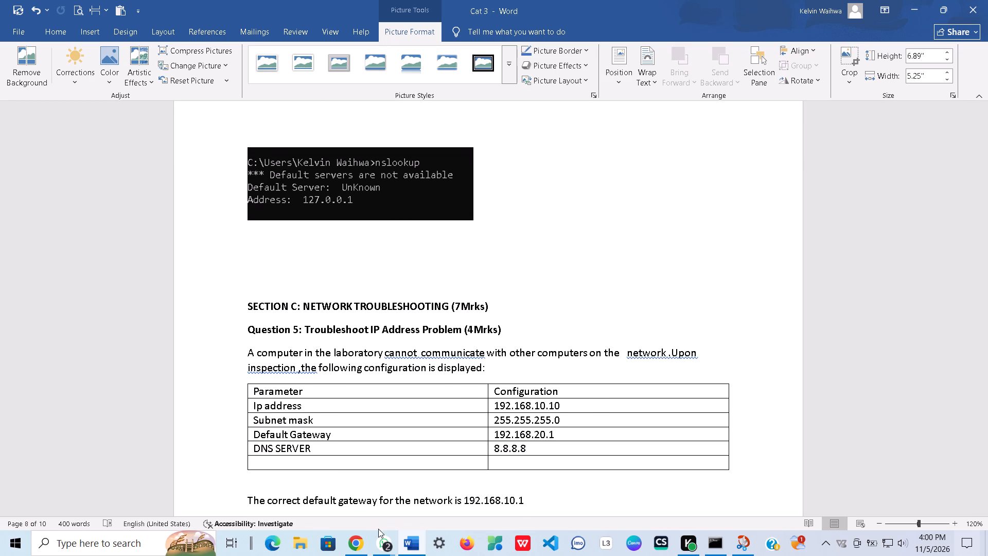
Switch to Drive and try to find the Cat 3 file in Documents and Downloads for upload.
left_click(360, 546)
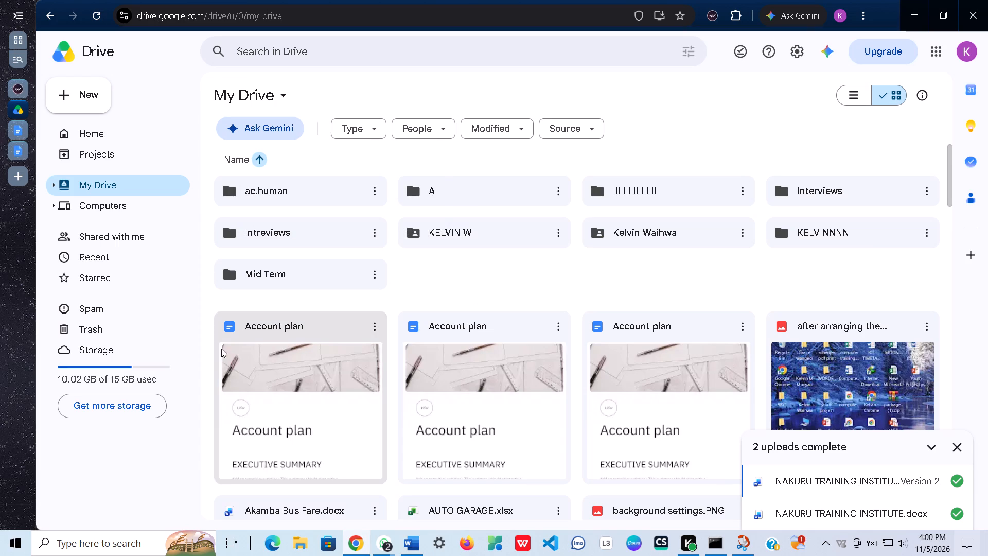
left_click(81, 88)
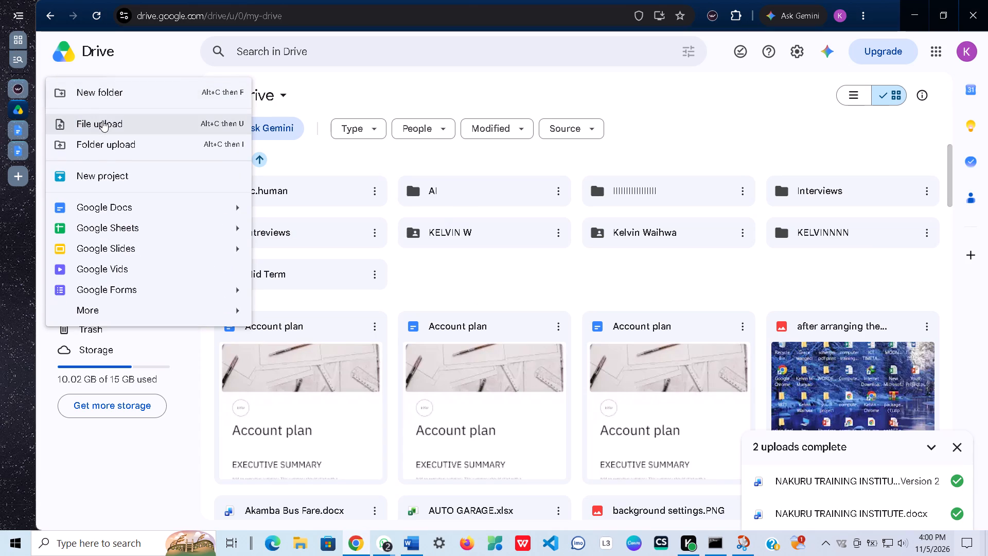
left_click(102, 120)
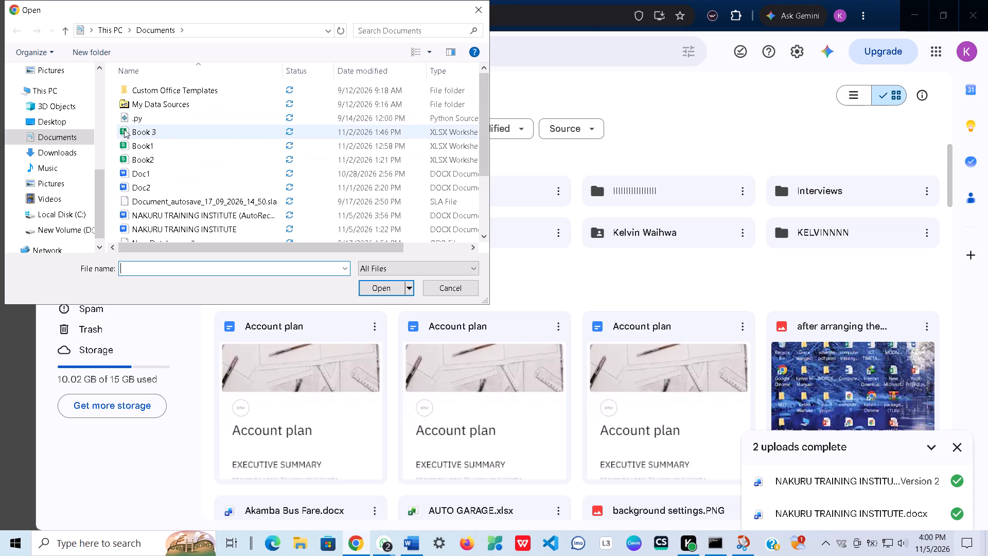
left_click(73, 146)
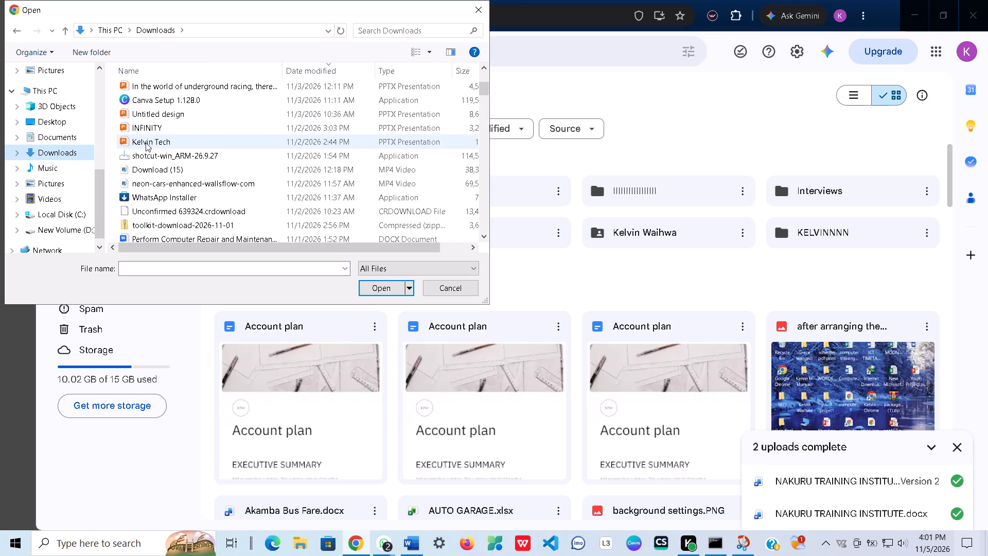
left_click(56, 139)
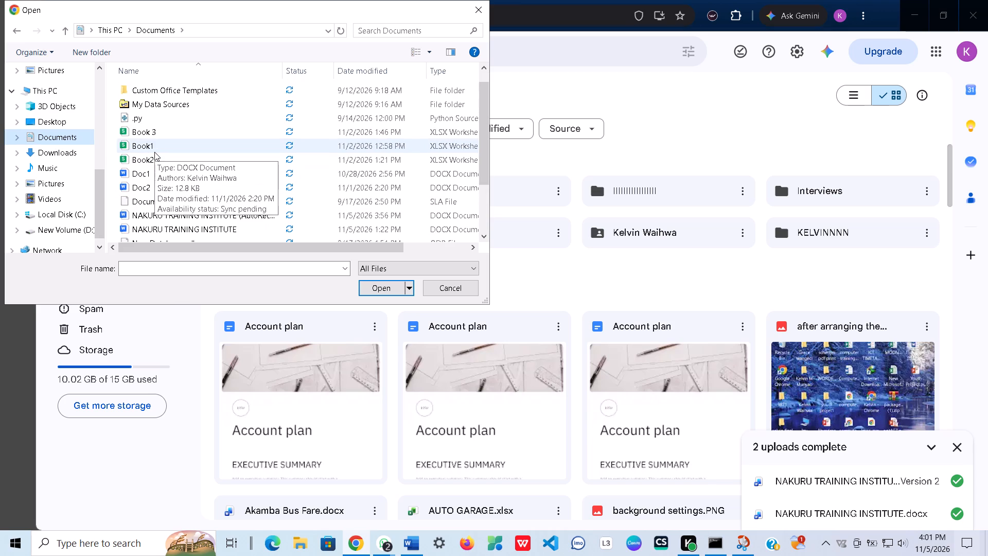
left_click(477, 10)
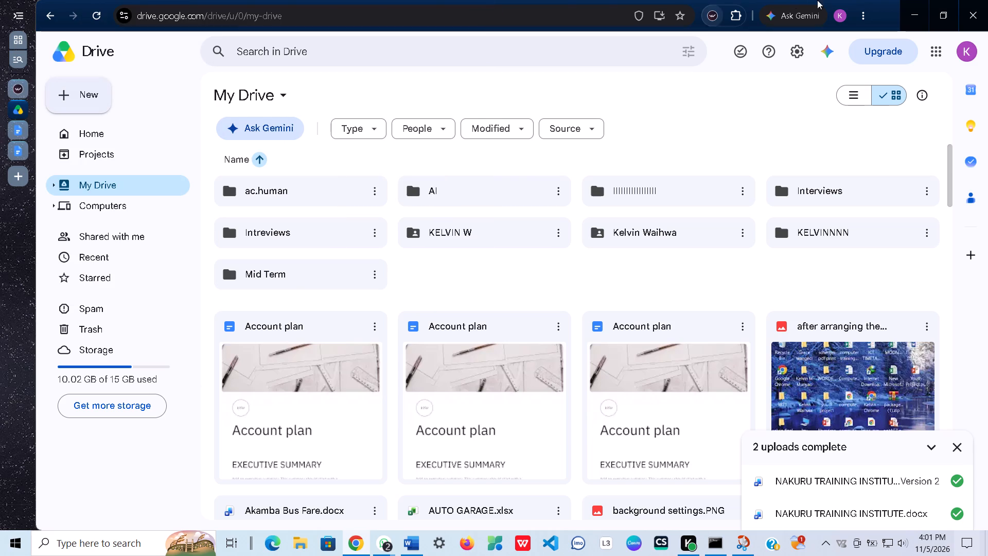
Go back to Word, reopen Cat 3 from the recent documents and save it again.
left_click(908, 10)
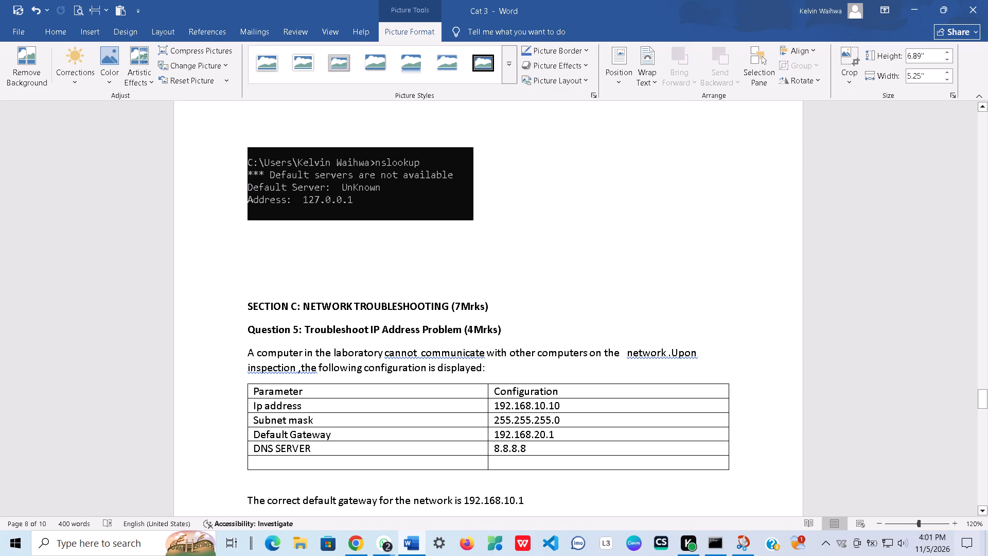
left_click(11, 28)
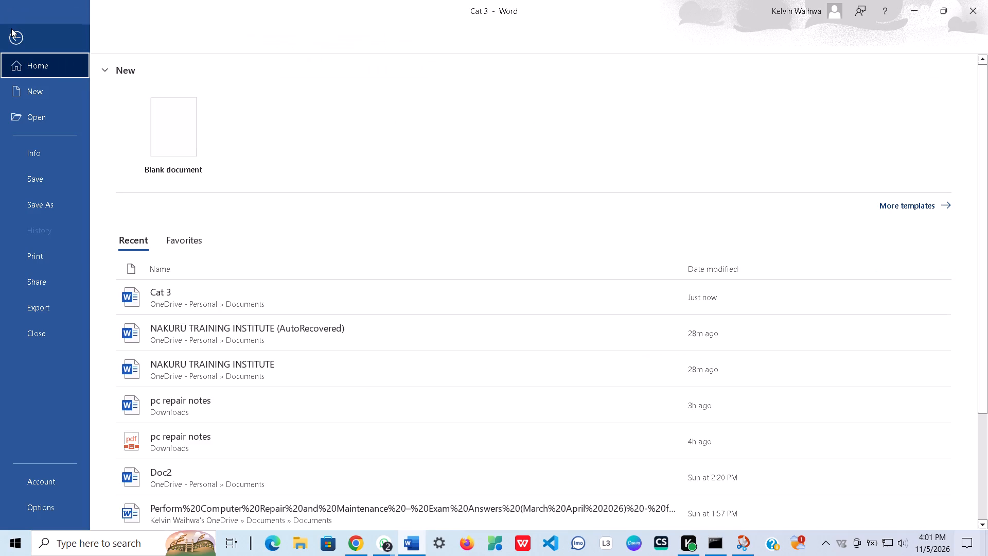
double_click(257, 292)
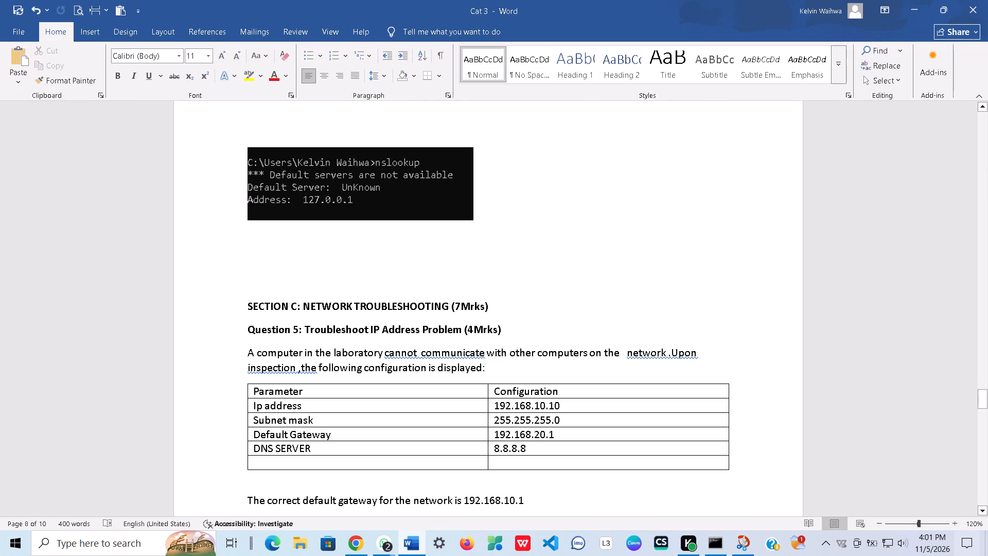
key("ctrl+s")
Look at the Manage Access options for sharing Cat 3, and close the Share pane.
left_click(965, 30)
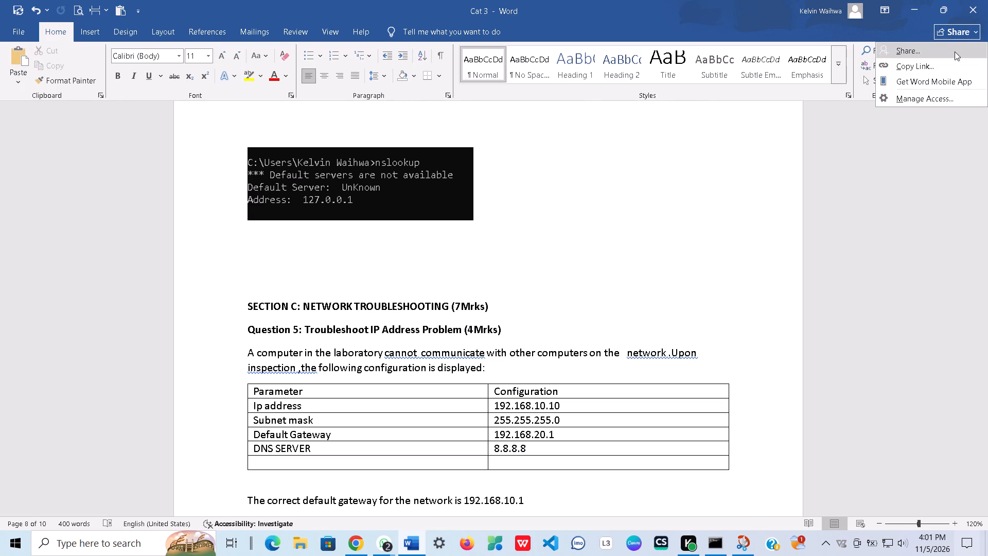
left_click(947, 95)
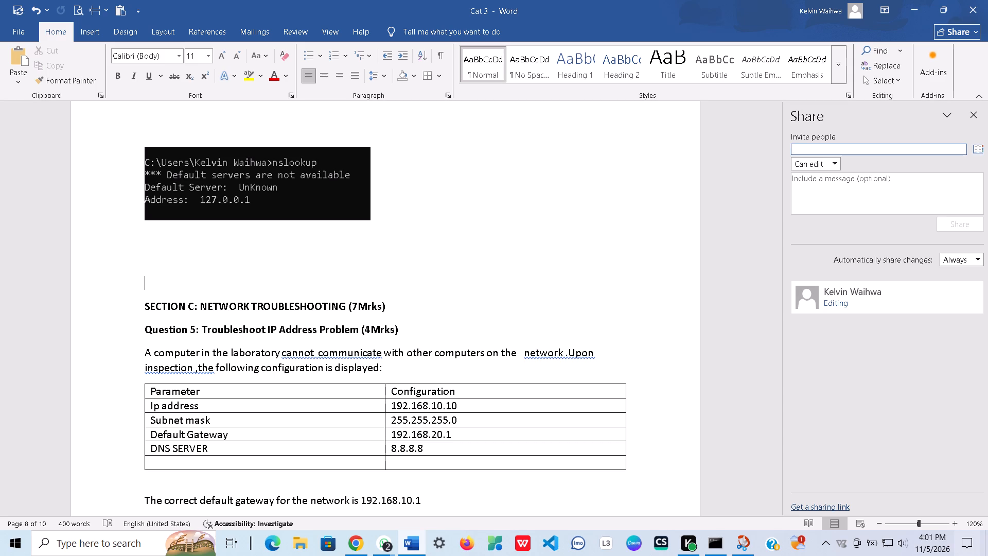
left_click(951, 30)
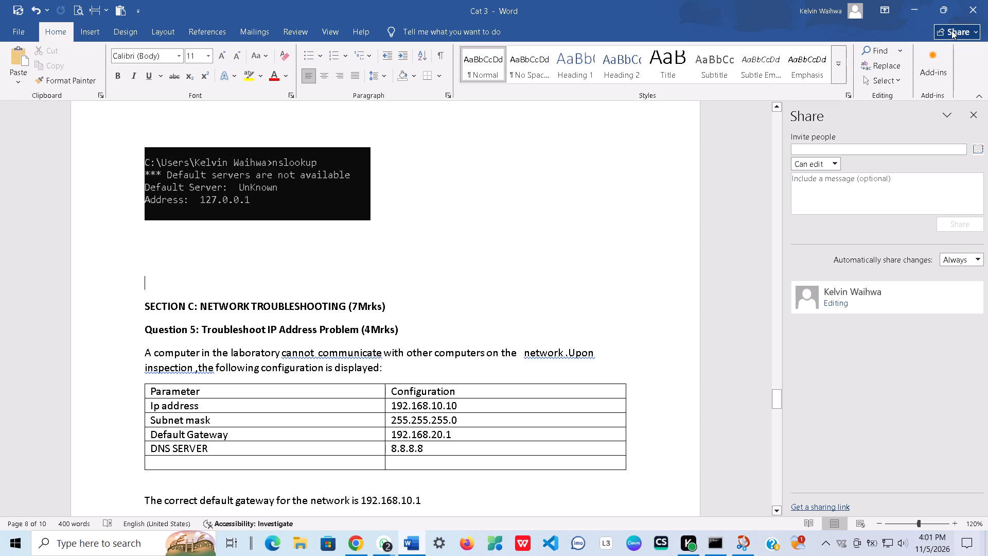
left_click(928, 49)
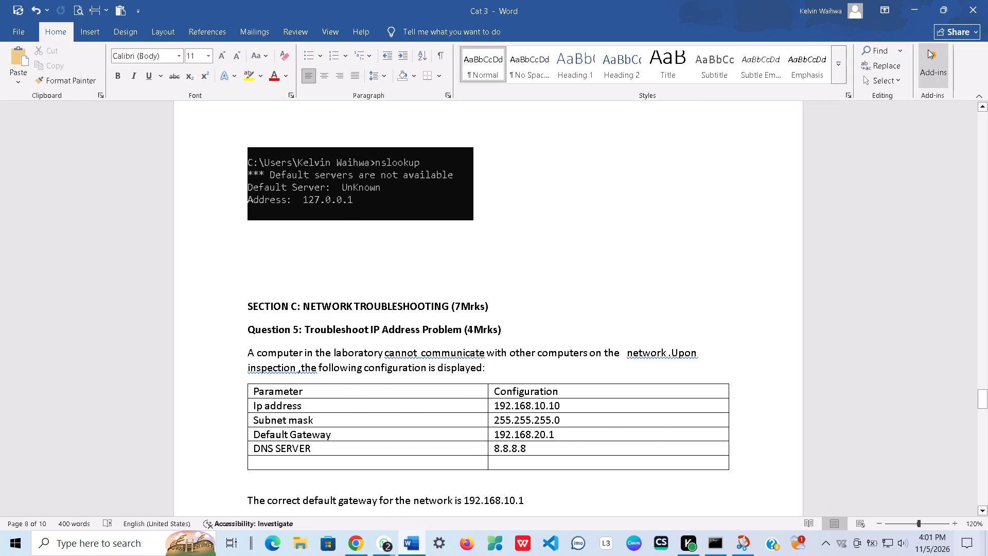
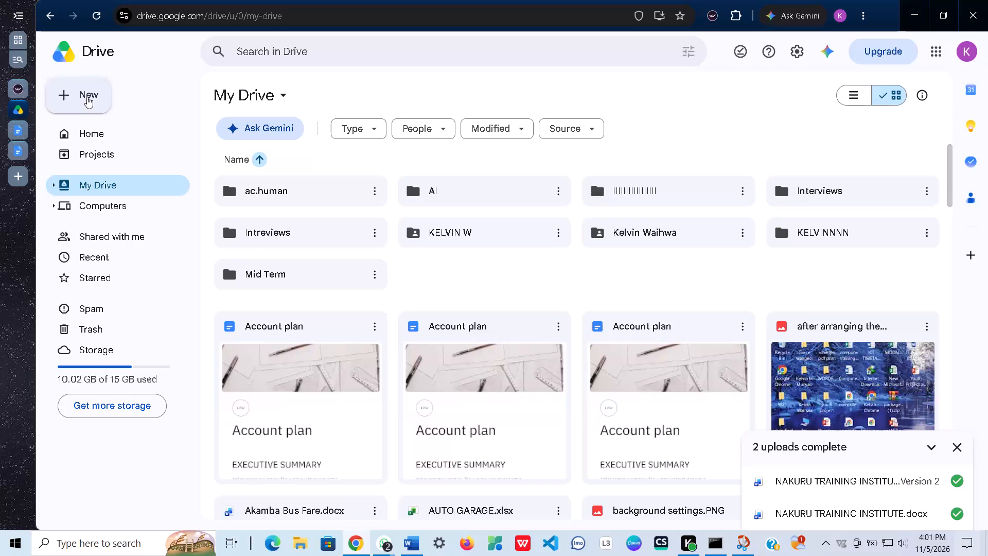
Start a file upload, search for "cat 3" in Documents, Libraries and This PC, check Downloads, and cancel the upload.
left_click(86, 97)
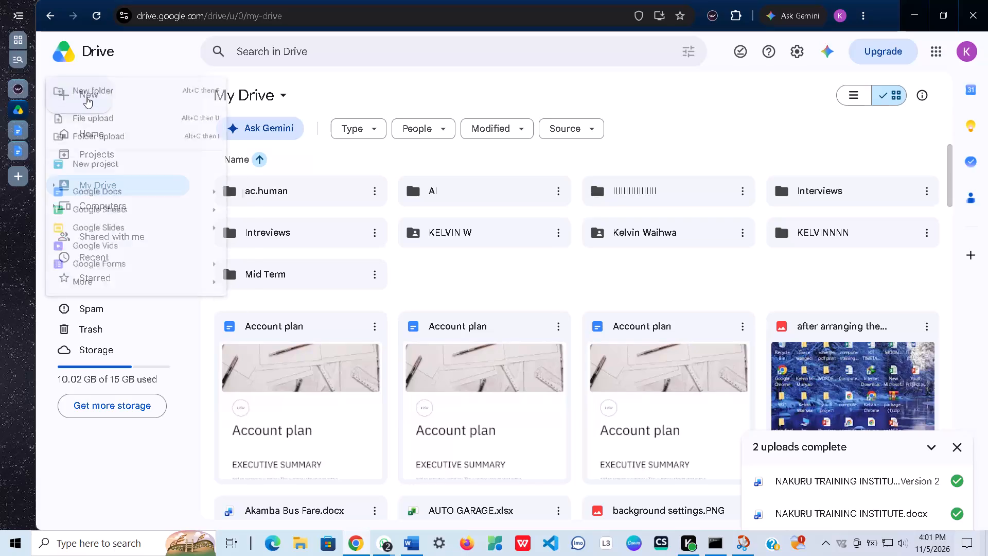
left_click(100, 123)
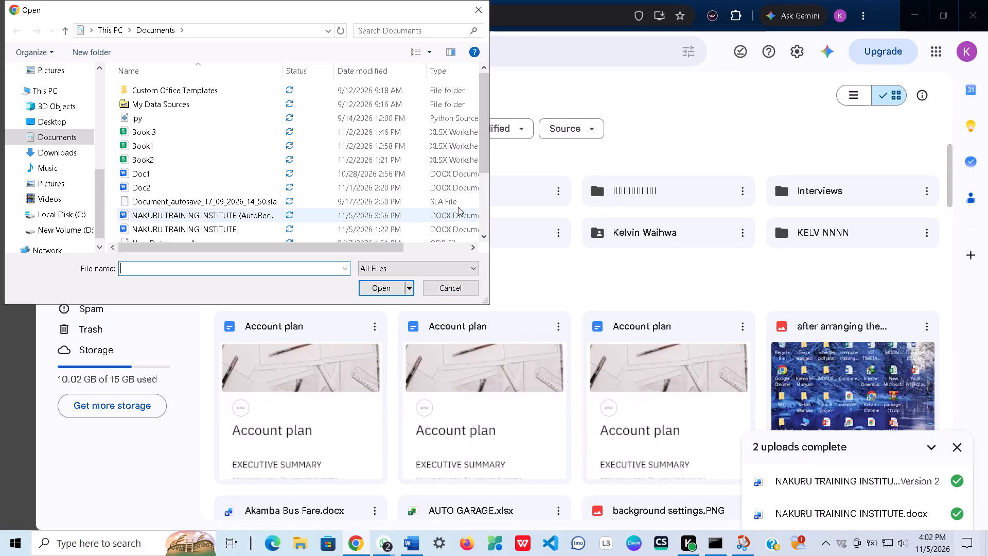
left_click(385, 30)
key("c")
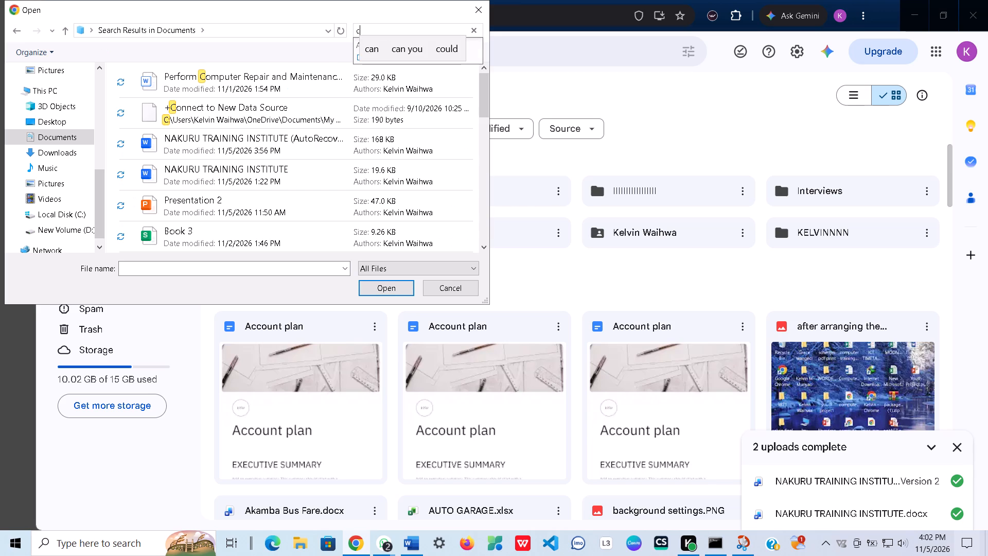
type("at")
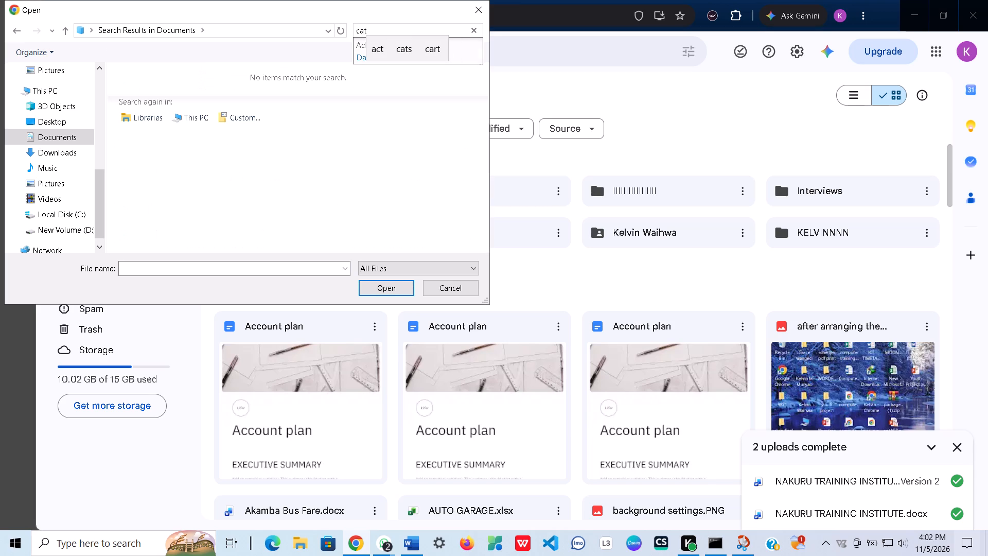
key("space")
type("3")
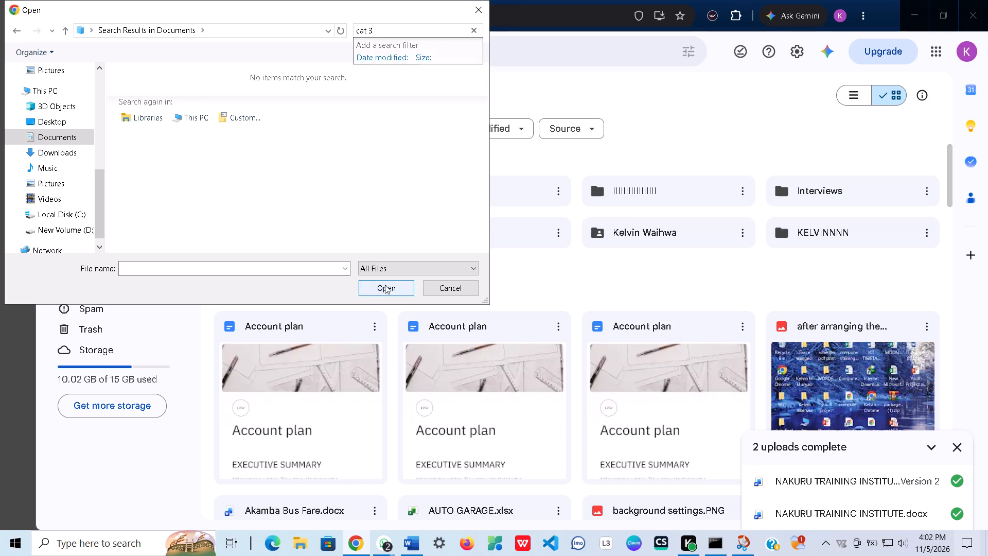
left_click(153, 121)
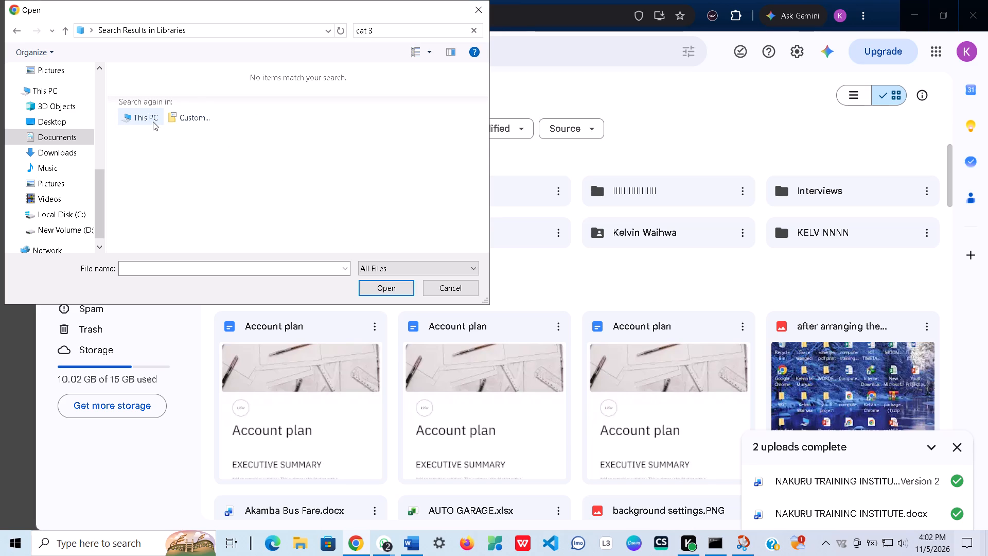
double_click(144, 120)
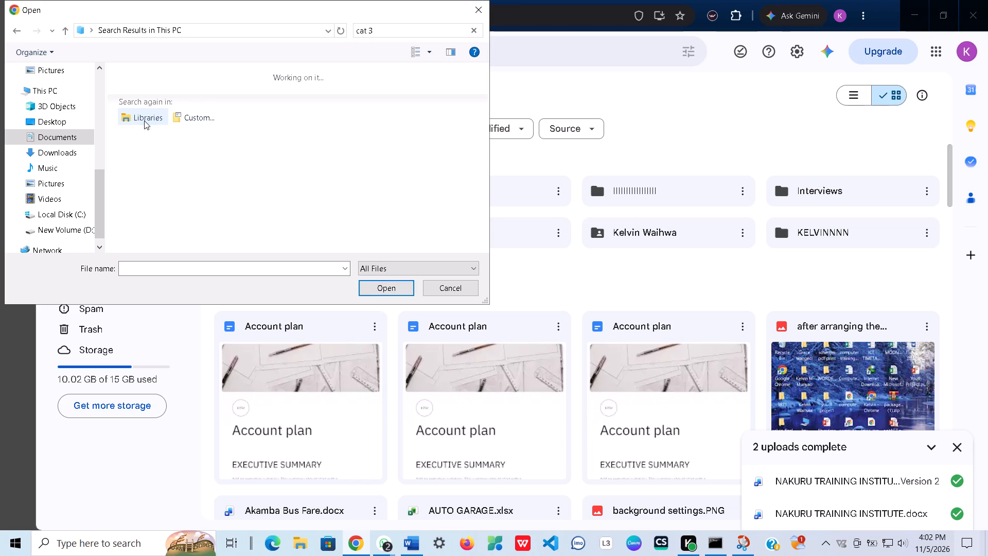
left_click(60, 149)
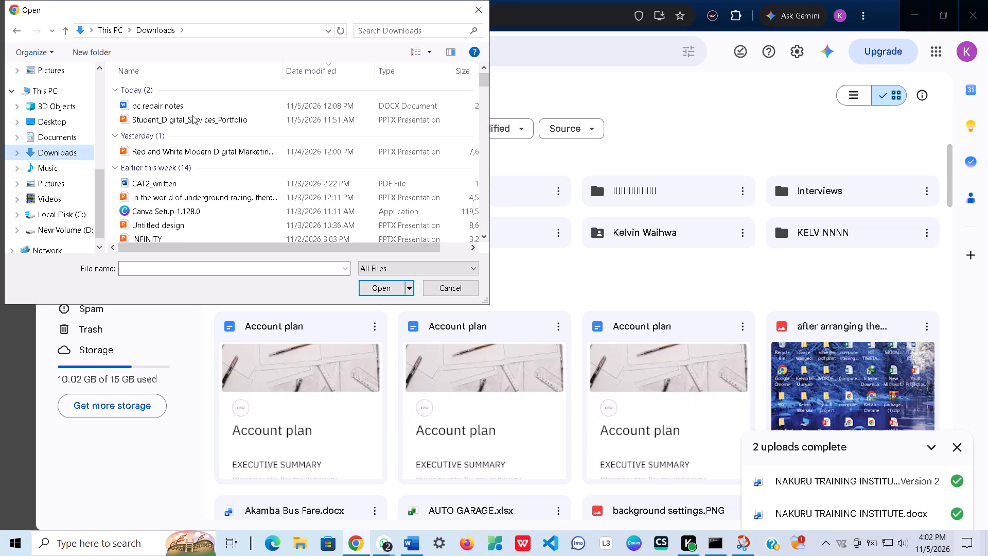
left_click(475, 8)
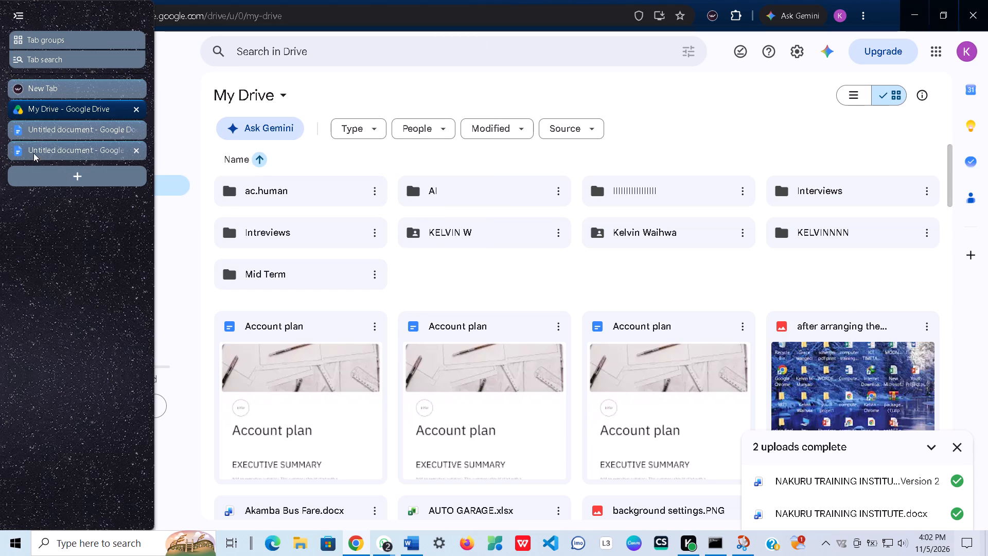
Check the contents of the first untitled Google Docs document, and close both untitled documents and the My Drive page.
left_click(108, 128)
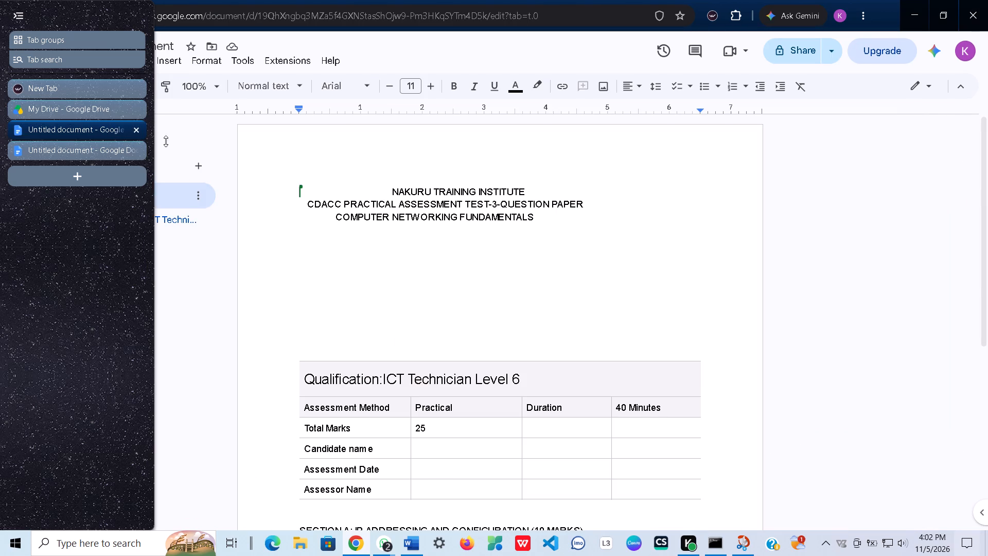
scroll(478, 278, "down", 10)
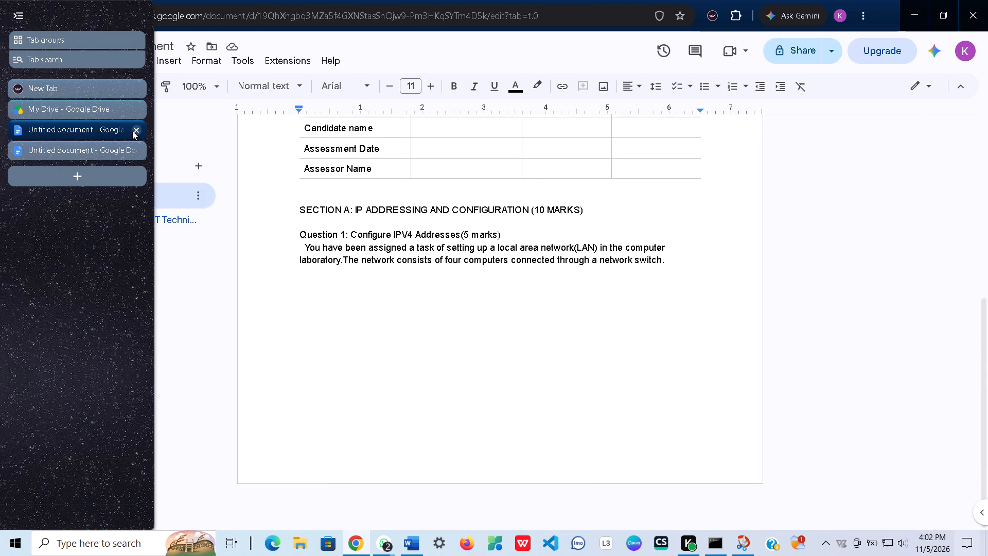
left_click(133, 131)
left_click(133, 131)
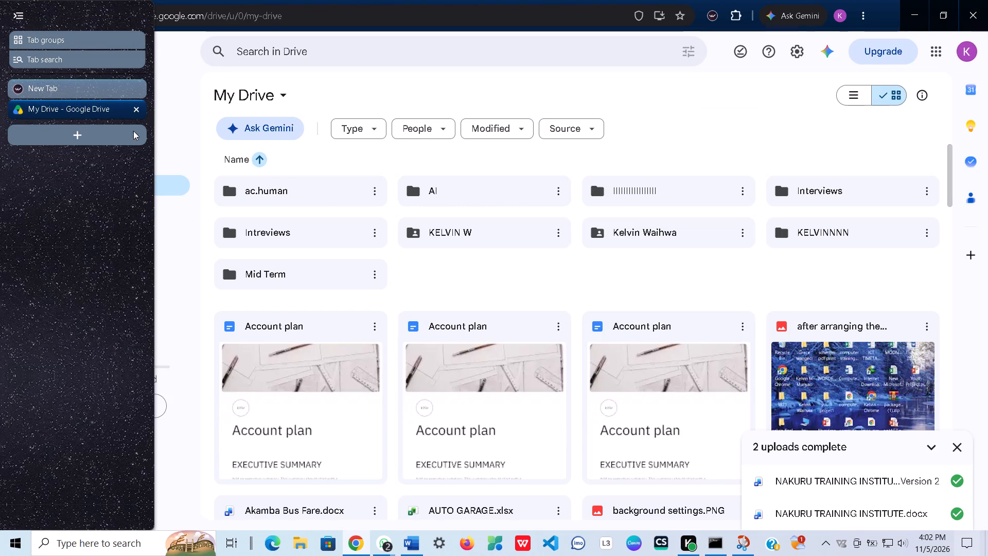
left_click(136, 108)
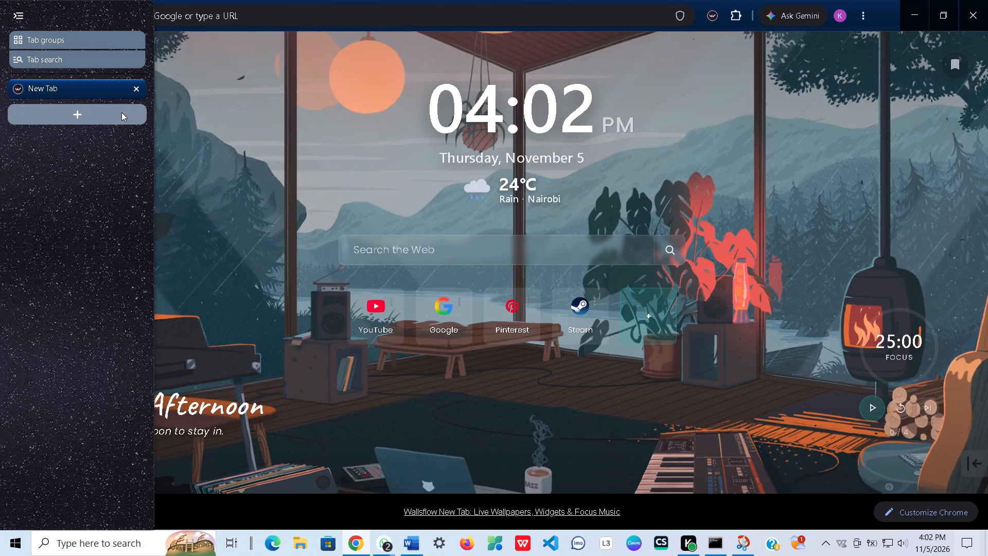
Open Google Drive from the Google home page and open the suggested NAKURU TRAINING INSTITUTE Word document.
left_click(121, 112)
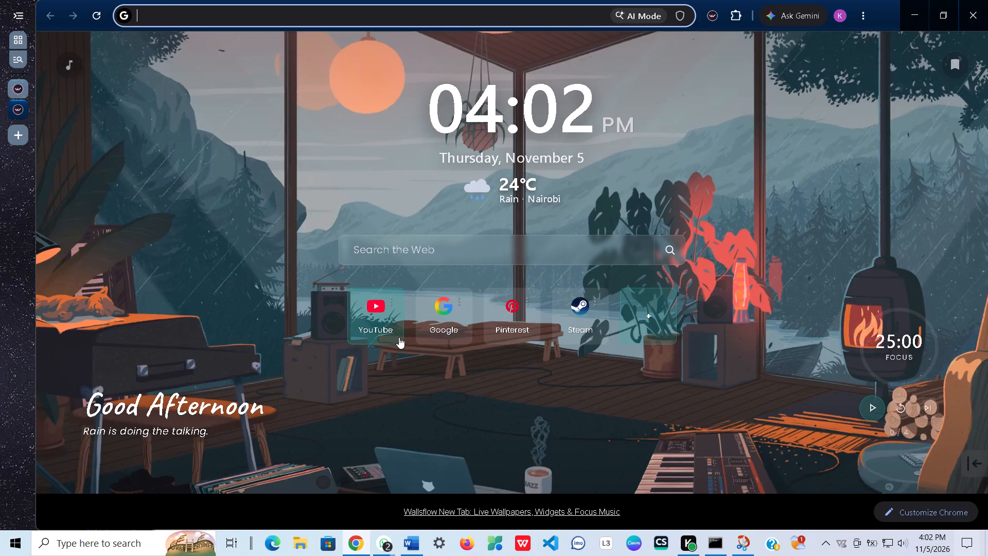
left_click(435, 325)
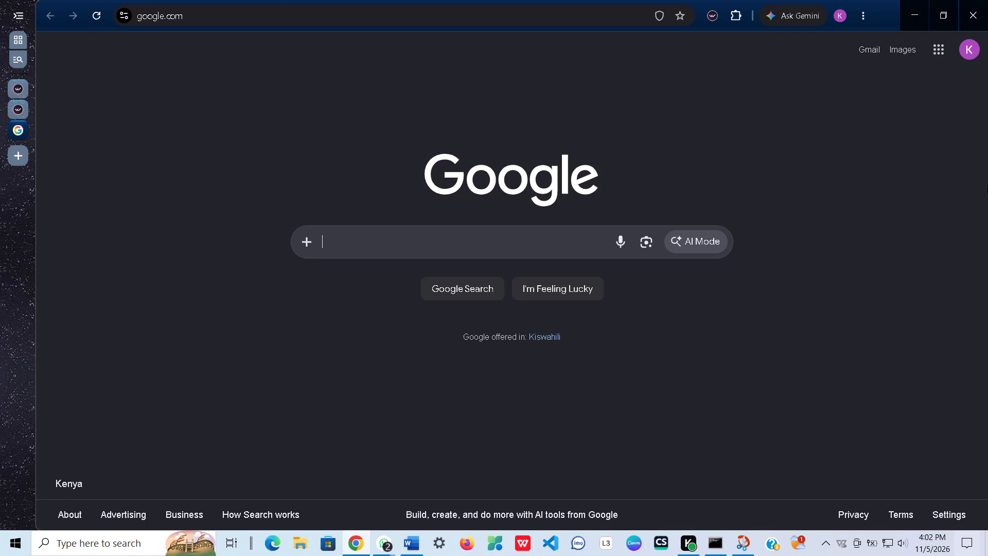
left_click(939, 40)
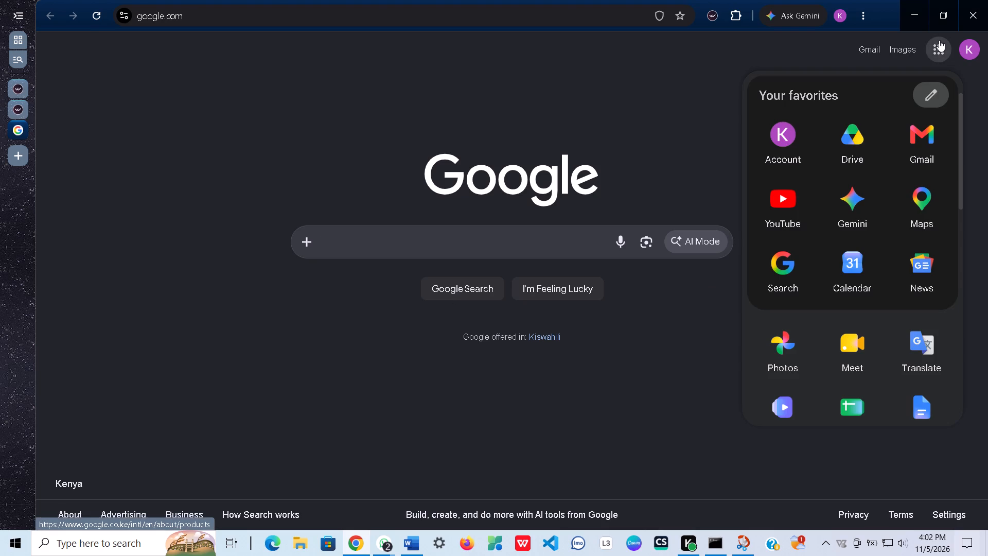
left_click(874, 143)
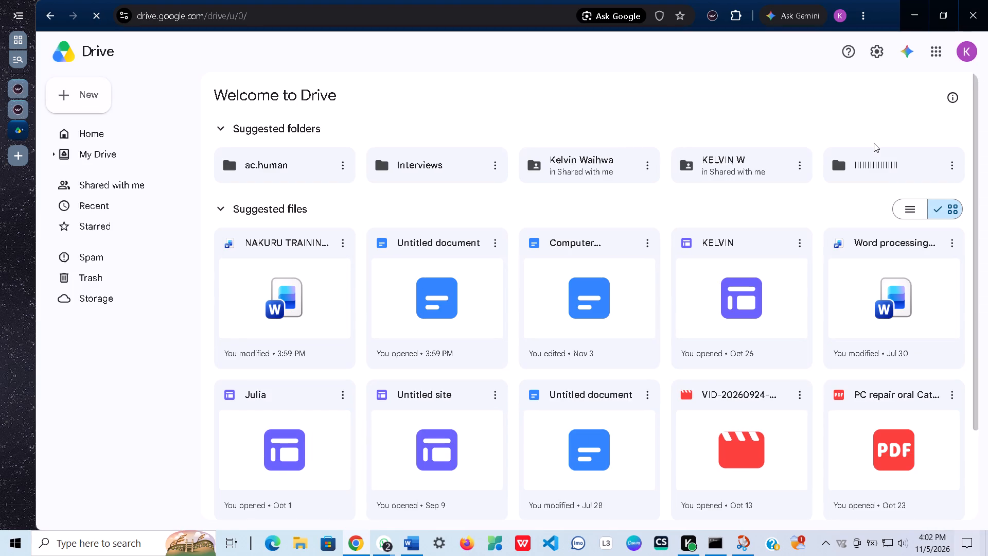
double_click(269, 312)
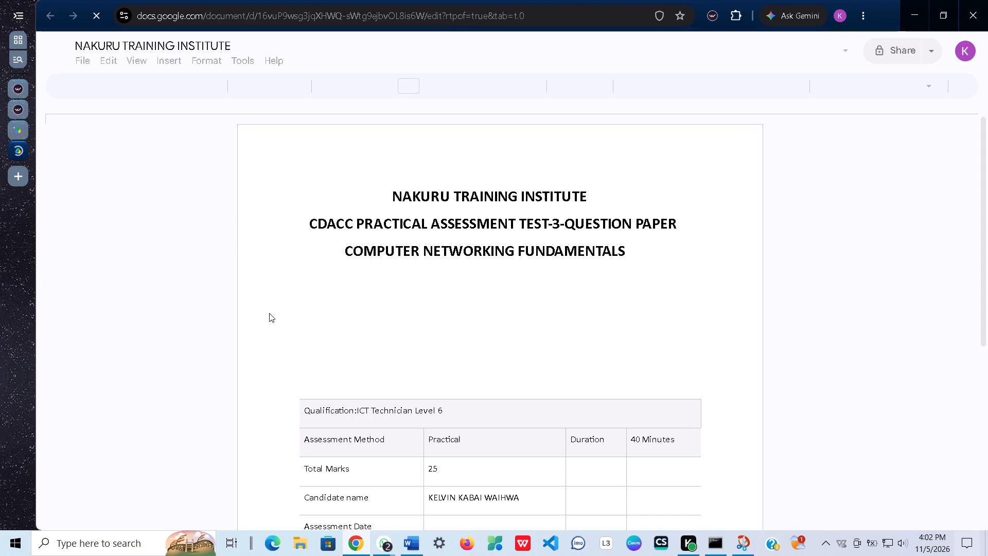
Look through the exam document's opening pages, including the IP address table and the spaces beneath the first configuration tasks.
scroll(269, 313, "down", 4)
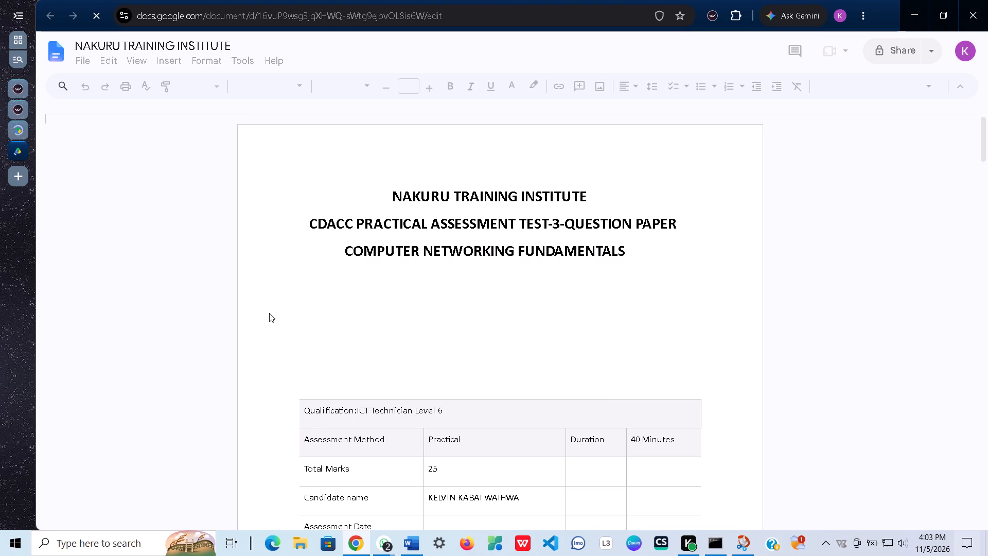
scroll(349, 316, "down", 7)
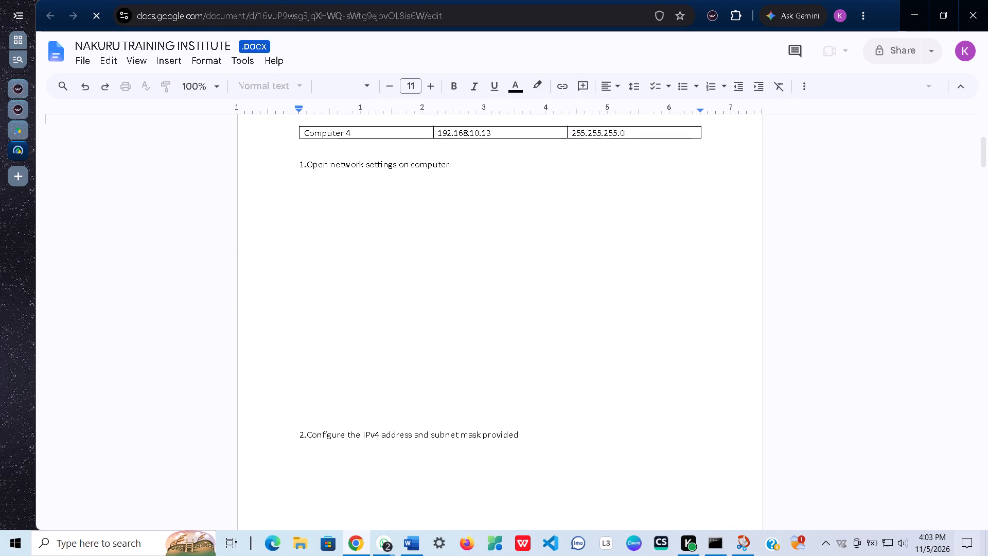
scroll(349, 316, "down", 1)
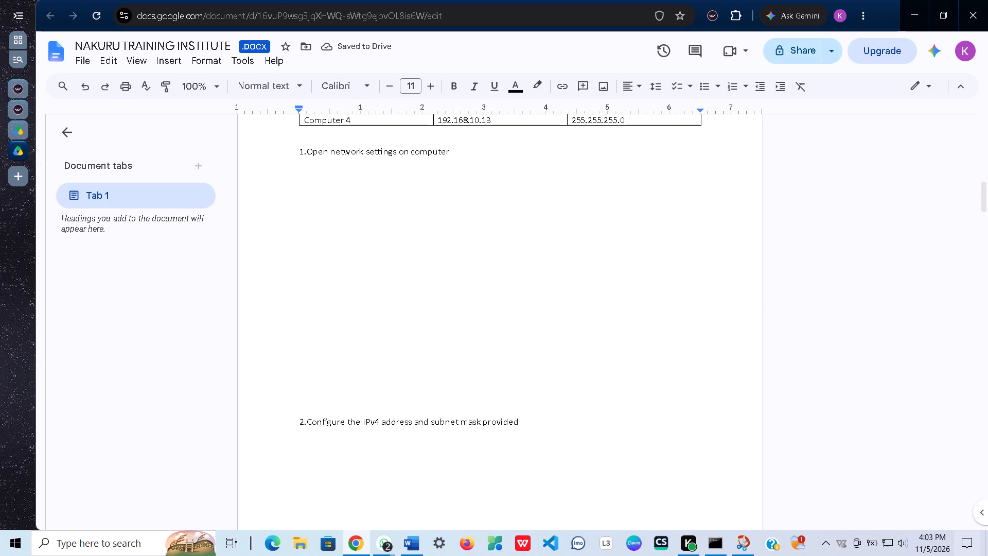
scroll(349, 316, "down", 3)
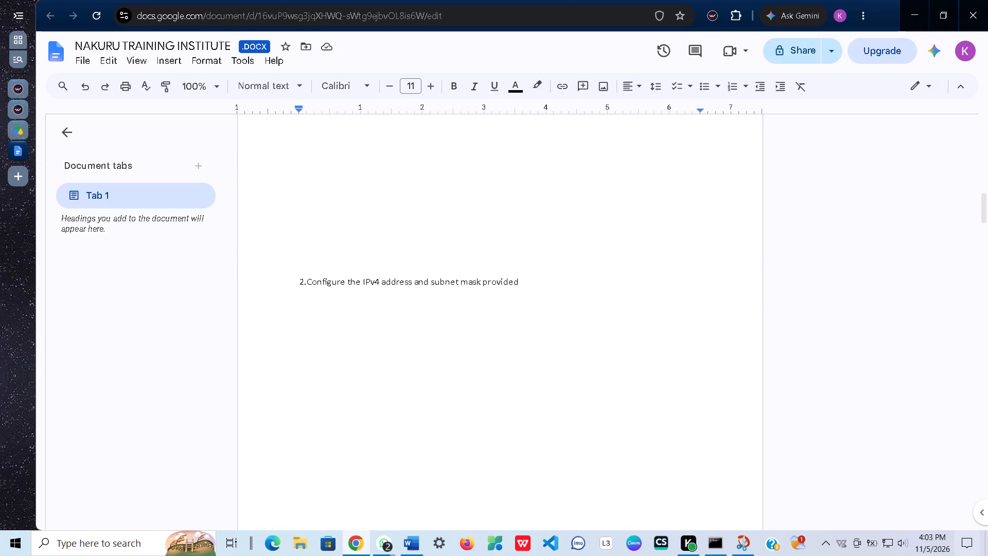
scroll(349, 316, "down", 7)
scroll(349, 316, "up", 10)
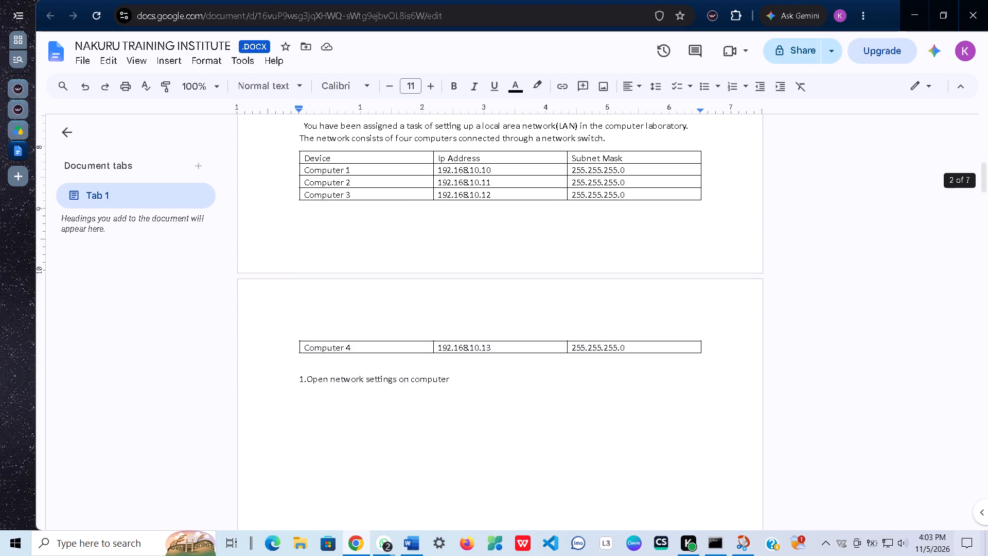
scroll(349, 316, "up", 4)
Reload the exam document and examine the spaces beneath its questions, through the network testing section to question 13.
key("ctrl+r")
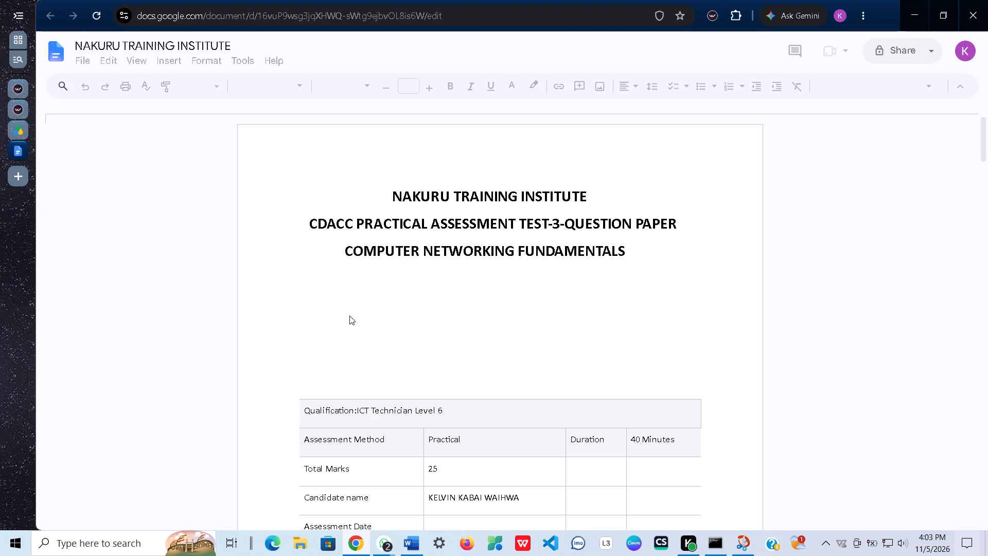
scroll(349, 316, "down", 15)
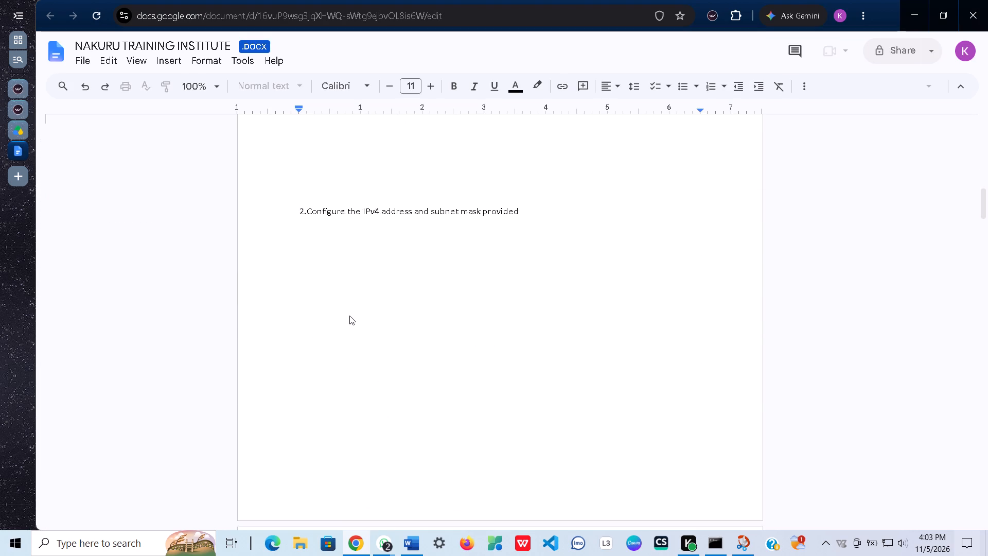
scroll(349, 316, "down", 15)
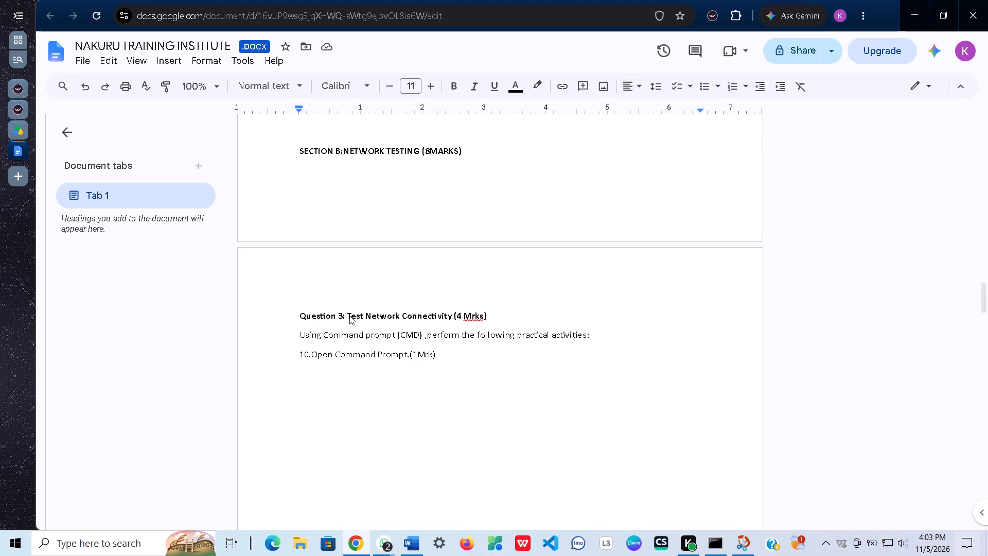
scroll(349, 316, "down", 12)
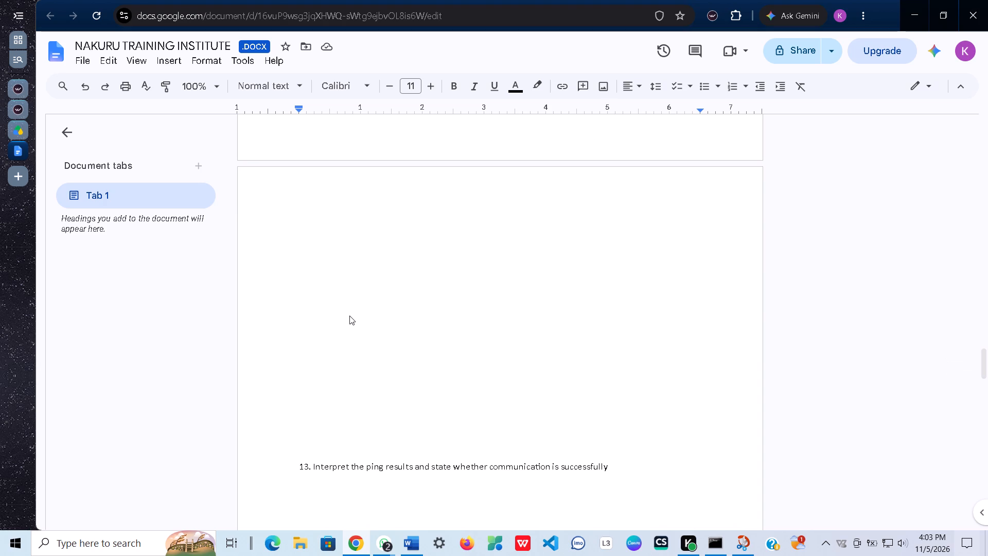
scroll(349, 316, "down", 2)
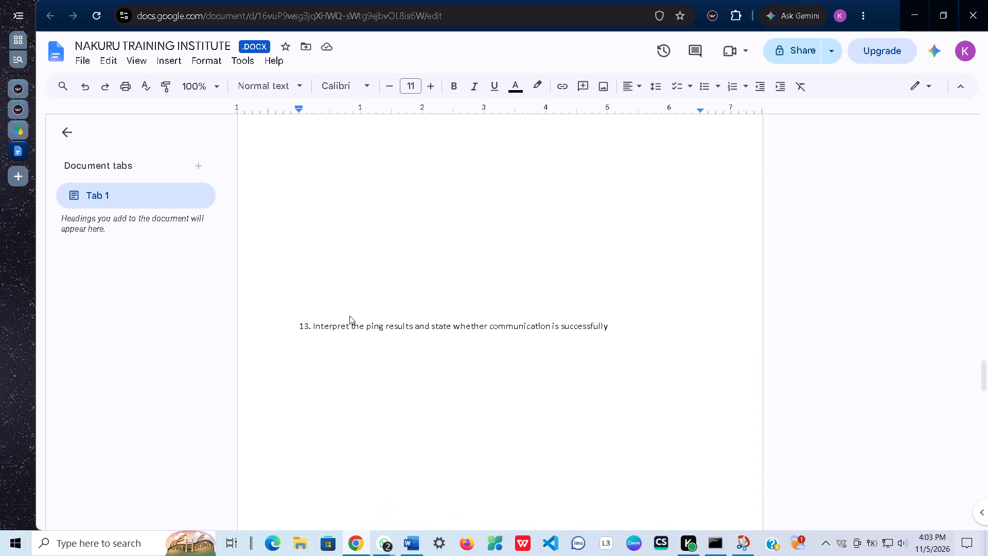
scroll(349, 316, "down", 4)
Insert the network status screenshot from the computer into the space beneath task 1, Open network settings on computer.
scroll(349, 316, "up", 9)
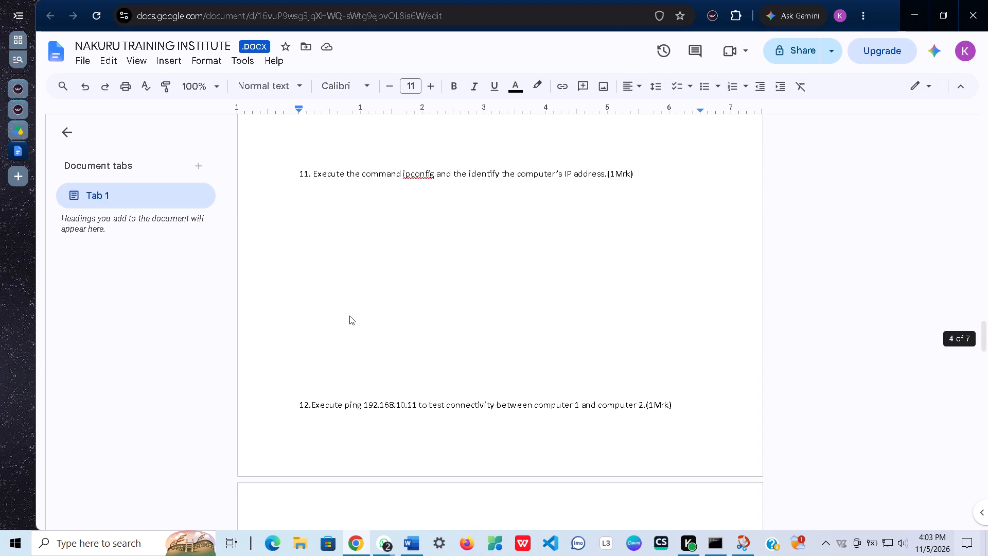
scroll(349, 316, "up", 12)
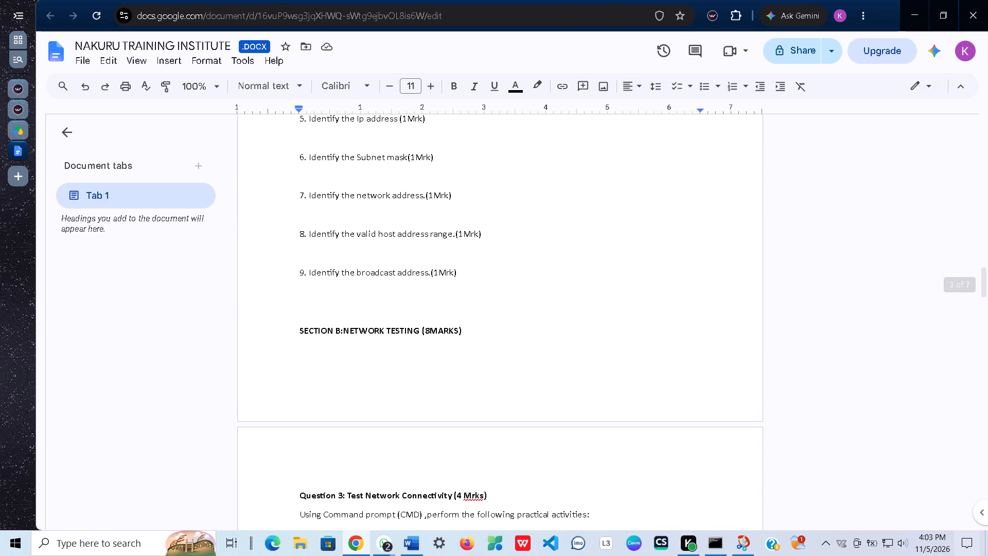
scroll(375, 318, "up", 6)
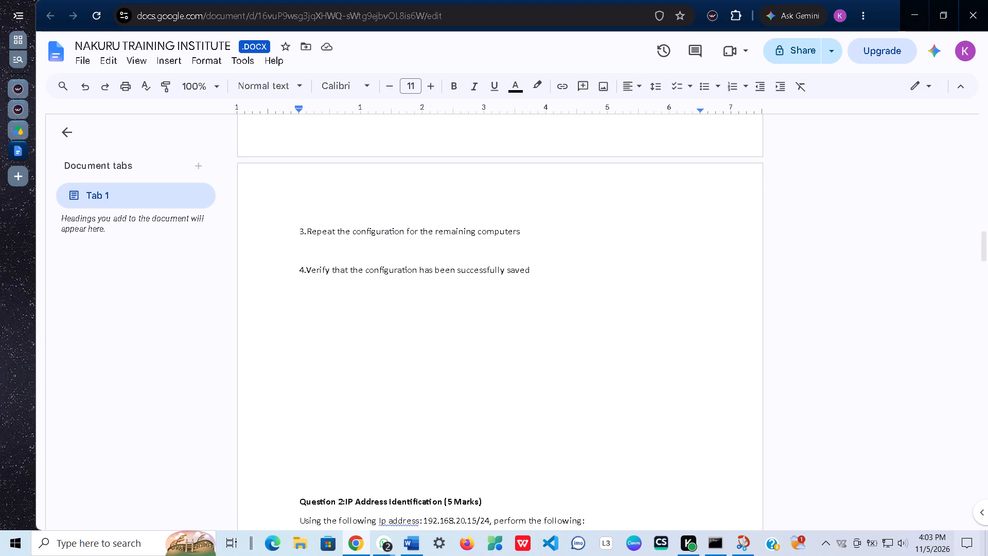
left_click(374, 319)
scroll(374, 319, "up", 9)
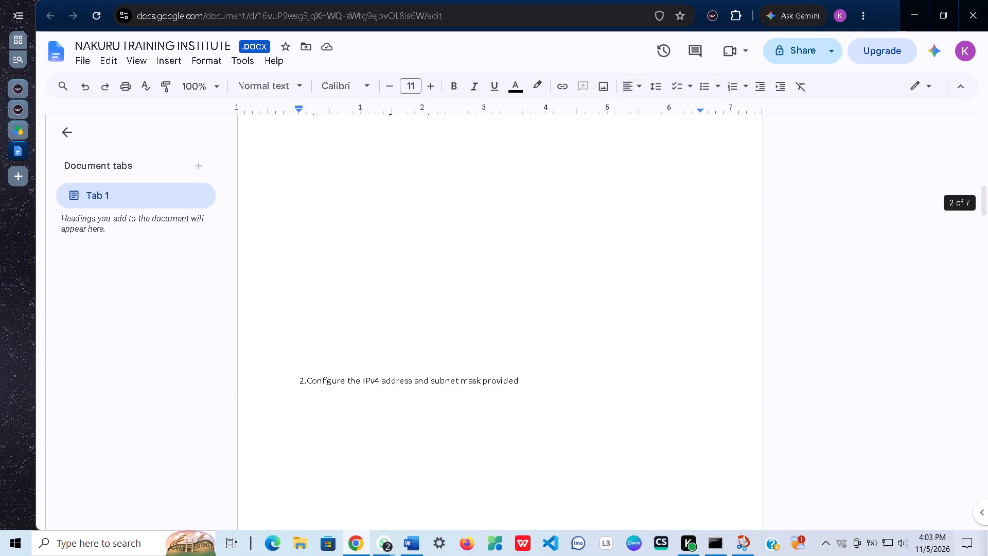
scroll(374, 319, "up", 7)
scroll(374, 319, "down", 2)
scroll(374, 319, "up", 1)
scroll(374, 319, "down", 5)
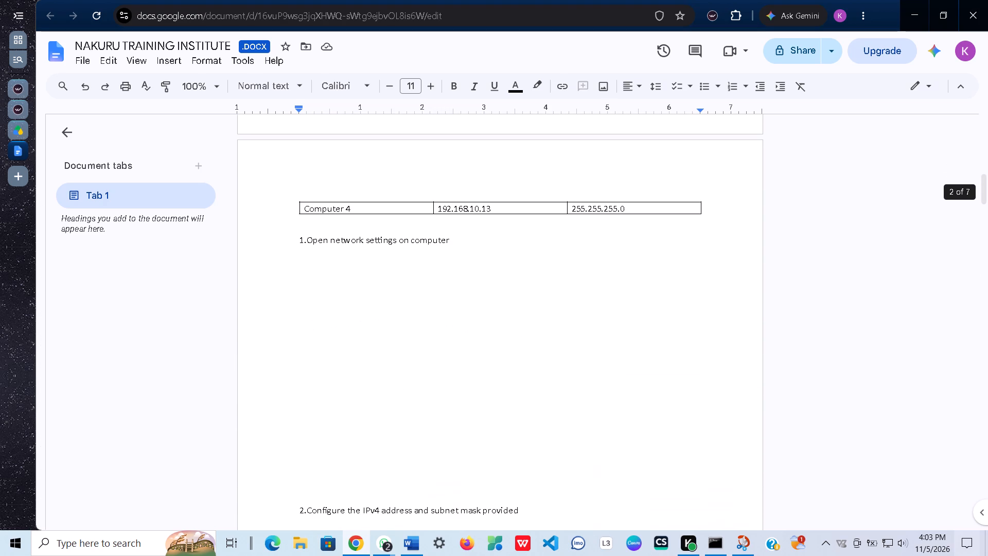
left_click(315, 282)
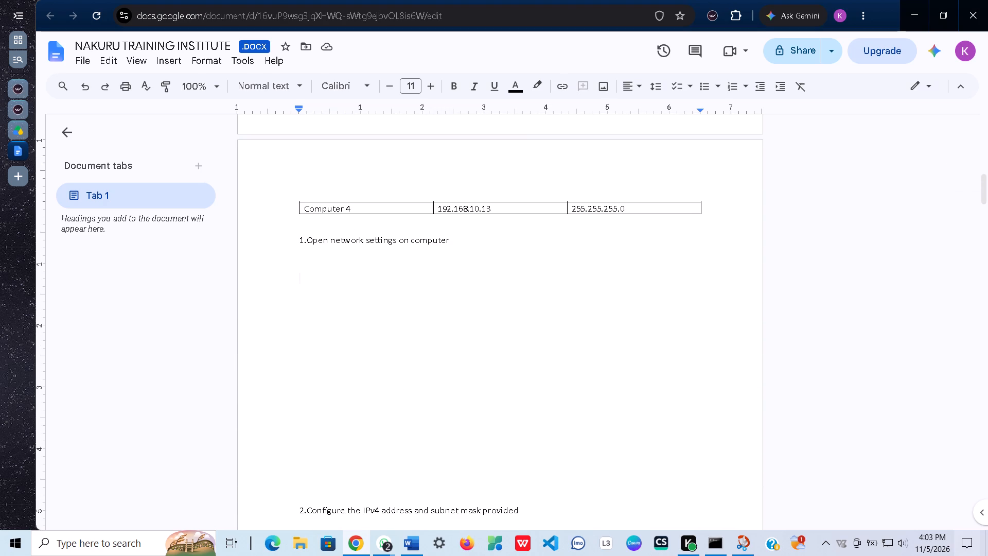
left_click(612, 93)
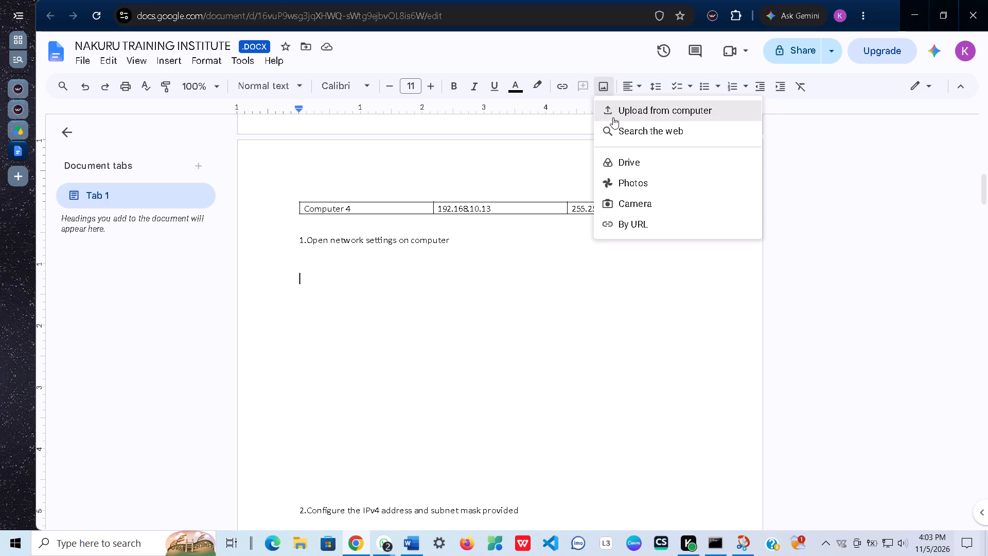
left_click(613, 117)
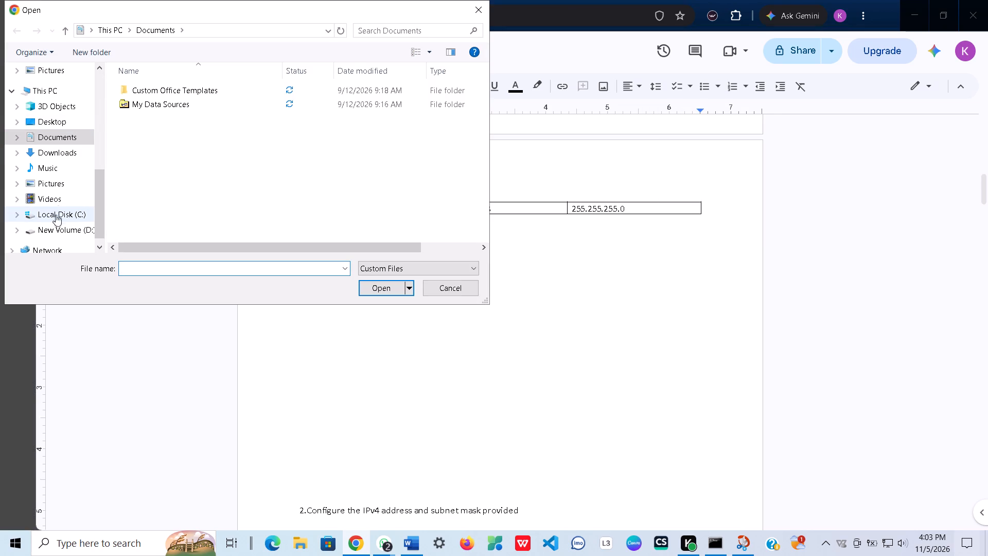
Insert image 1 from the Pictures folder into the space beneath task 1, Open network settings on computer.
double_click(52, 188)
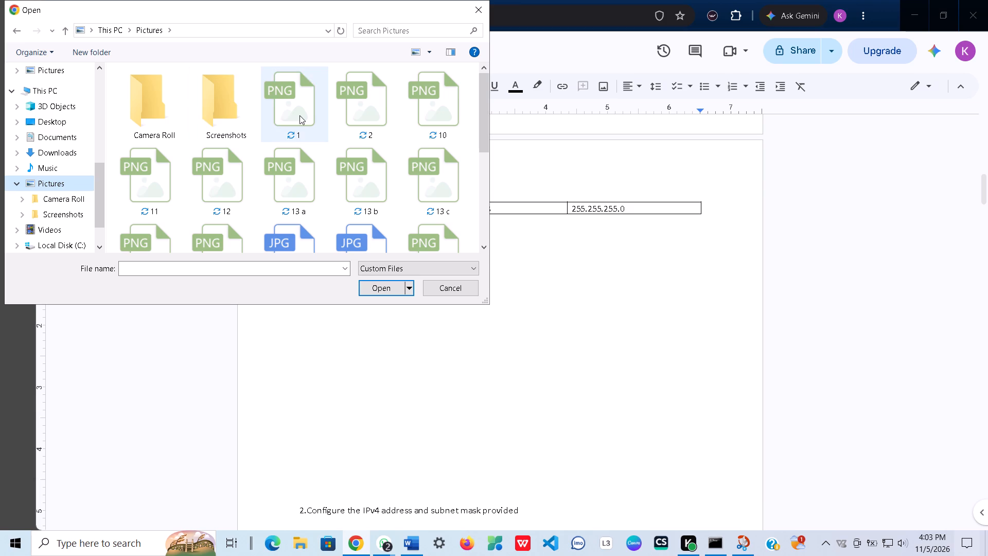
left_click(299, 115)
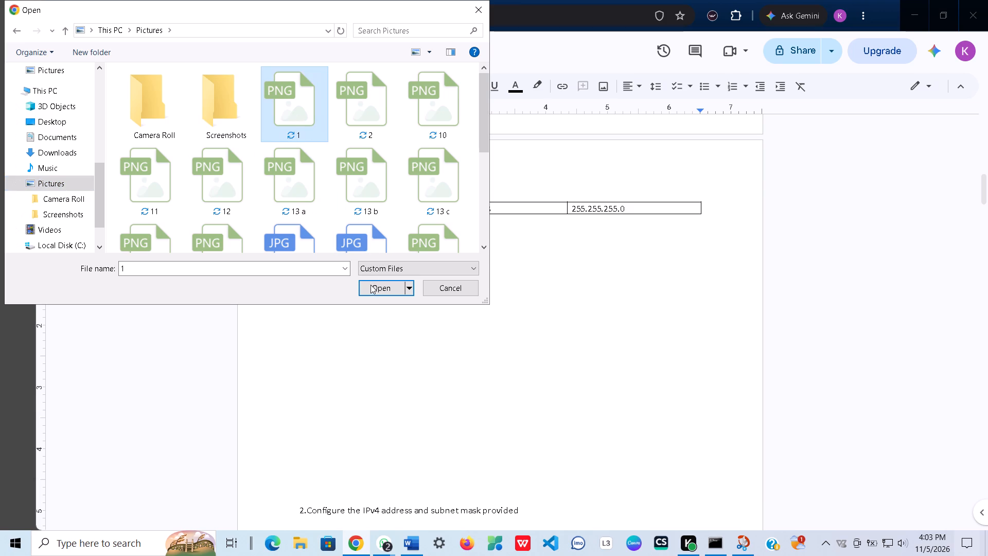
left_click(371, 285)
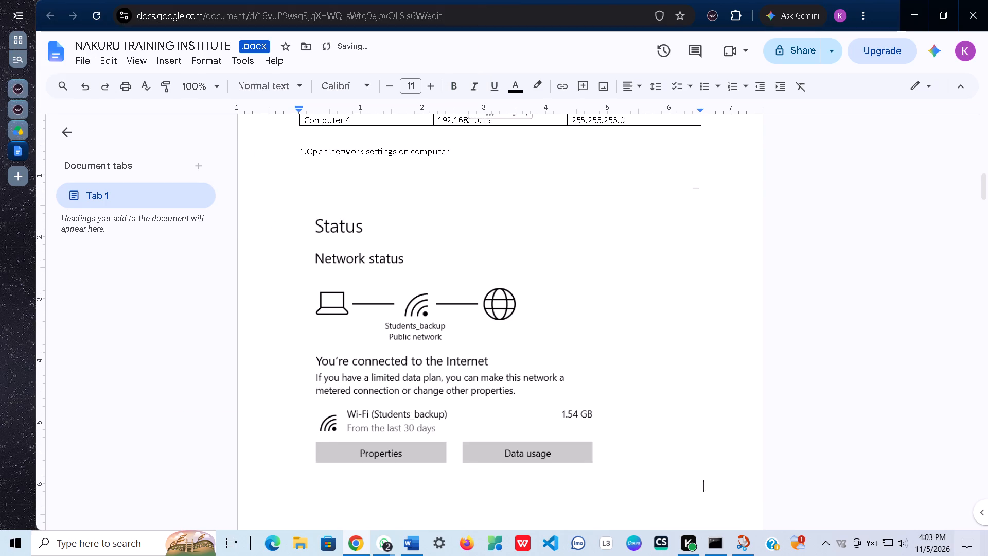
Shrink the network status screenshot proportionally to about 5.2 inches wide beneath task 1.
scroll(371, 285, "down", 5)
scroll(371, 285, "up", 4)
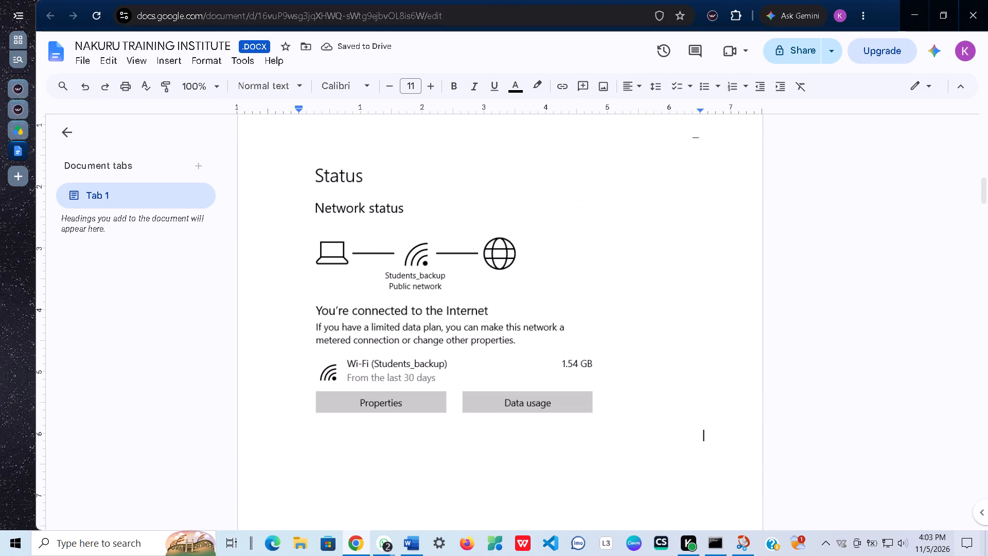
left_click(371, 285)
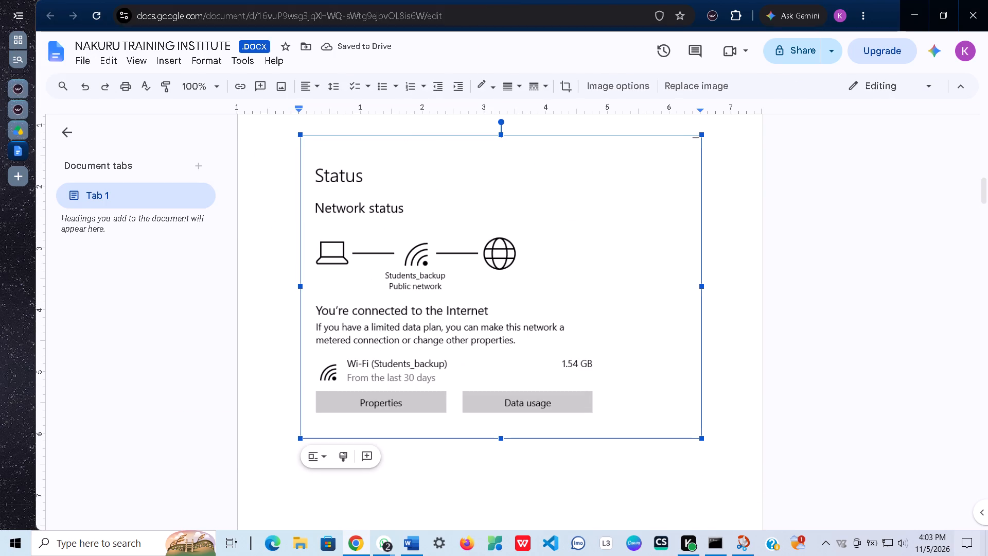
left_click_drag(299, 441, 327, 388)
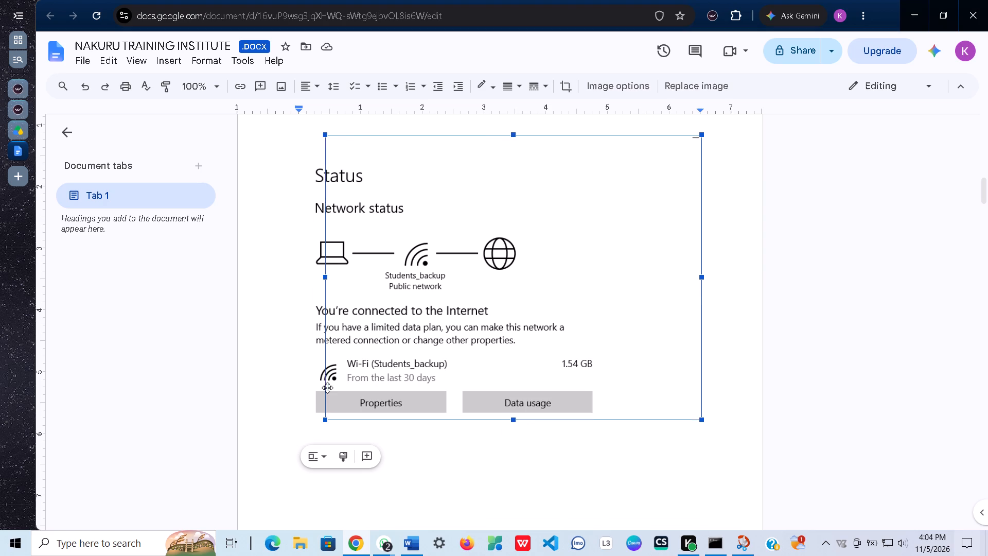
left_click_drag(327, 388, 382, 236)
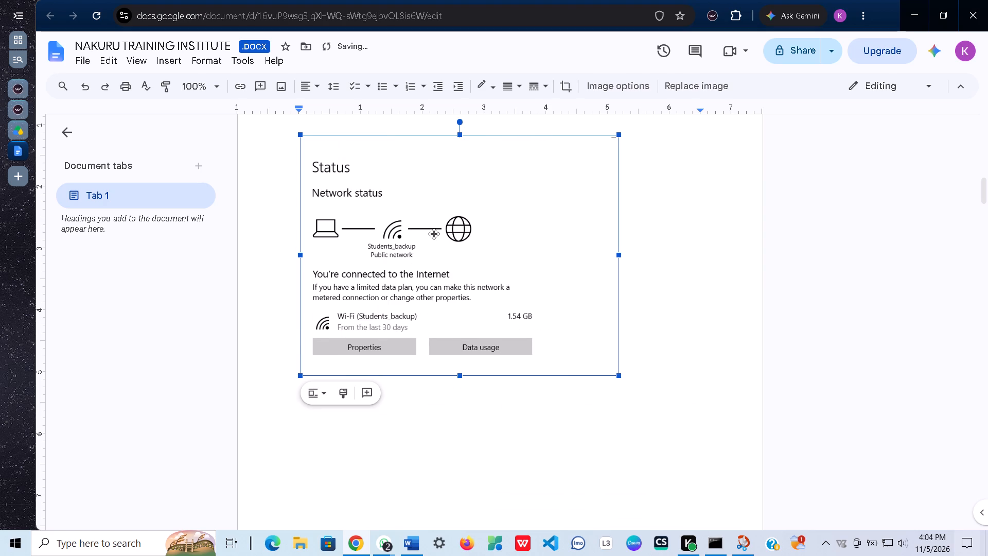
Place the text cursor in the blank space beneath task 2, Configure the IPv4 address and subnet mask provided, on the following page.
scroll(309, 343, "down", 5)
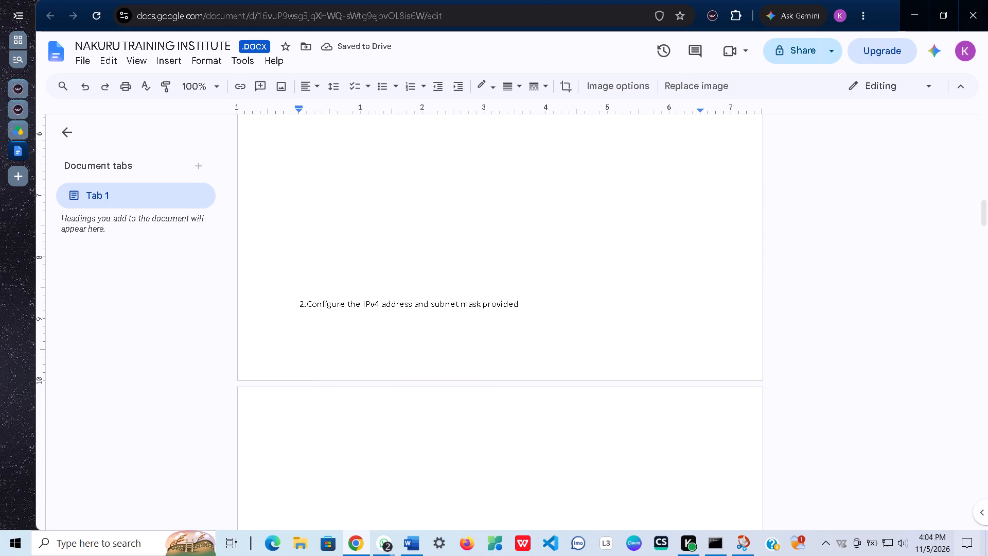
left_click(297, 340)
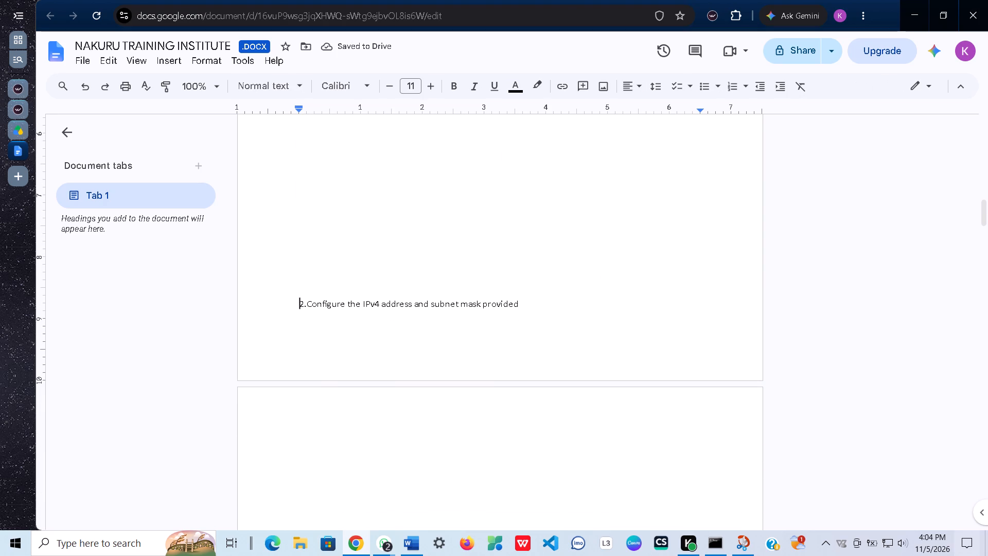
left_click(305, 356)
left_click(299, 396)
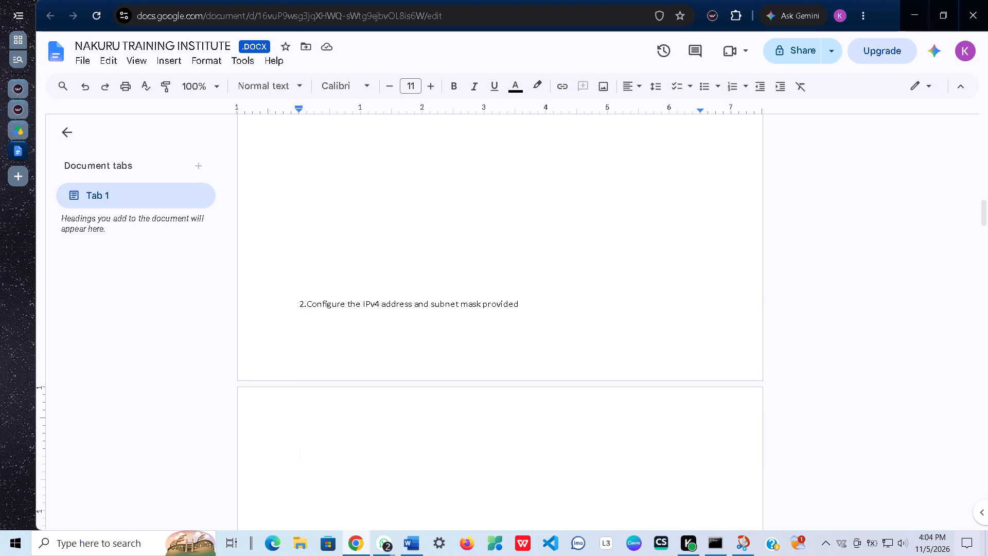
scroll(289, 297, "up", 1)
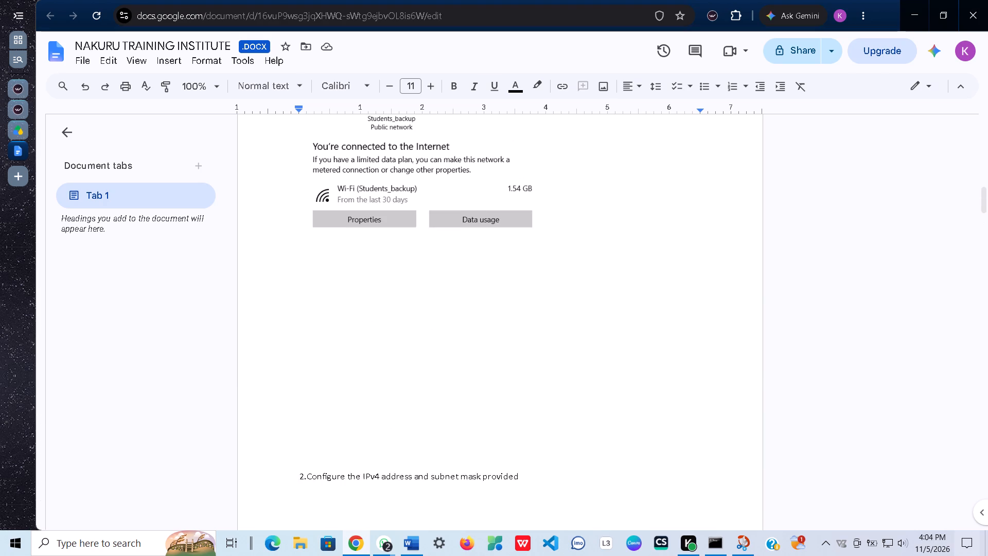
scroll(289, 297, "up", 2)
scroll(289, 297, "down", 3)
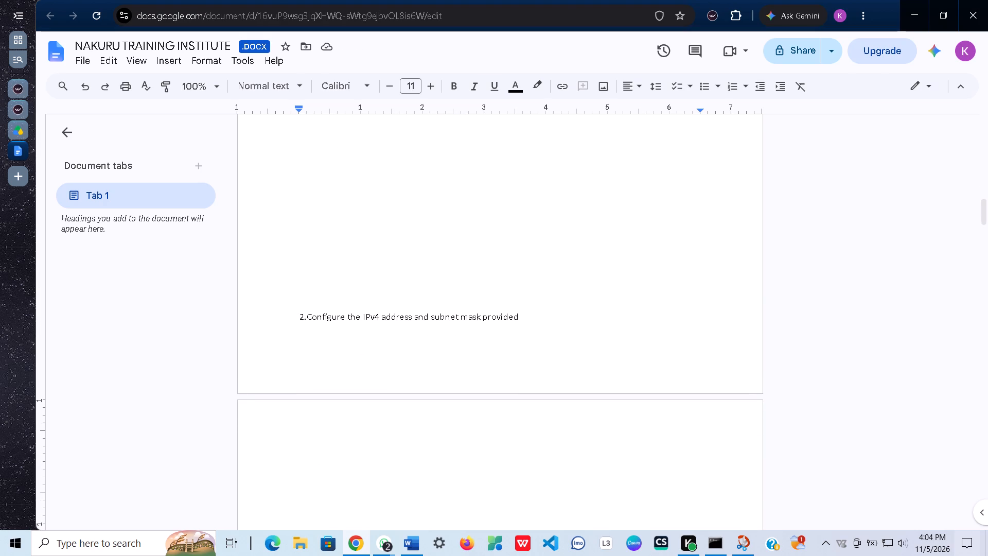
Delete the surplus blank lines between the network status image and task 2, Configure the IPv4 address and subnet mask provided.
left_click(294, 320)
key("BackSpace")
key("BackSpace")
key("BackSpace")
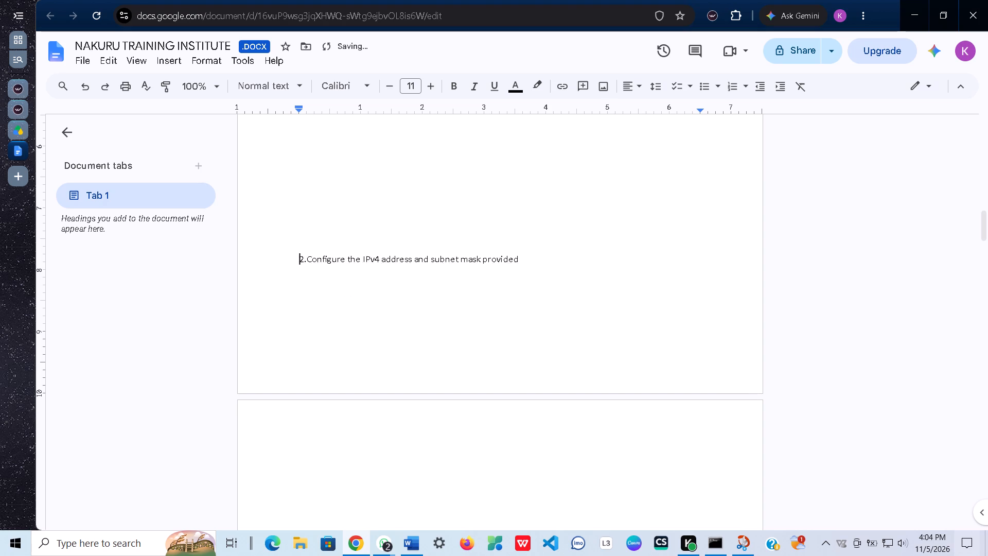
key("BackSpace")
key("BackSpace")
key("BackSpace")
key("BackSpace")
key("BackSpace")
key("BackSpace")
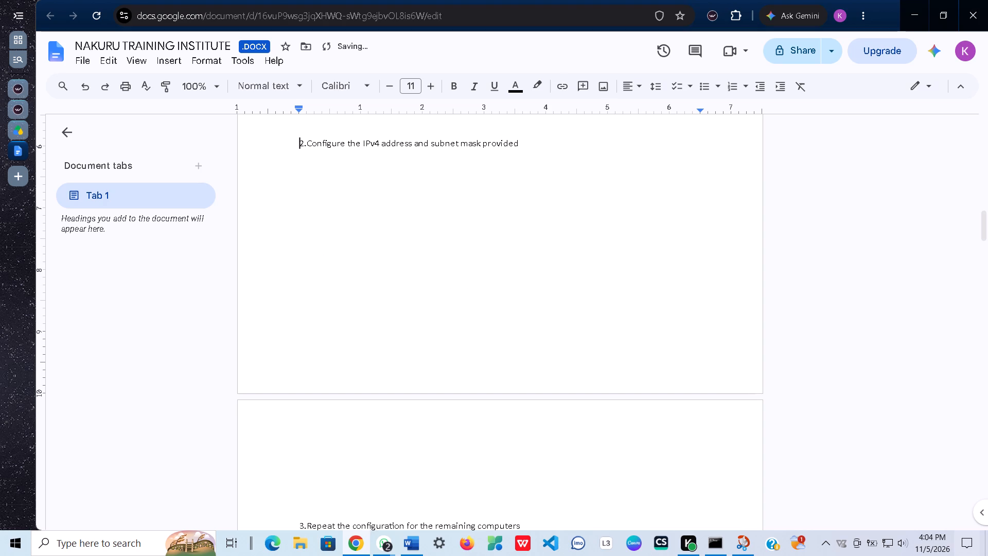
scroll(294, 322, "up", 4)
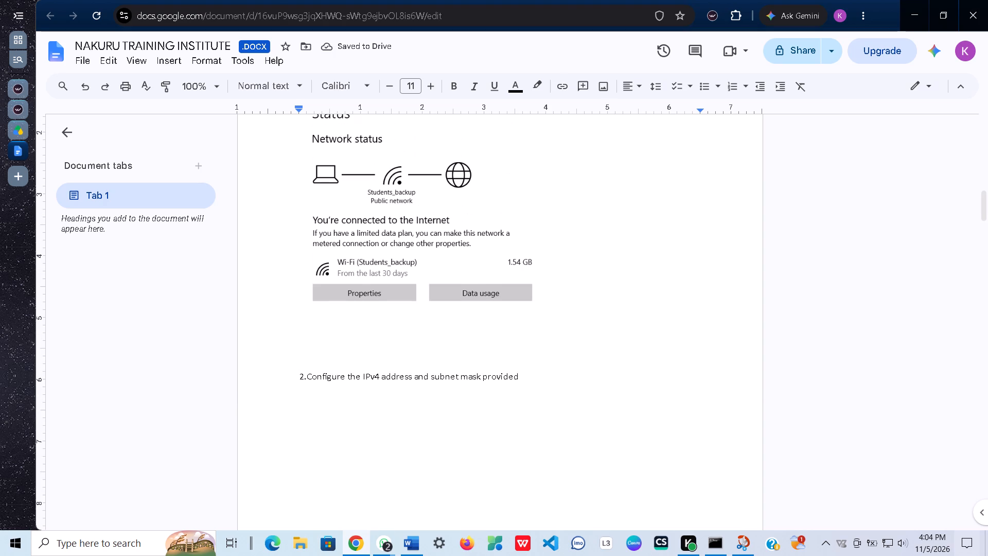
key("BackSpace")
key("BackSpace")
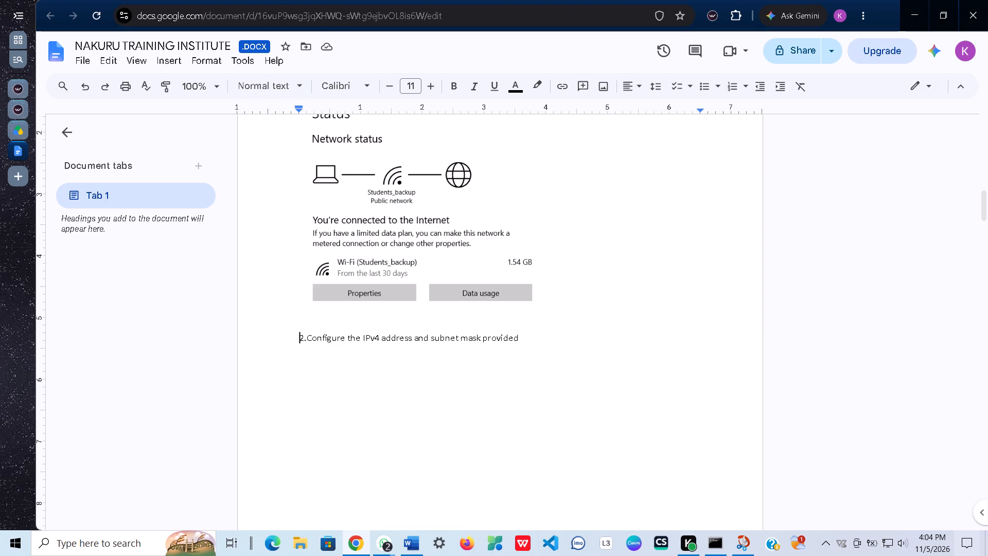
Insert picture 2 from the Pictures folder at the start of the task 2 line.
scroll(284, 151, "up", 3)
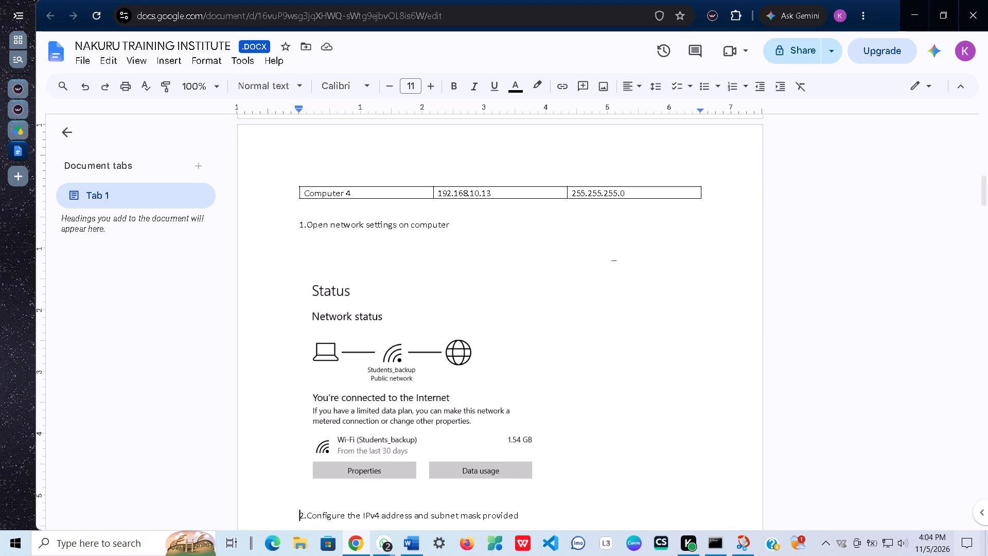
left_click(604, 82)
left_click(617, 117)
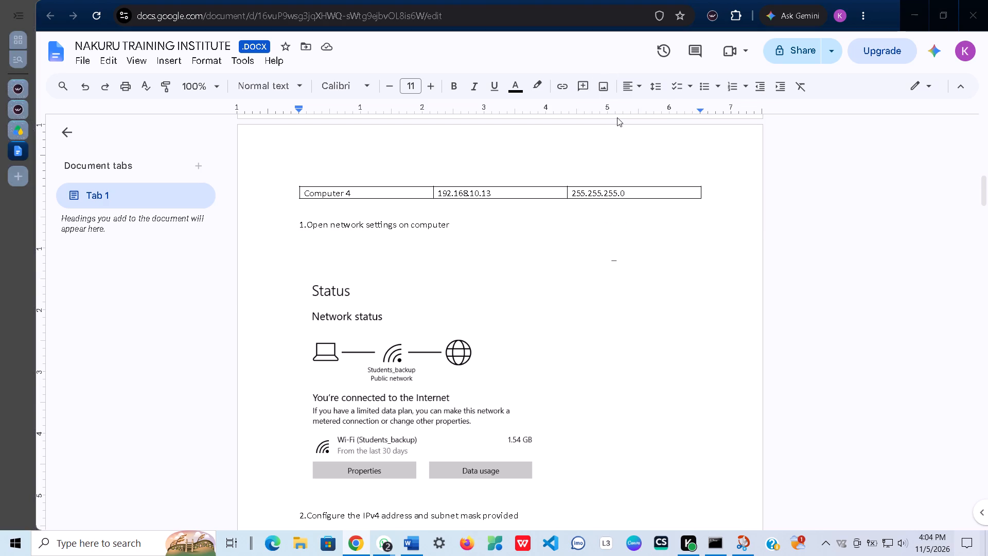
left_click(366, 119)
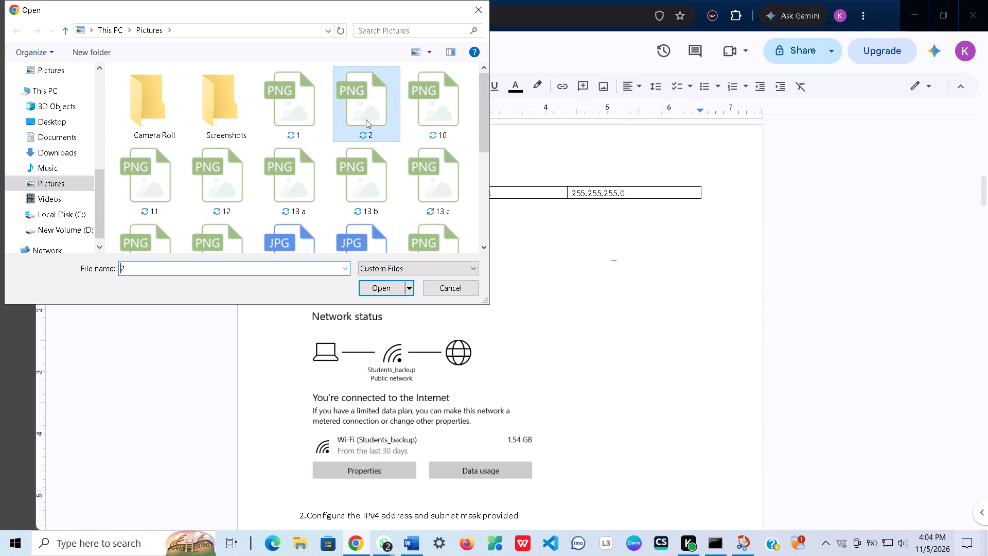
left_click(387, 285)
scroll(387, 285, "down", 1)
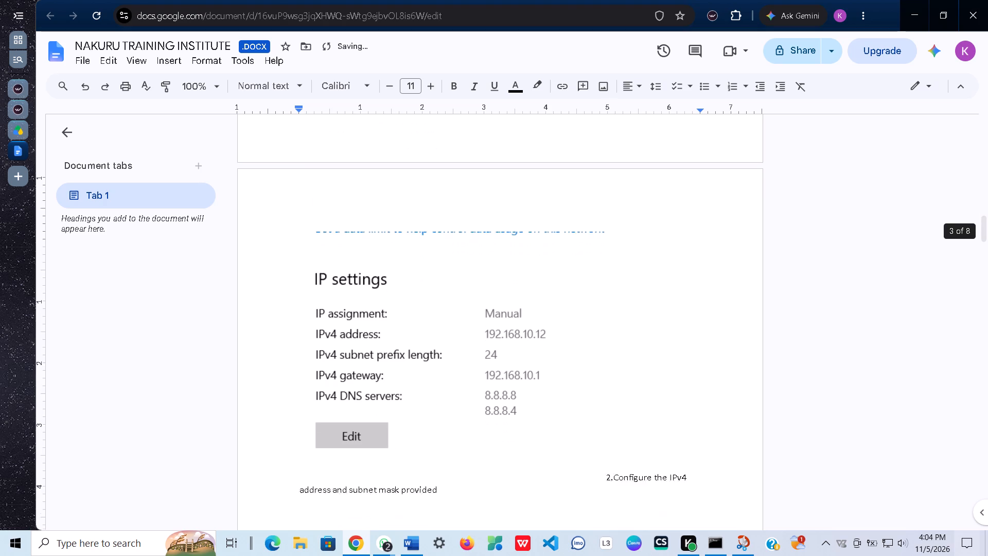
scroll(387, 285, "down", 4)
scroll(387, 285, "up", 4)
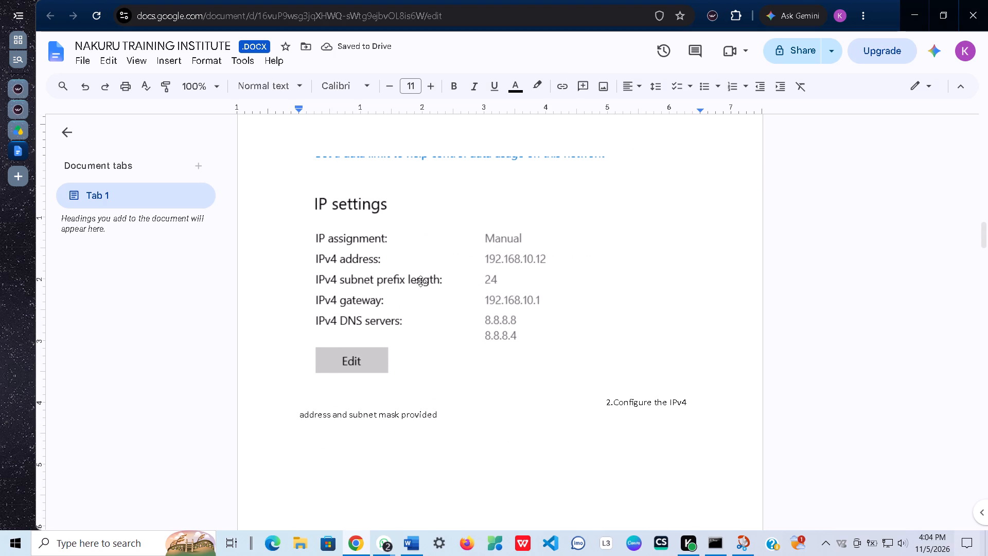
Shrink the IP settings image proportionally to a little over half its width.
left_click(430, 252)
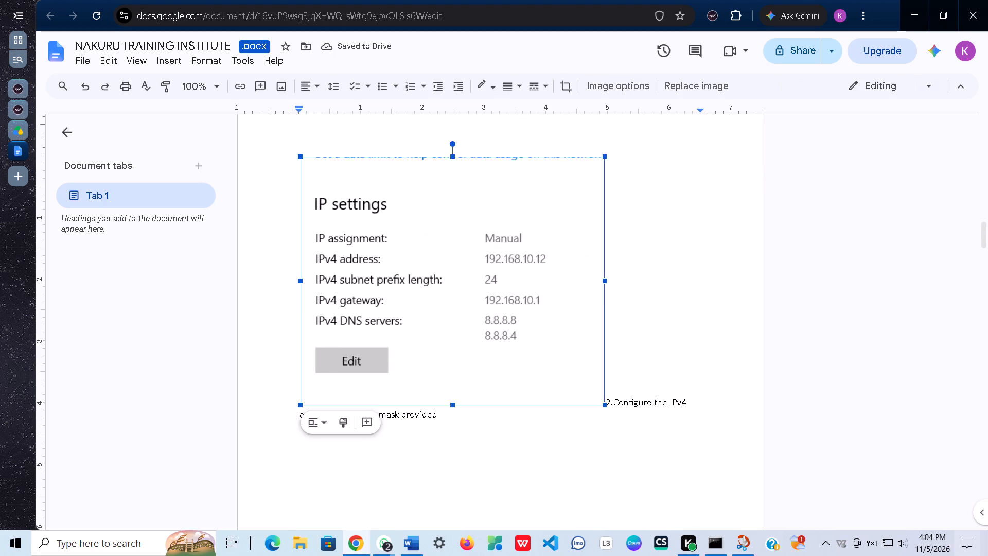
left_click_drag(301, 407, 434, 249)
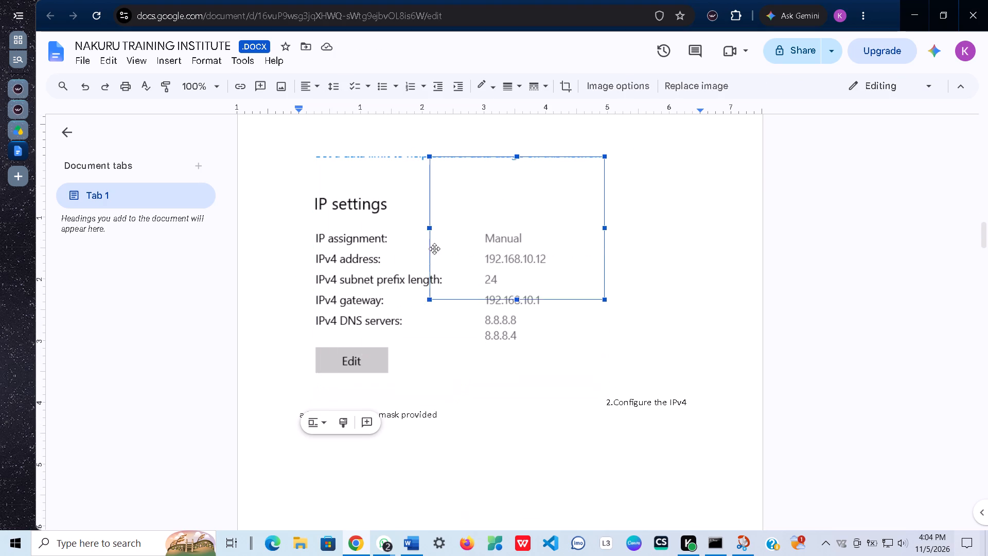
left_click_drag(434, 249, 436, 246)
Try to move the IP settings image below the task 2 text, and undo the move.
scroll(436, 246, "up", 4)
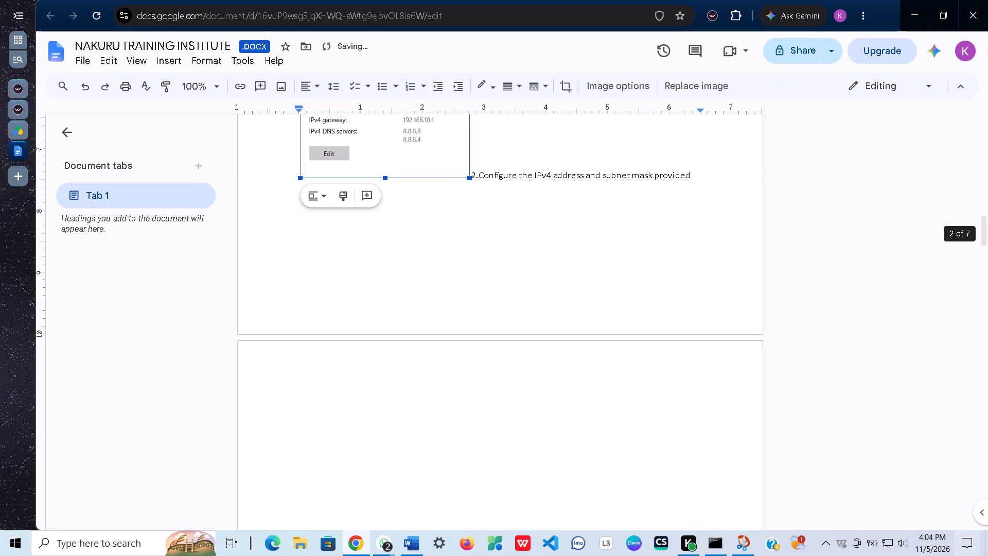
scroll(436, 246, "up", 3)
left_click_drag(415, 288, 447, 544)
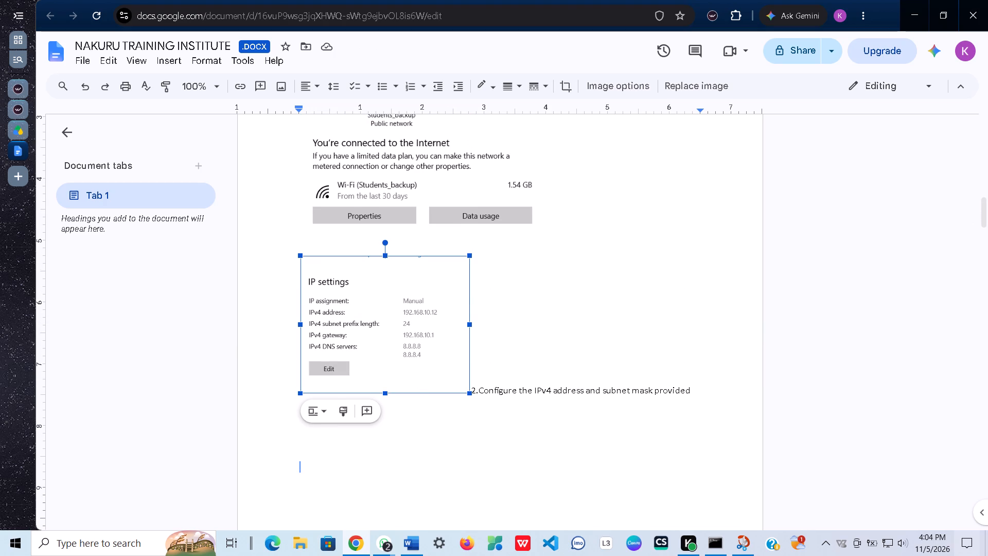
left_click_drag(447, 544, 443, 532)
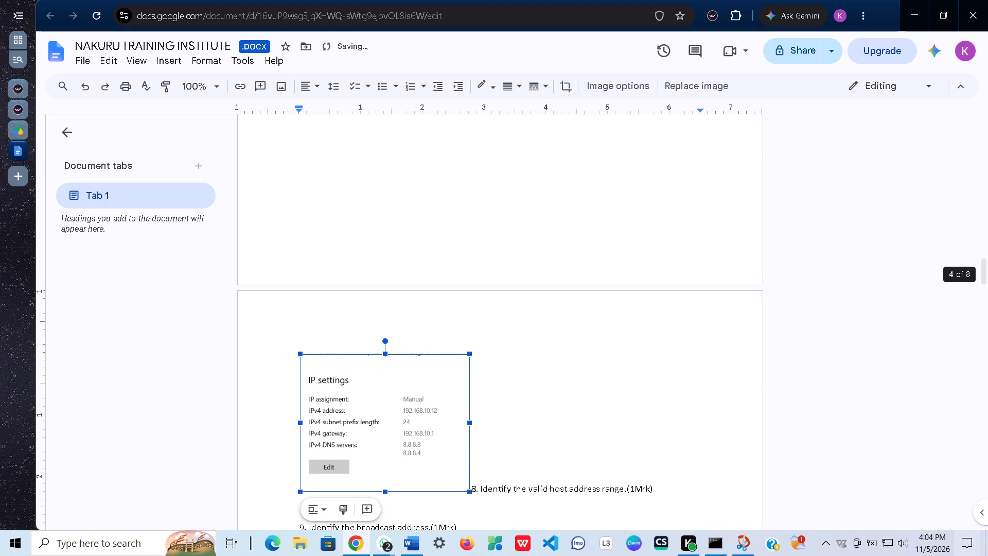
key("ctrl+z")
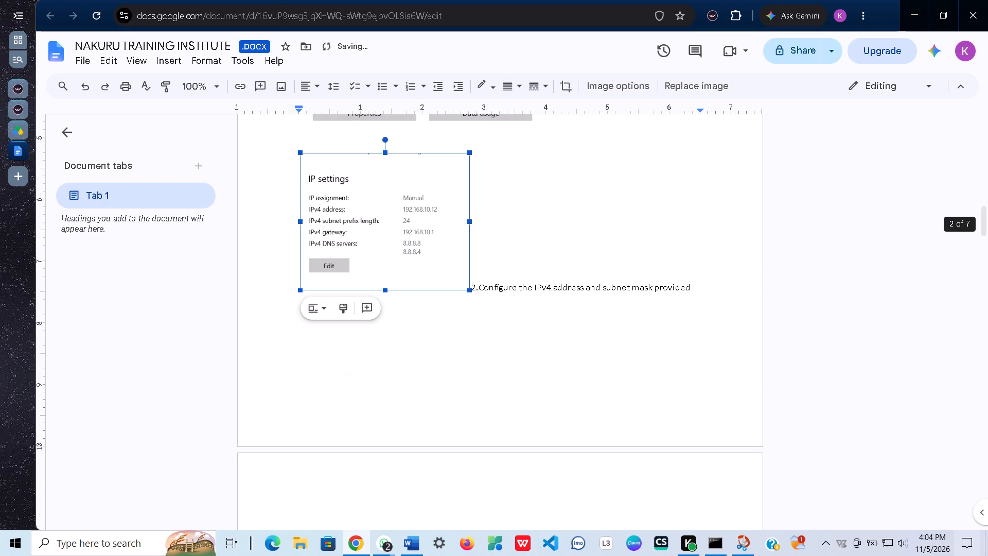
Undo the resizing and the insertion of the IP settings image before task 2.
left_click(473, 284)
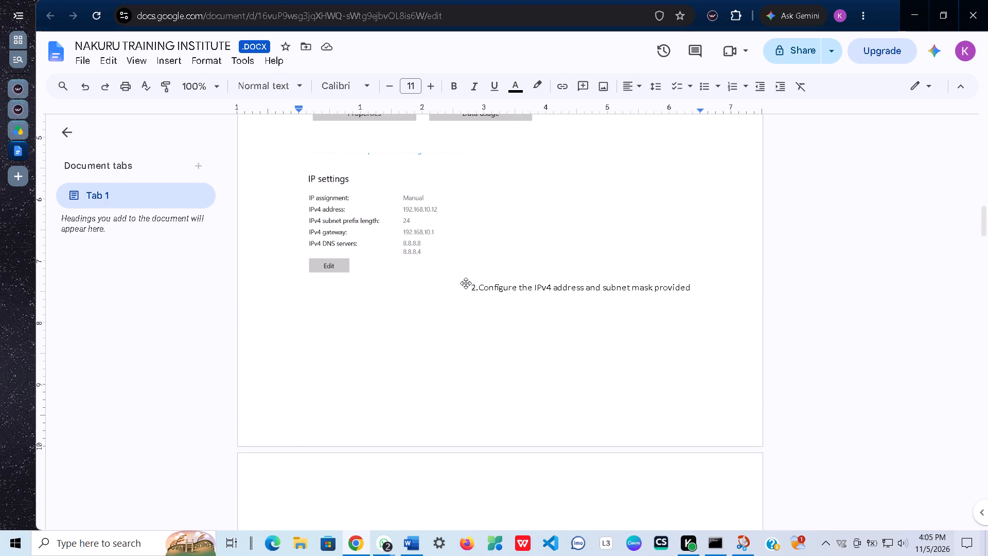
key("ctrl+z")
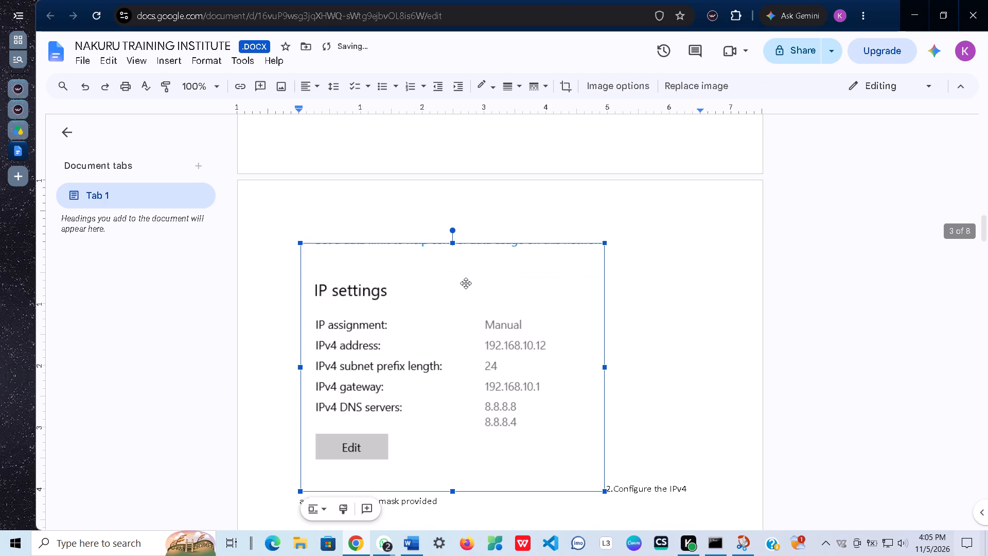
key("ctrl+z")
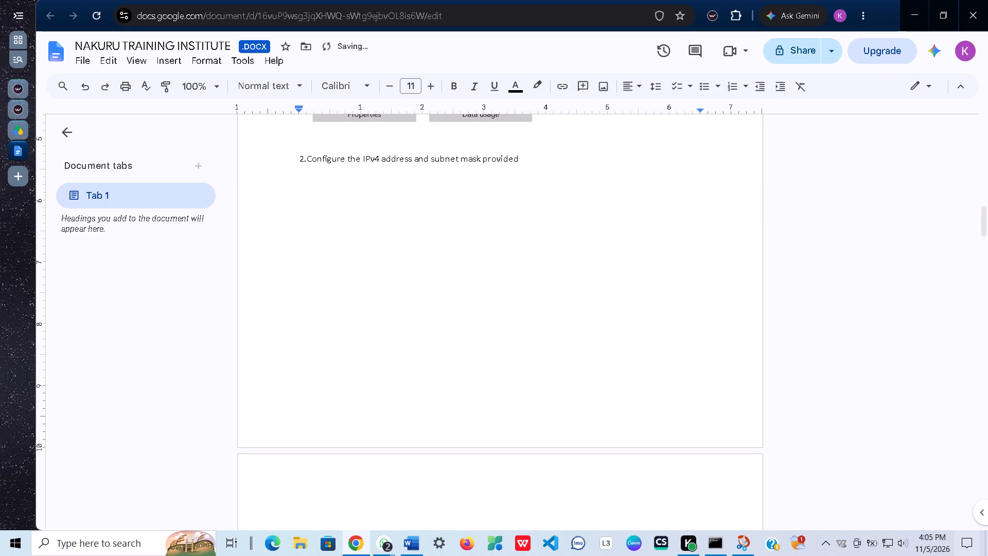
Add two new lines after the task 2 text and insert picture 2 from the Pictures folder there.
left_click(526, 164)
key("Return")
key("Return")
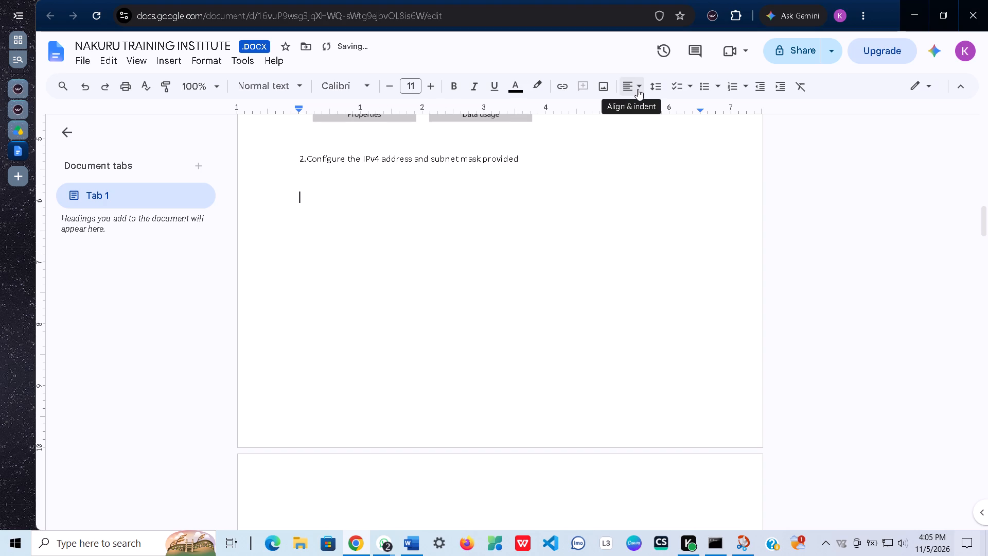
left_click(606, 87)
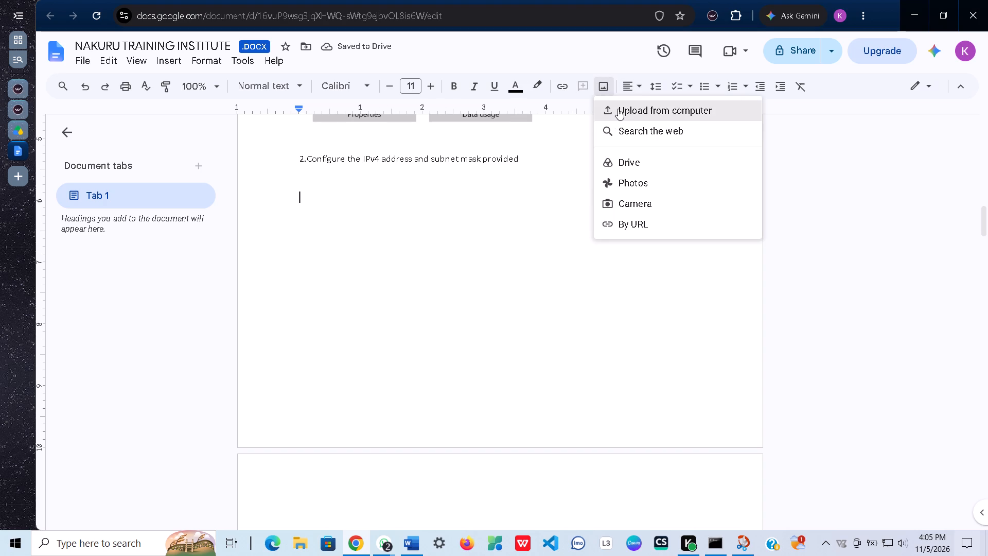
left_click(618, 109)
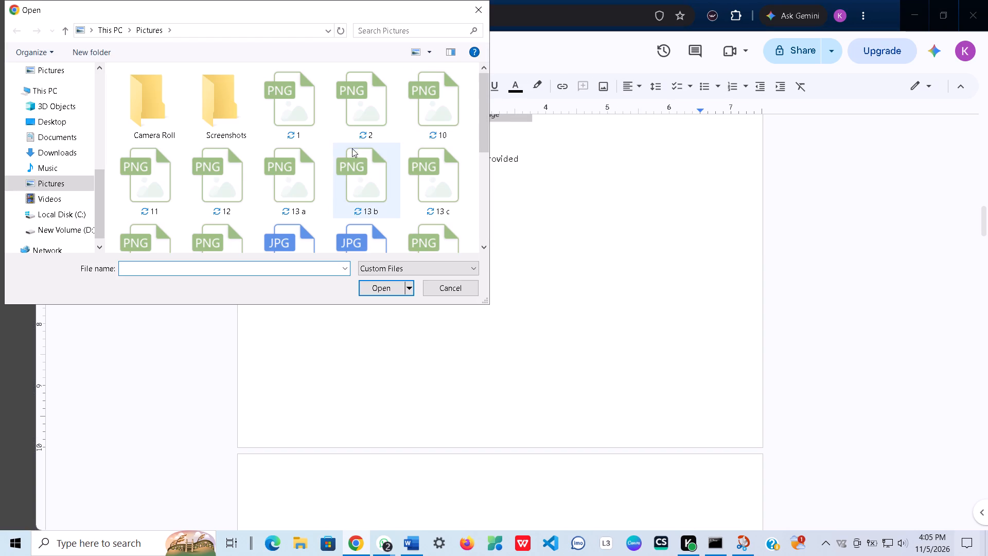
left_click(361, 131)
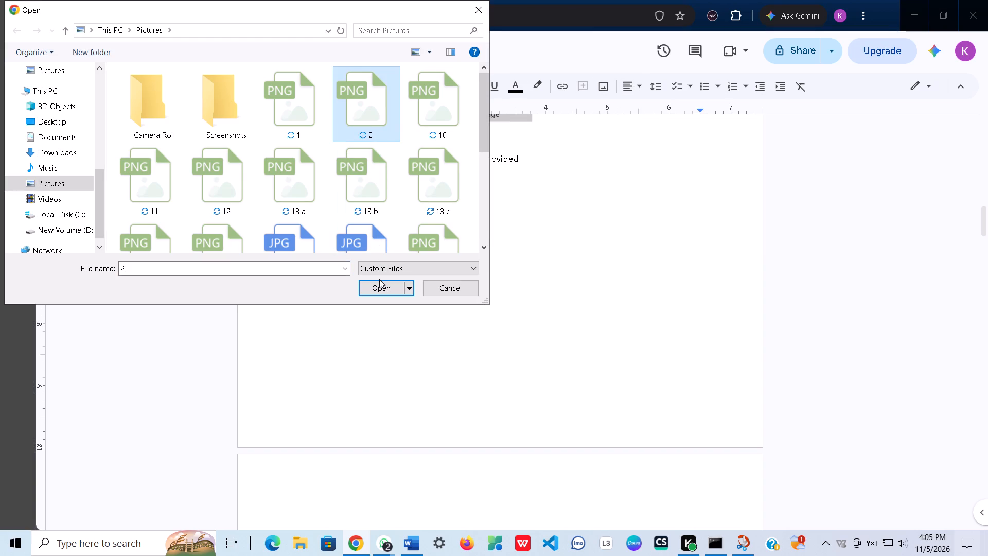
left_click(379, 284)
Add an indented "i)" label on the blank line beneath task 5, Identify the Ip address.
scroll(379, 284, "down", 3)
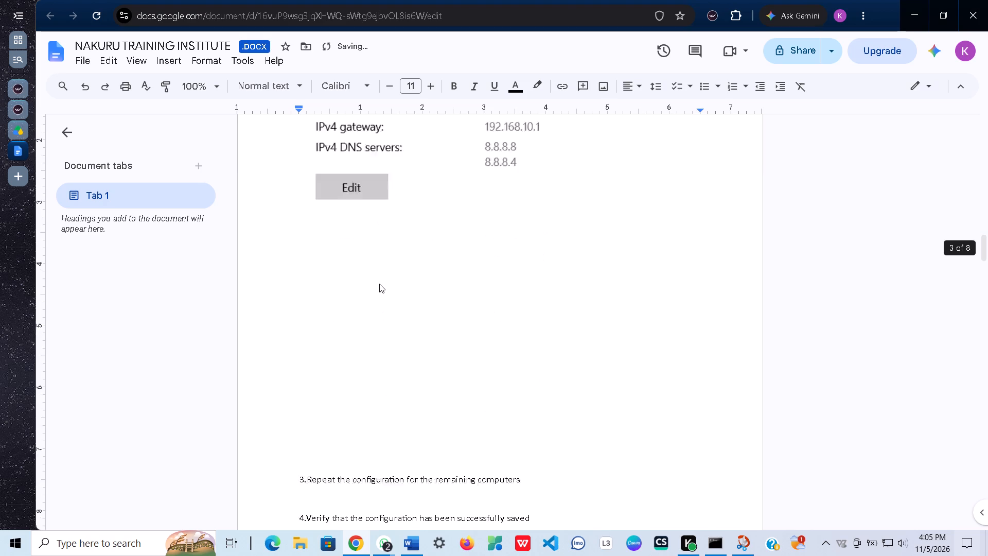
scroll(379, 284, "down", 7)
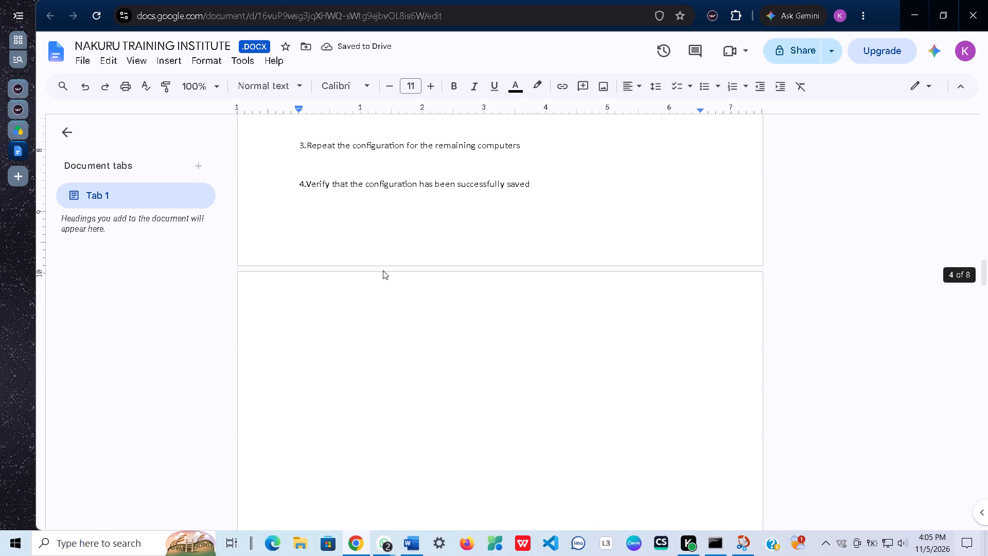
scroll(383, 270, "down", 3)
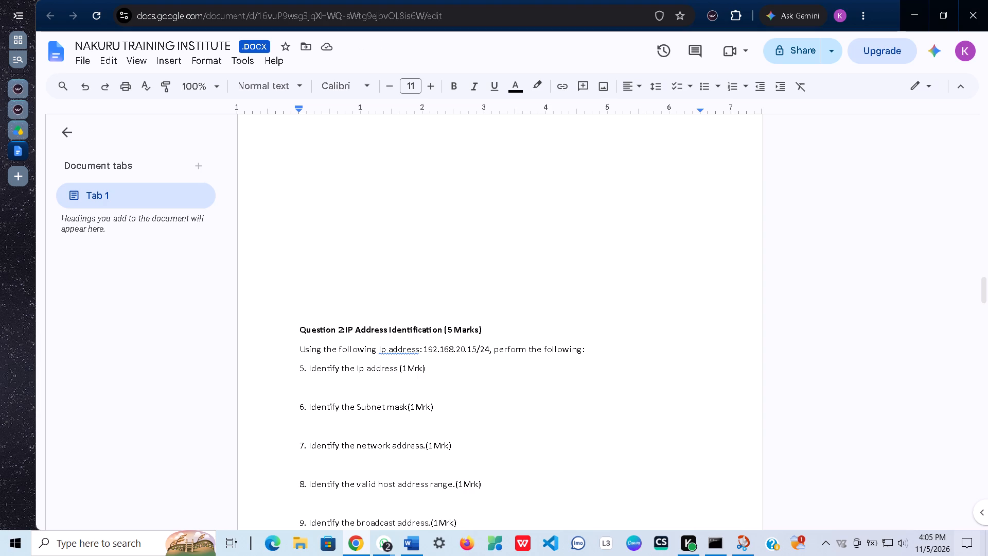
left_click(321, 382)
left_click(304, 382)
left_click(301, 395)
key("i")
key("shift+parenright")
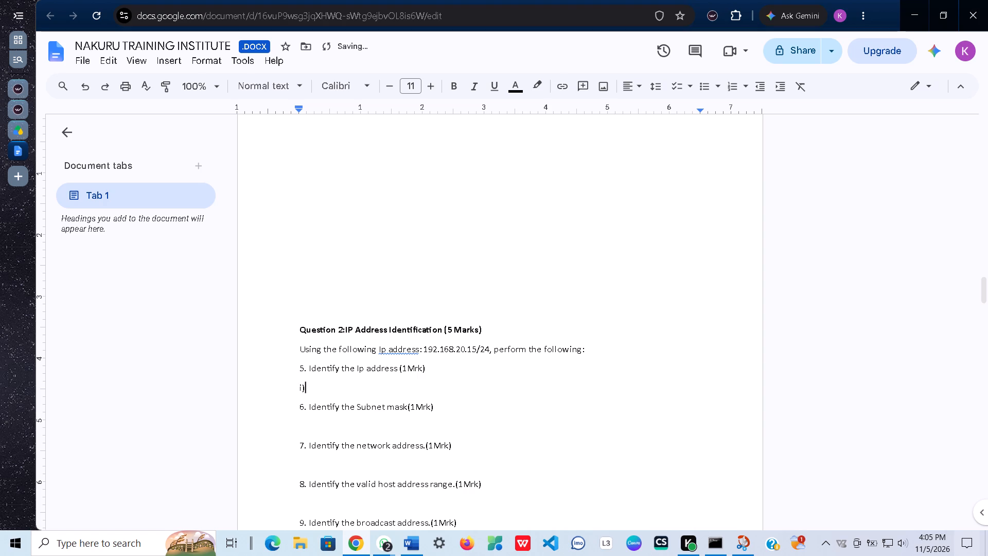
key("Left")
key("Left")
key("space")
key("space")
key("Right")
key("Right")
key("Right")
key("Left")
Enter 192.168.20.15 after the "i)" label as the answer to task 5, without a prefix length.
key("1")
type("92")
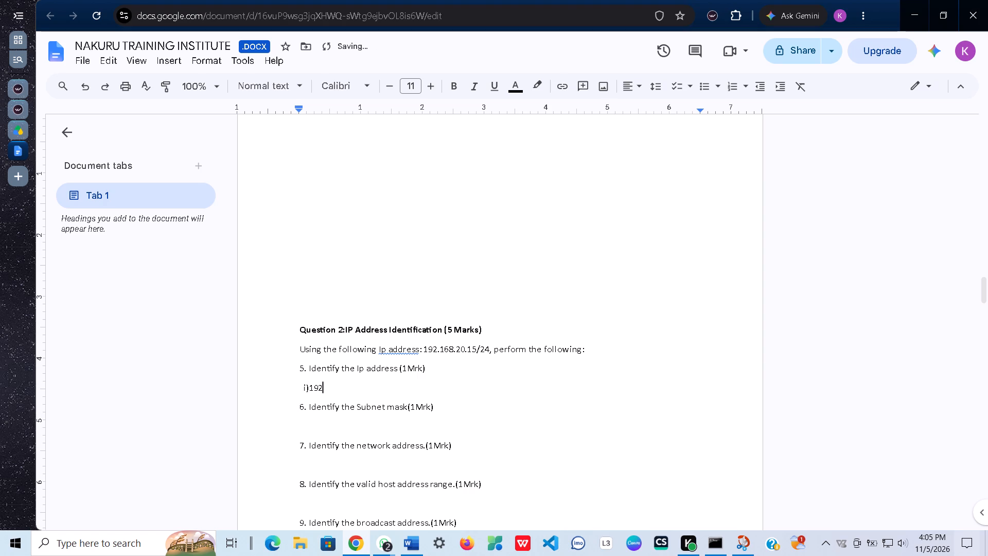
key("period")
type("16")
key("8")
type(".20")
type(".14")
key("BackSpace")
key("5")
key("slash")
key("2")
key("BackSpace")
key("BackSpace")
Enter the indented answer "ii)255.255.255.0" on the blank line beneath task 6, Identify the Subnet mask.
scroll(301, 395, "down", 2)
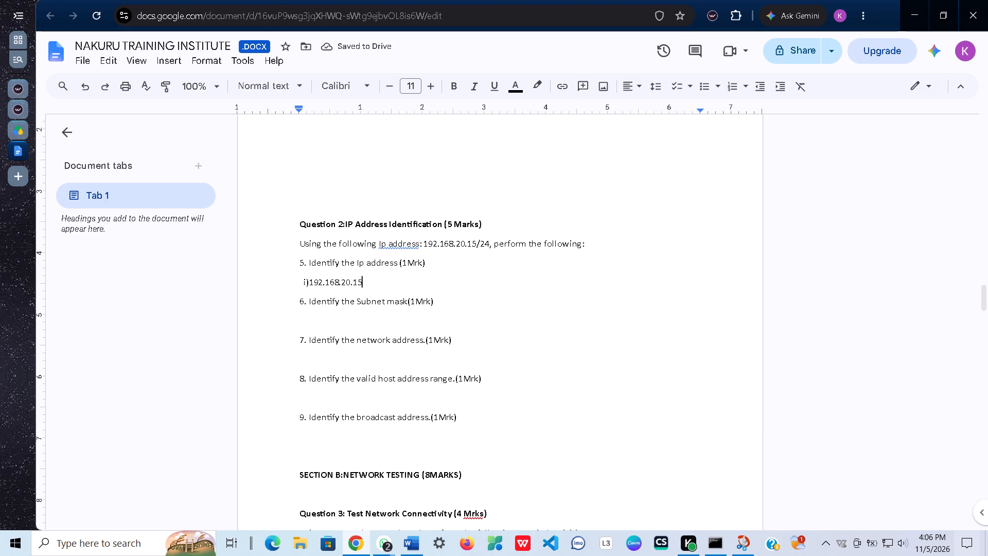
left_click(308, 317)
key("space")
key("space")
key("space")
type("ii")
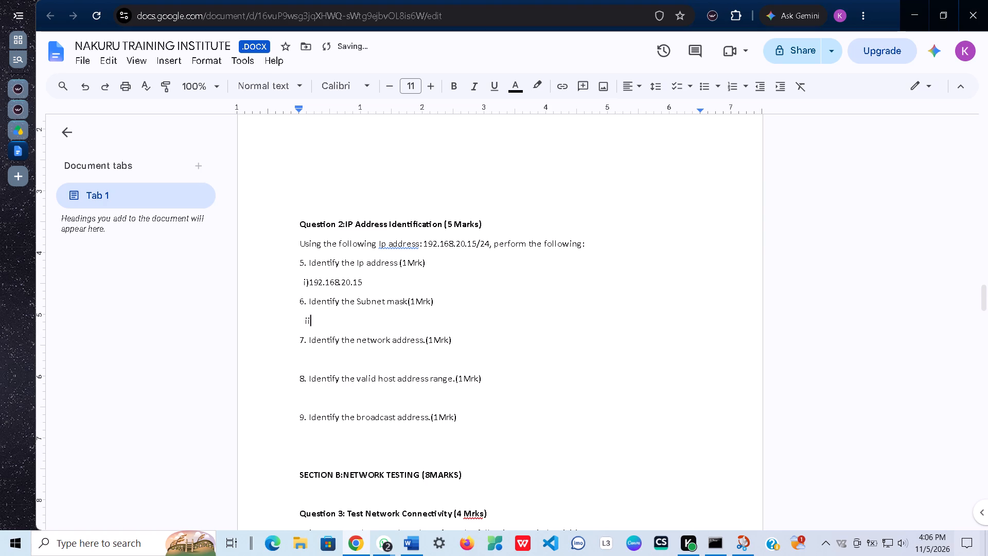
key("shift+parenright")
type("255")
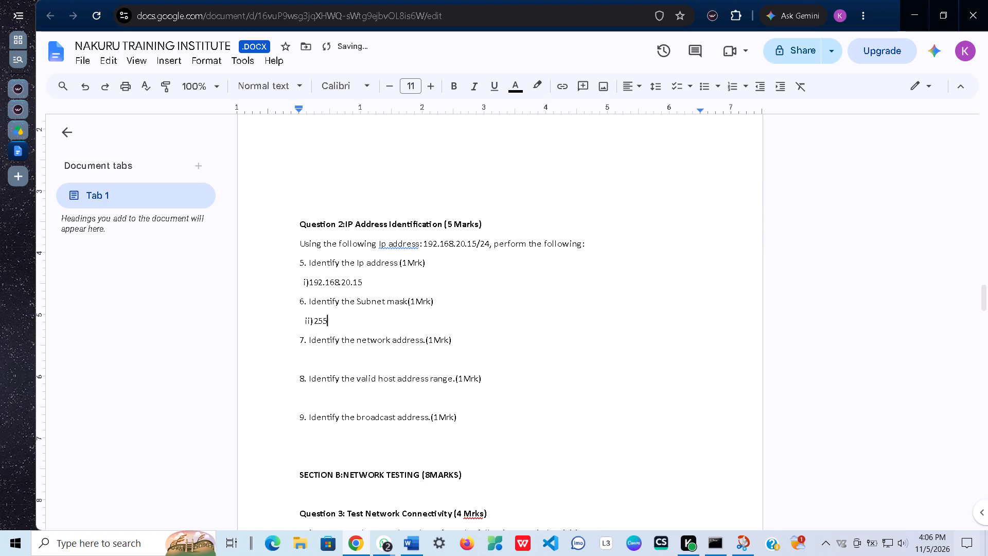
type(".255")
key("period")
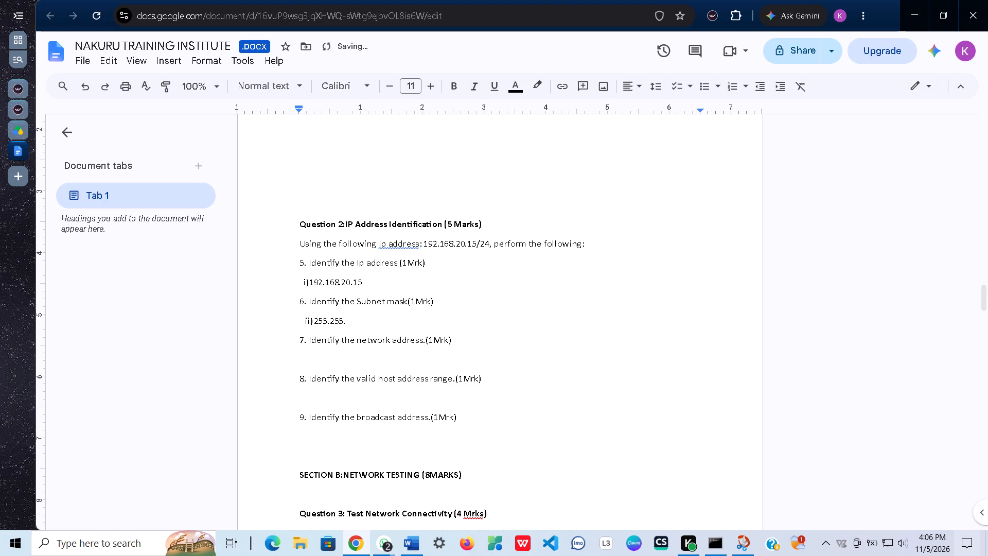
type("255")
type(".0")
Enter the indented answer "ii)192.168.20.0" on the blank line beneath task 7, Identify the network address.
scroll(308, 317, "down", 1)
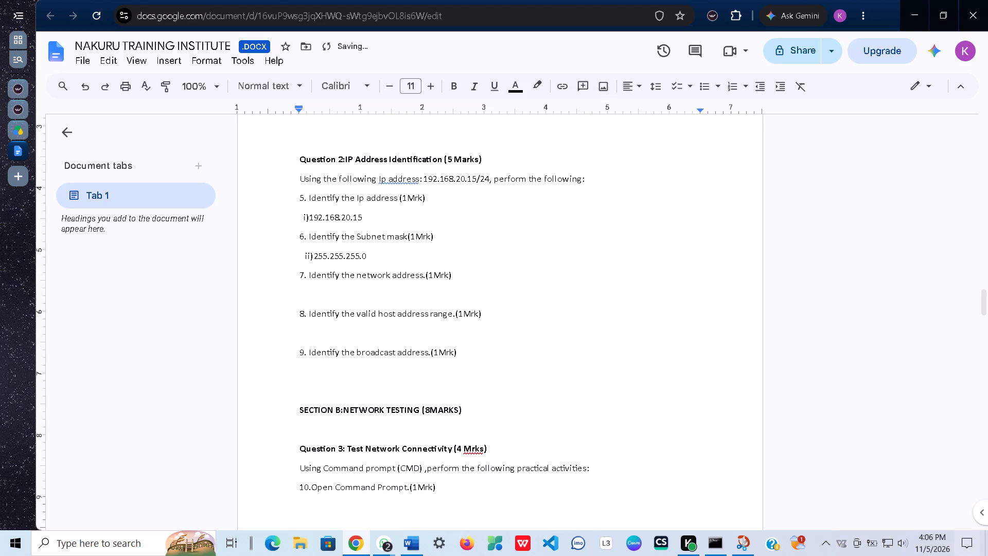
left_click(308, 294)
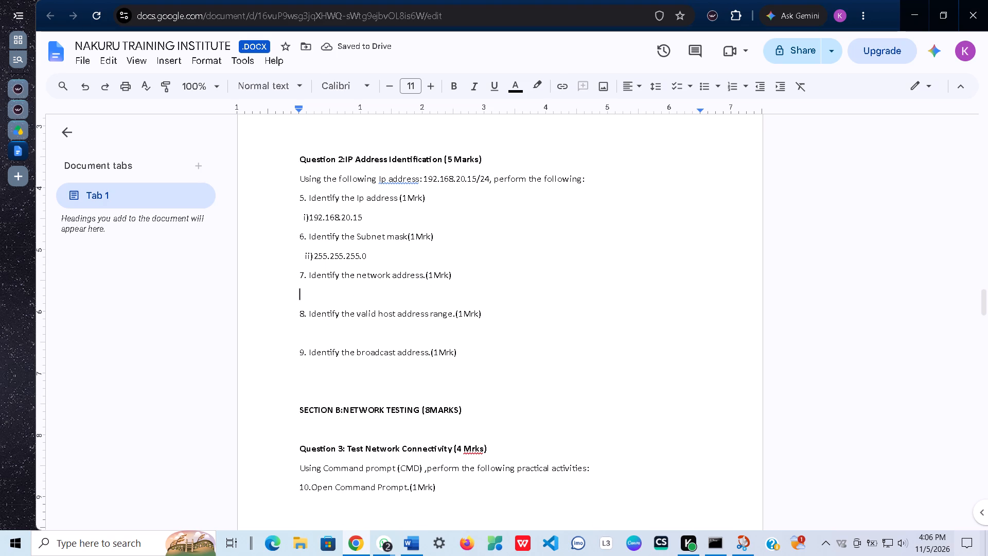
key("space")
key("space")
key("space")
key("space")
key("space")
type("ii")
key("shift+parenright")
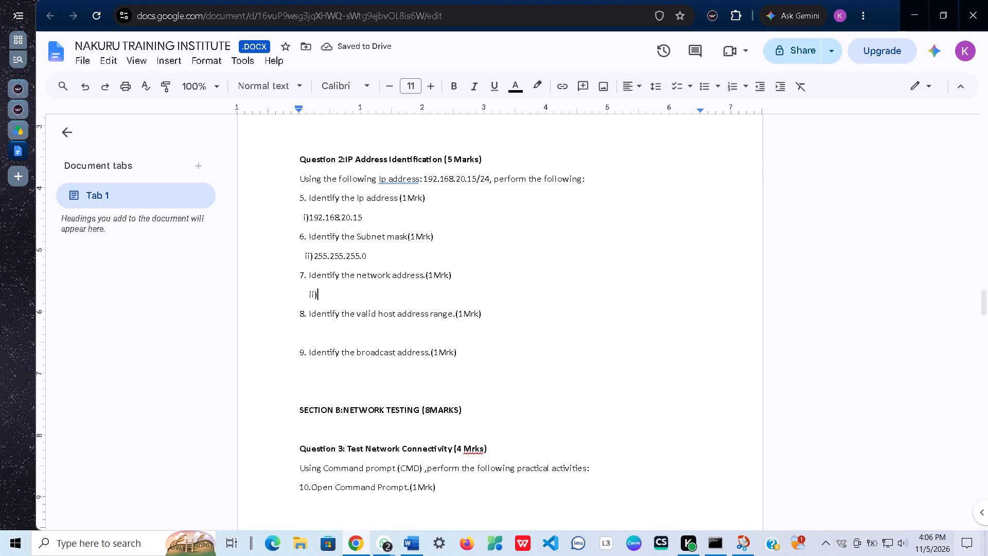
key("1")
type("92")
key("period")
type("168")
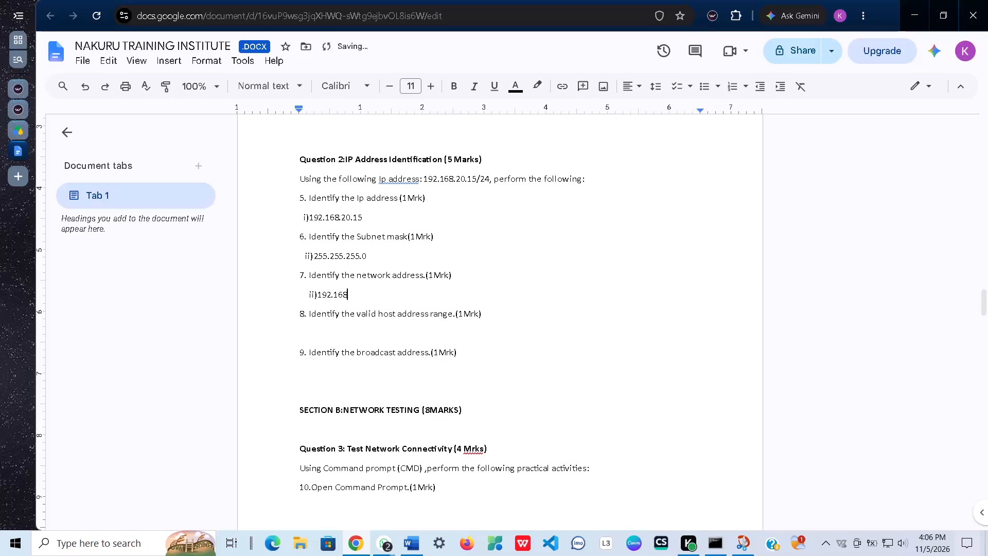
key("period")
type("20.0")
Start an indented answer label with a single "i" on the blank line beneath task 8, Identify the valid host address range.
scroll(308, 294, "down", 1)
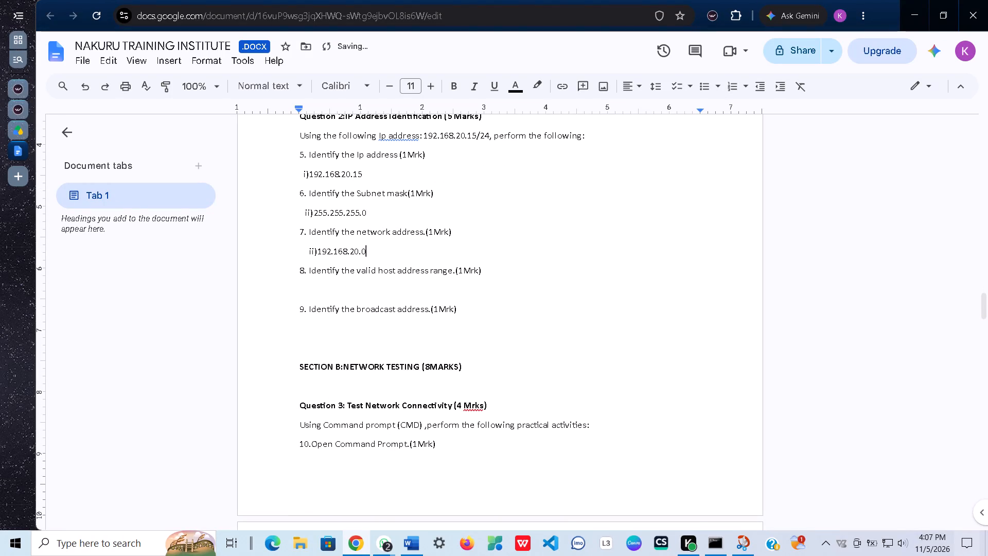
left_click(311, 291)
key("space")
key("space")
key("space")
key("space")
key("space")
type("ii")
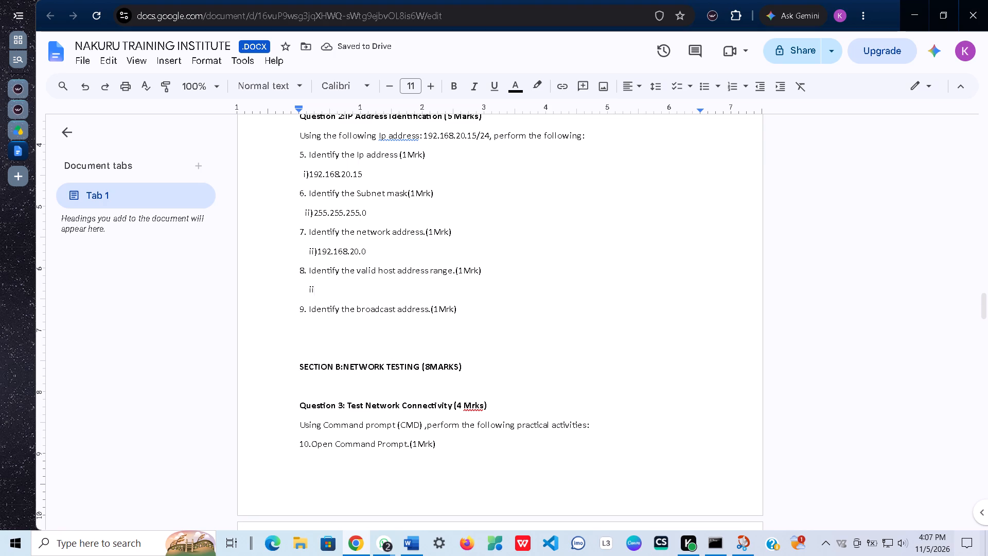
key("BackSpace")
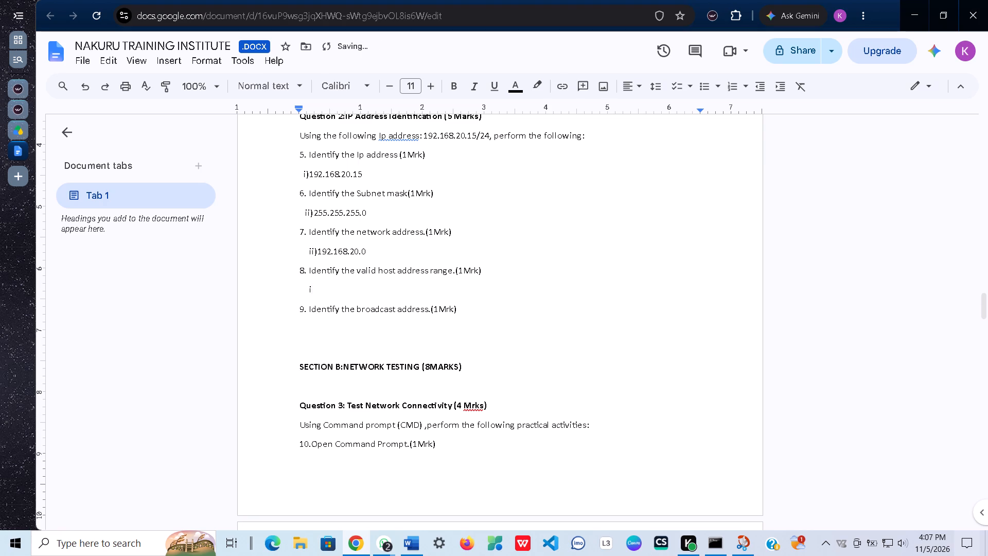
Shorten the answer labels beneath tasks 7 and 6 to "i)".
left_click(315, 252)
key("BackSpace")
left_click(310, 213)
key("BackSpace")
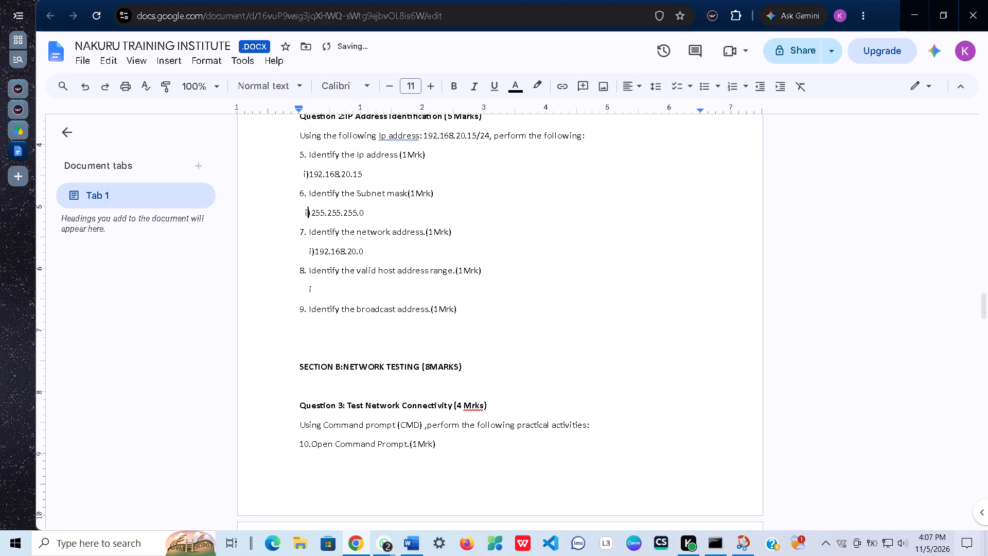
Complete the task 8 answer line so that it reads "i)192.168.20.1".
left_click(313, 291)
key("shift+parenright")
key("1")
type("92")
key("period")
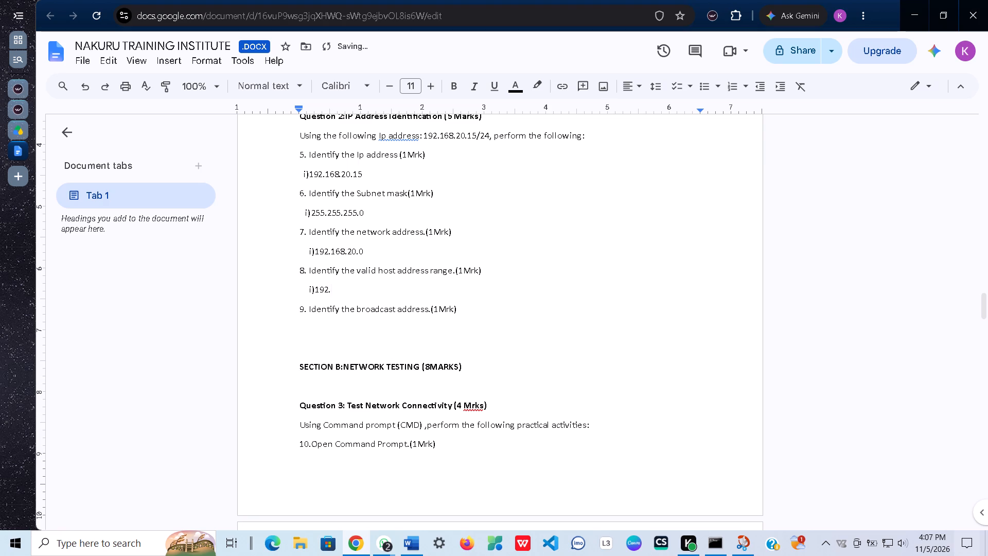
key("1")
type("68")
key("period")
key("2")
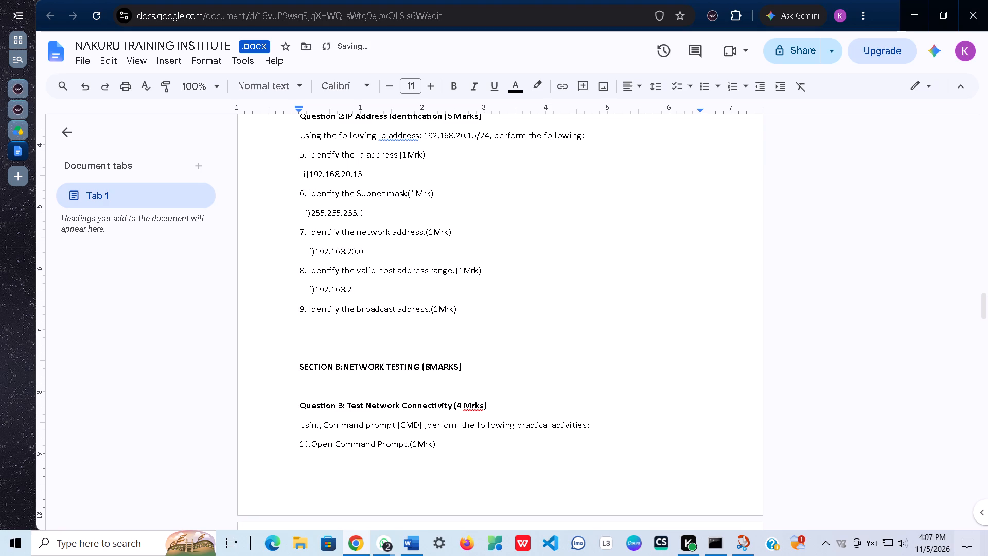
type("0.1")
Enter the indented answer "ii)192.168.20.255" on the blank line beneath task 9, Identify the broadcast address.
left_click(311, 326)
key("space")
key("space")
key("space")
key("space")
key("space")
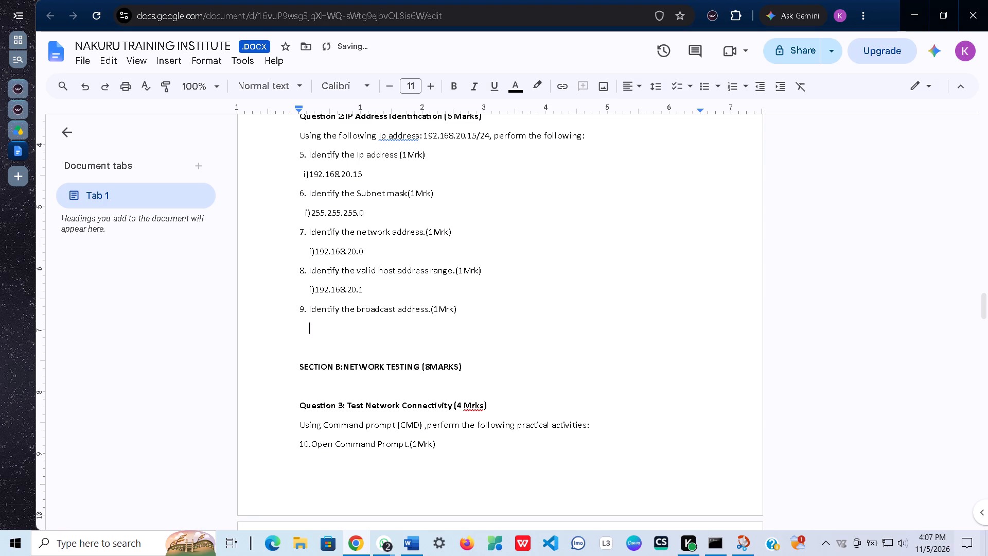
type("ii")
key("shift+parenright")
key("1")
type("92")
key("period")
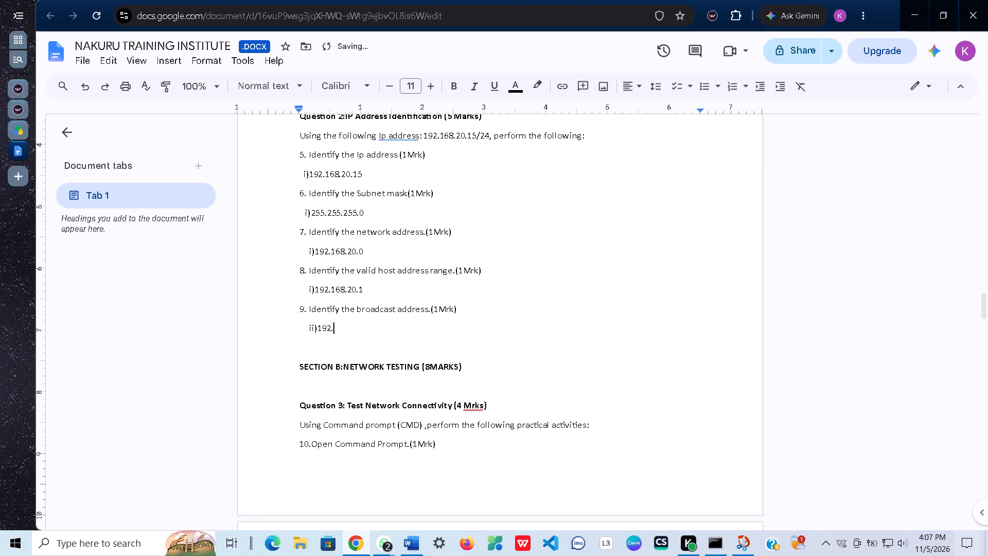
type("168")
type(".20.255")
Insert the picture 10 from the computer's Pictures folder beneath task 10, Open Command Prompt.
scroll(311, 326, "down", 1)
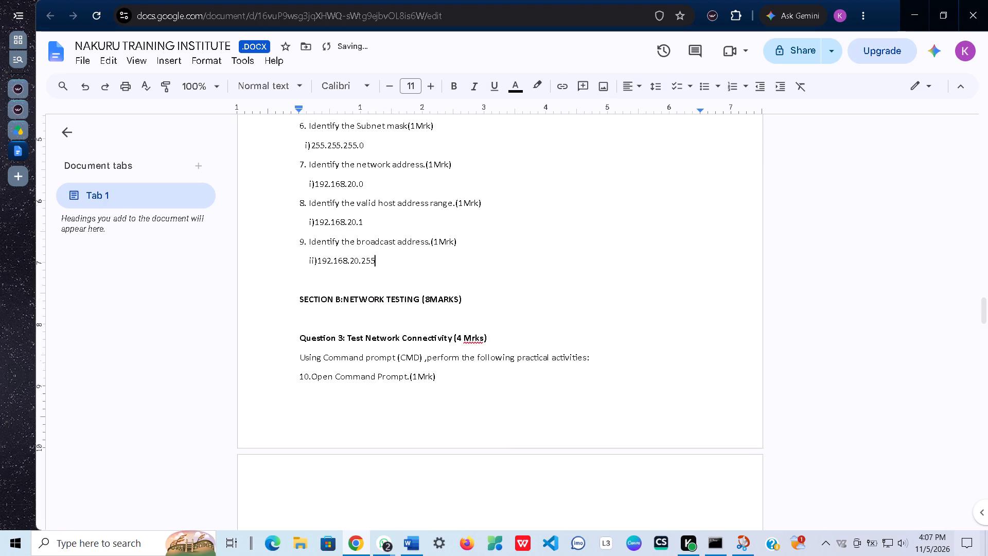
scroll(311, 326, "down", 2)
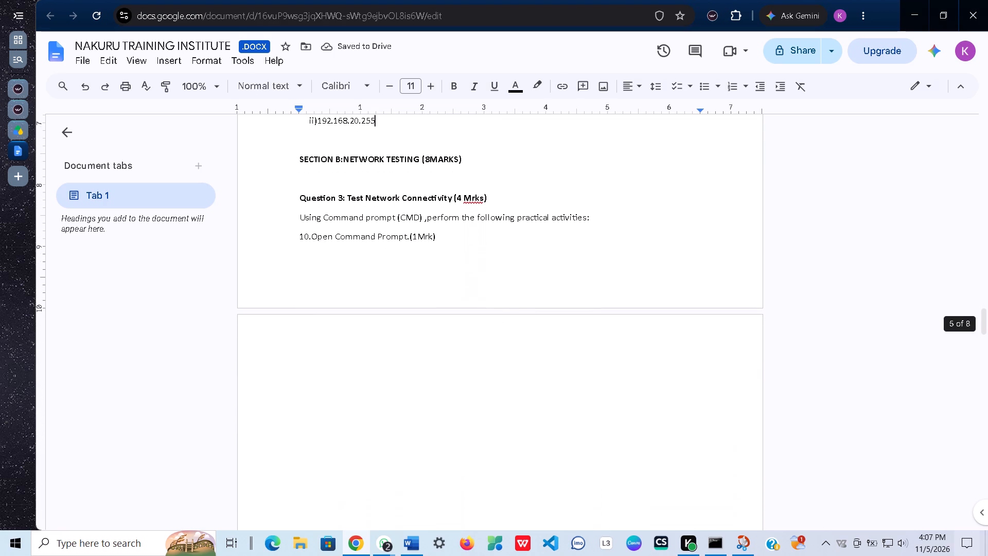
scroll(311, 326, "down", 3)
scroll(311, 326, "up", 3)
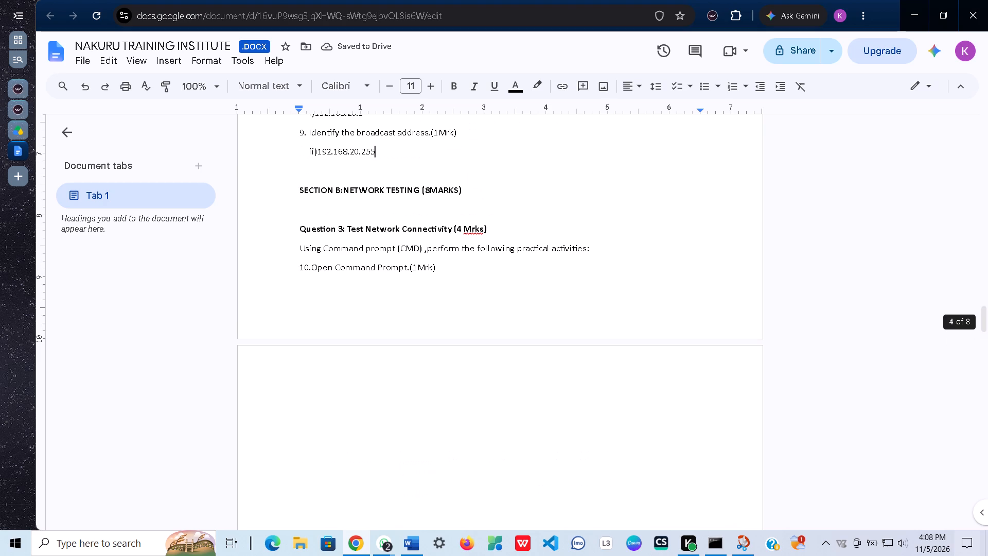
left_click(302, 306)
left_click(304, 364)
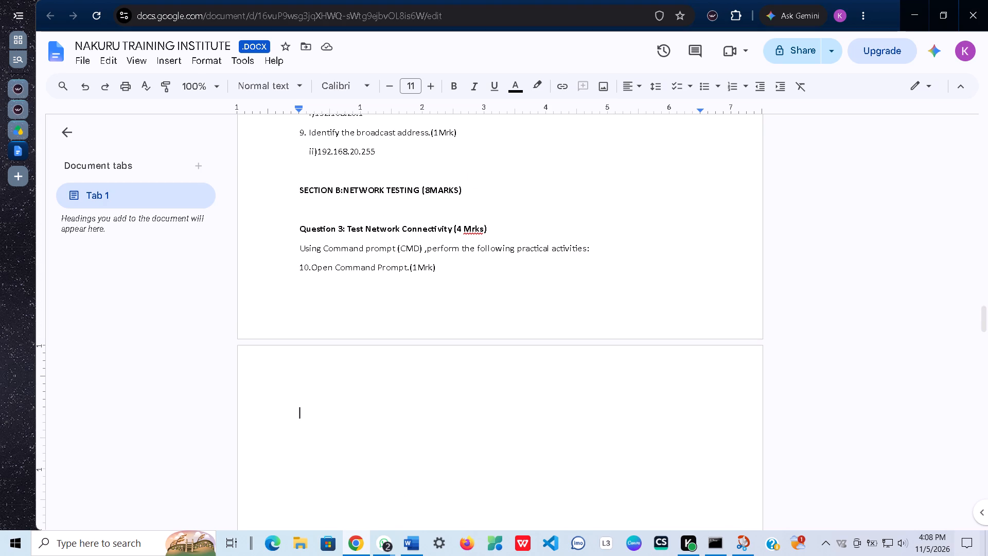
left_click(603, 85)
left_click(614, 109)
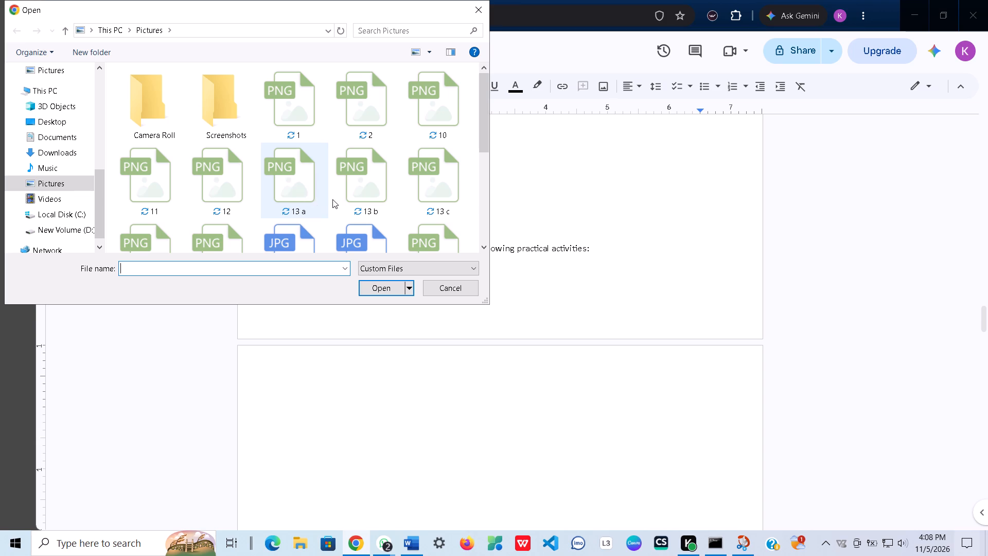
left_click(430, 132)
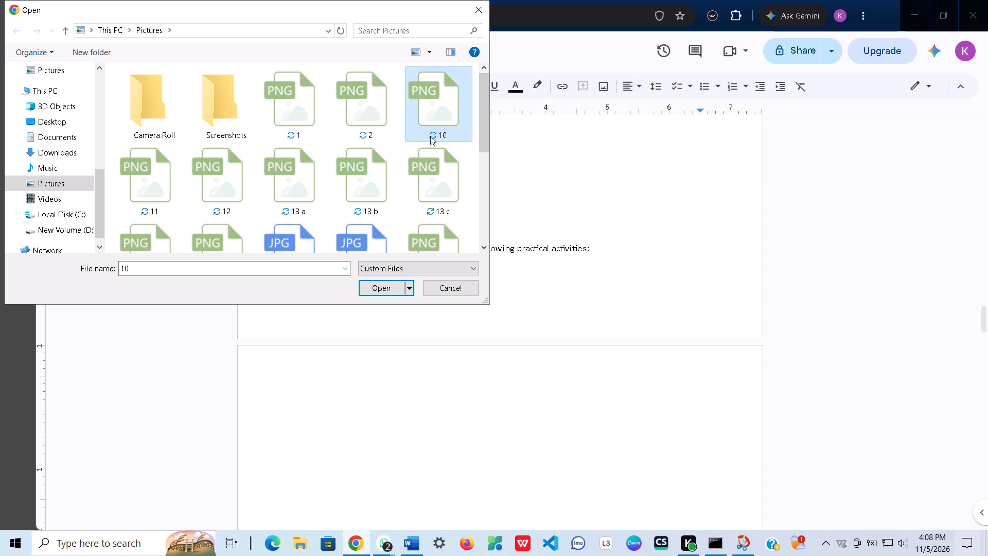
left_click(392, 291)
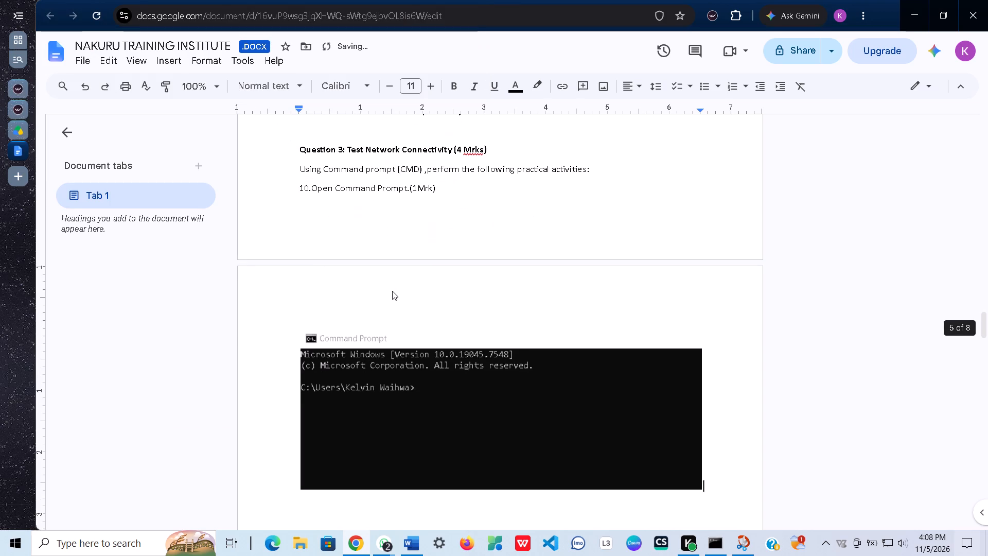
Remove two blank lines beneath task 11 and insert the picture 11 from the Pictures folder there.
scroll(392, 291, "down", 7)
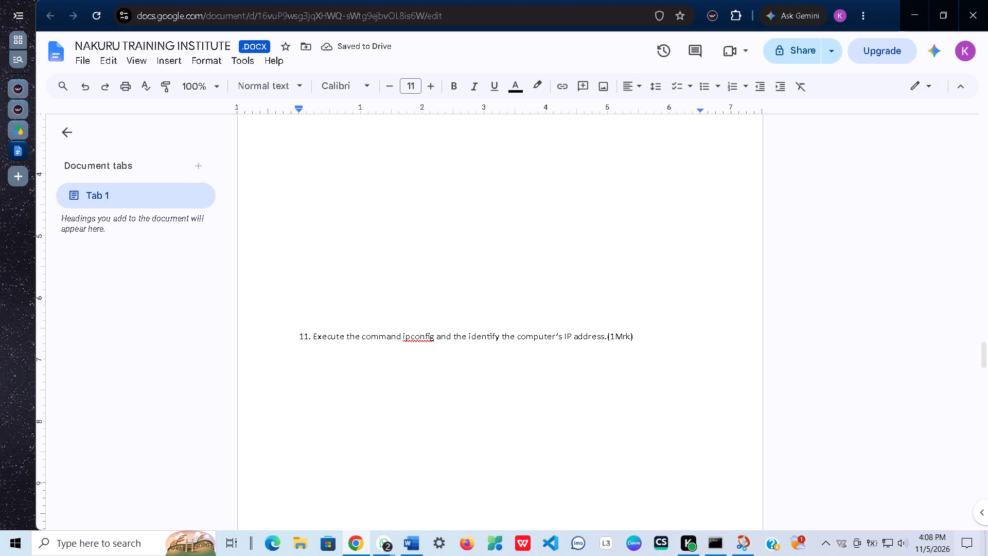
left_click(300, 409)
key("BackSpace")
key("BackSpace")
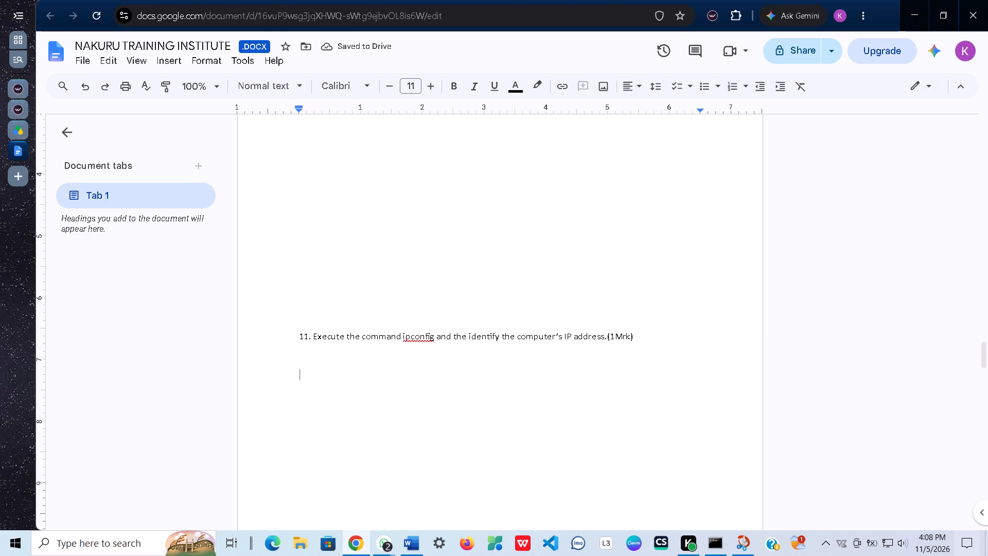
left_click(599, 88)
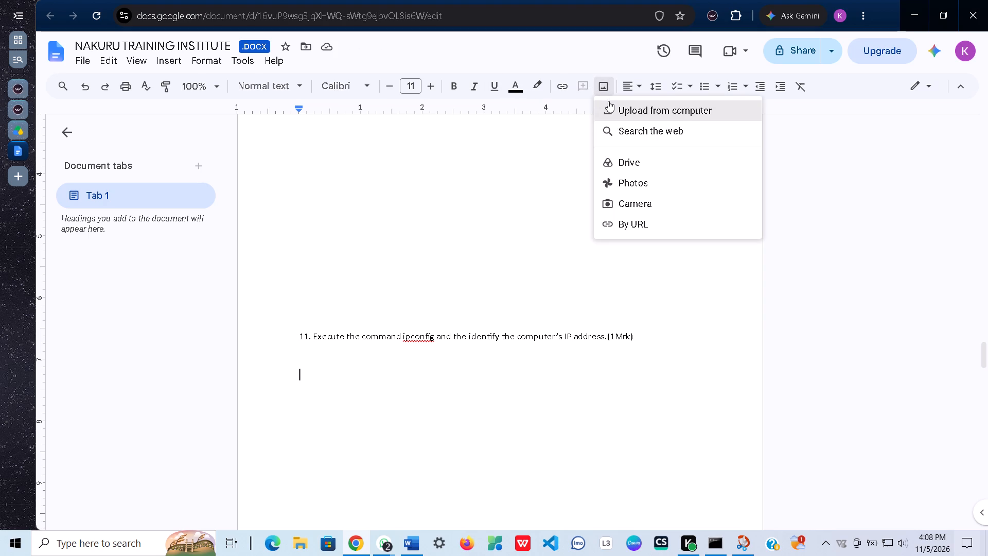
left_click(608, 101)
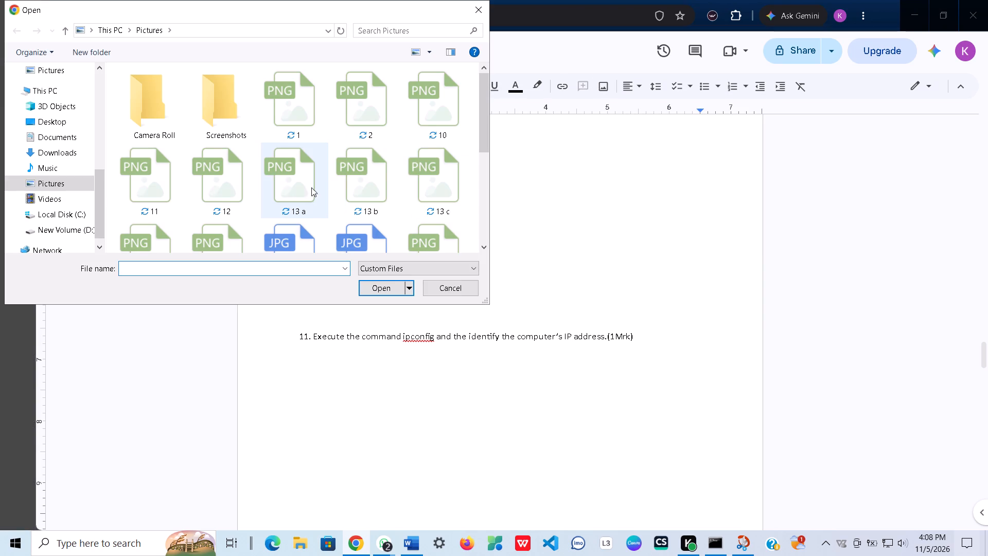
left_click(169, 194)
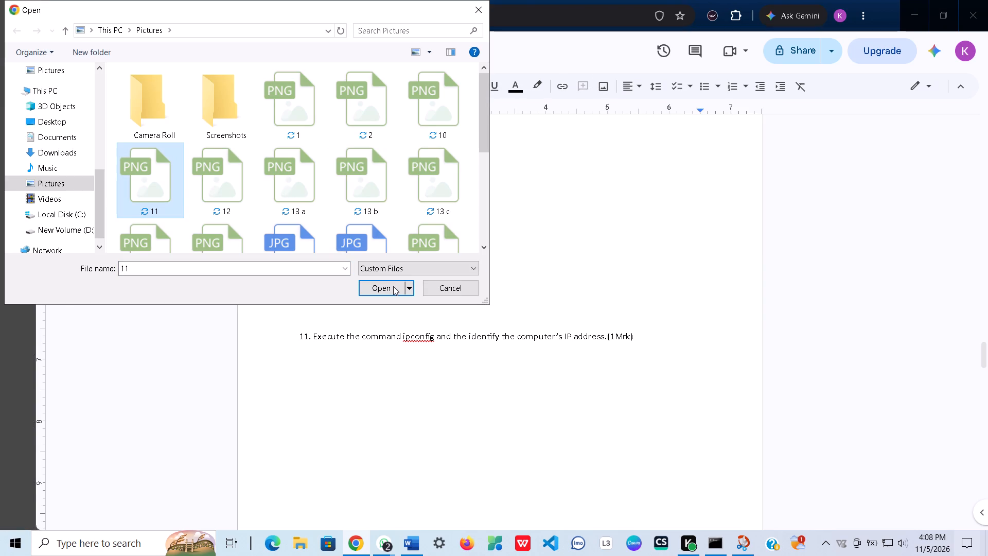
left_click(393, 286)
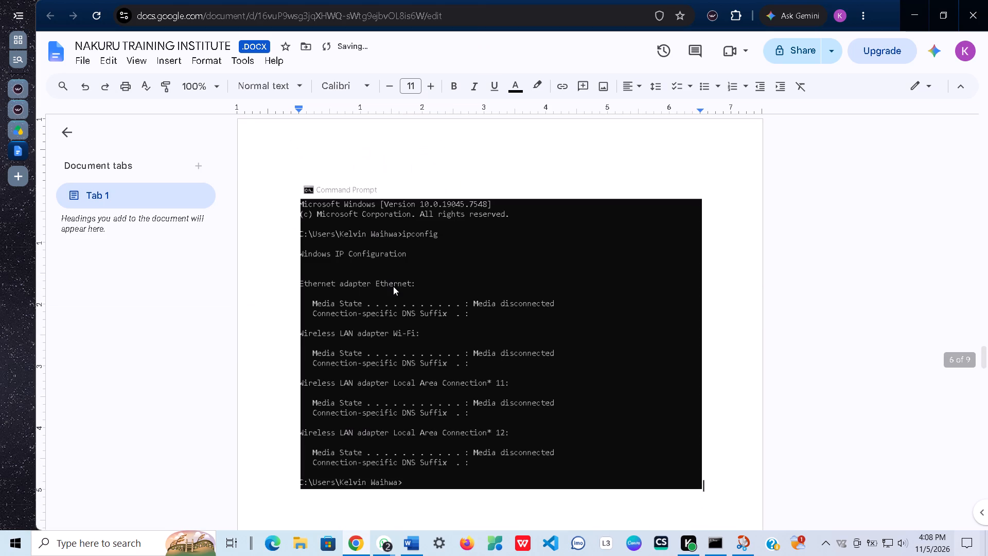
Insert the picture 12 from the Pictures folder beneath task 12, Execute ping 192.168.10.11.
scroll(393, 286, "down", 6)
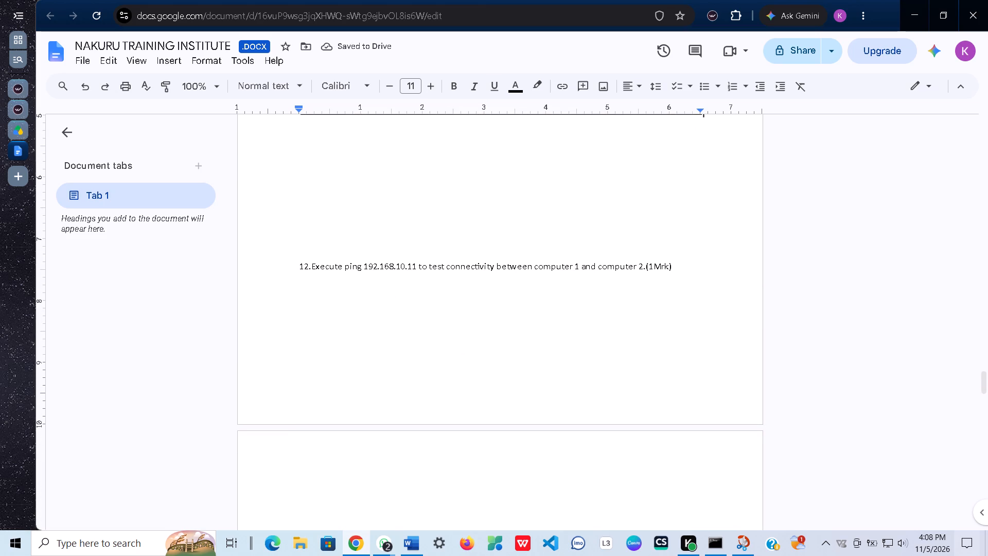
left_click(306, 340)
left_click(607, 85)
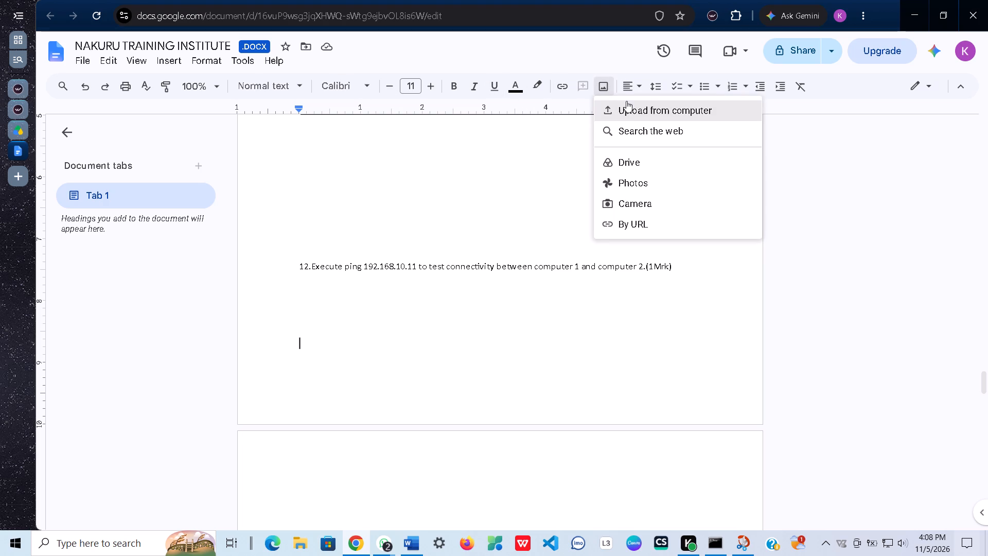
left_click(627, 104)
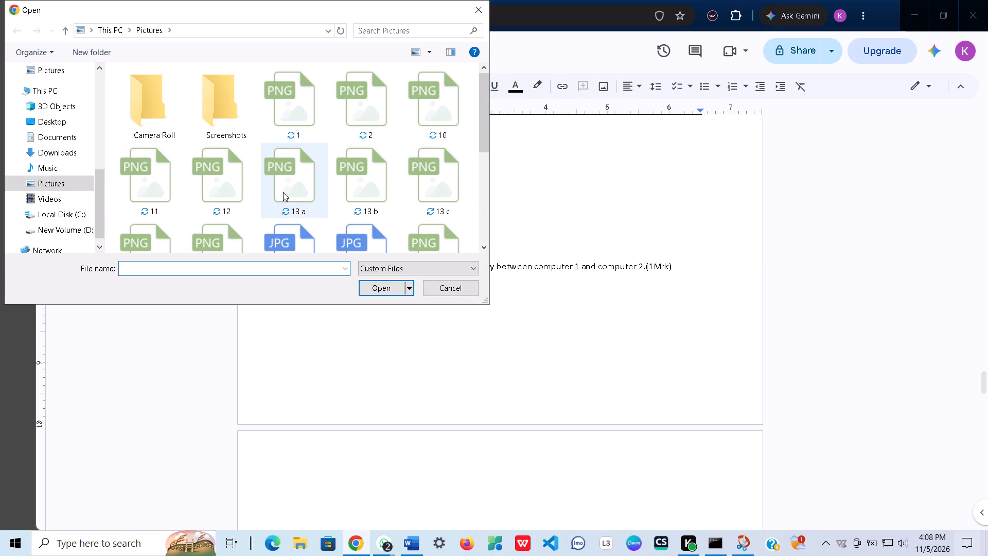
left_click(239, 192)
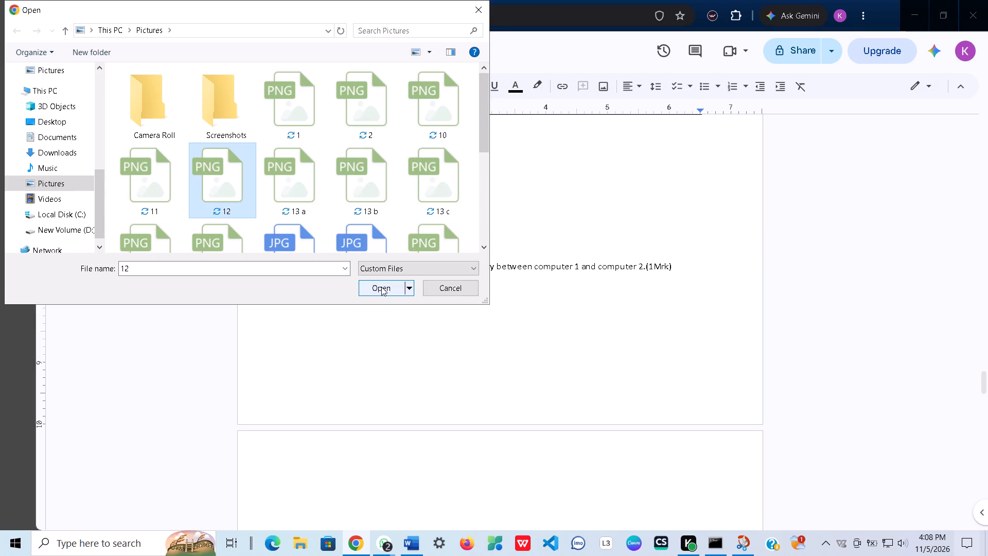
left_click(381, 287)
Add eleven blank lines between the Question 4 command table and the SECTION C: NETWORK TROUBLESHOOTING heading.
scroll(381, 287, "down", 6)
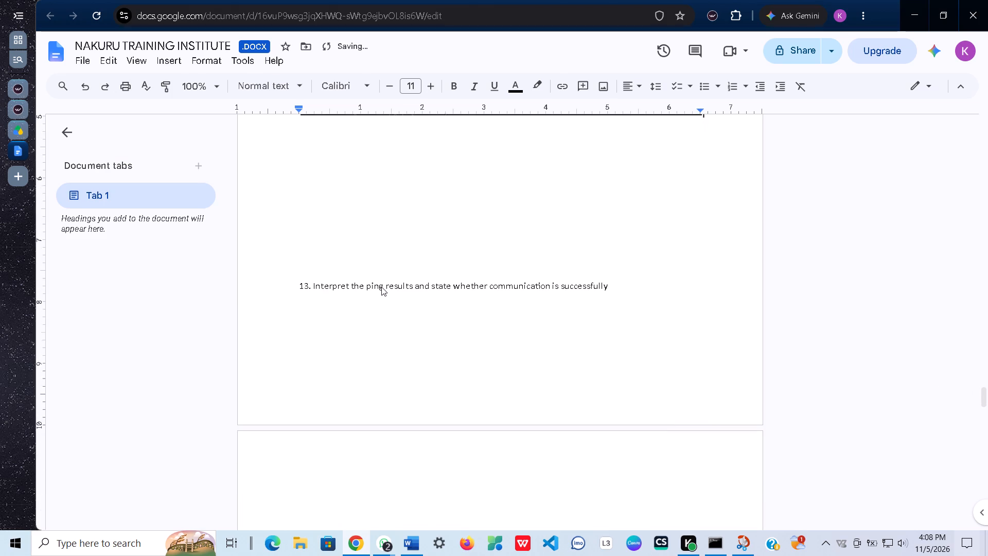
scroll(381, 287, "down", 10)
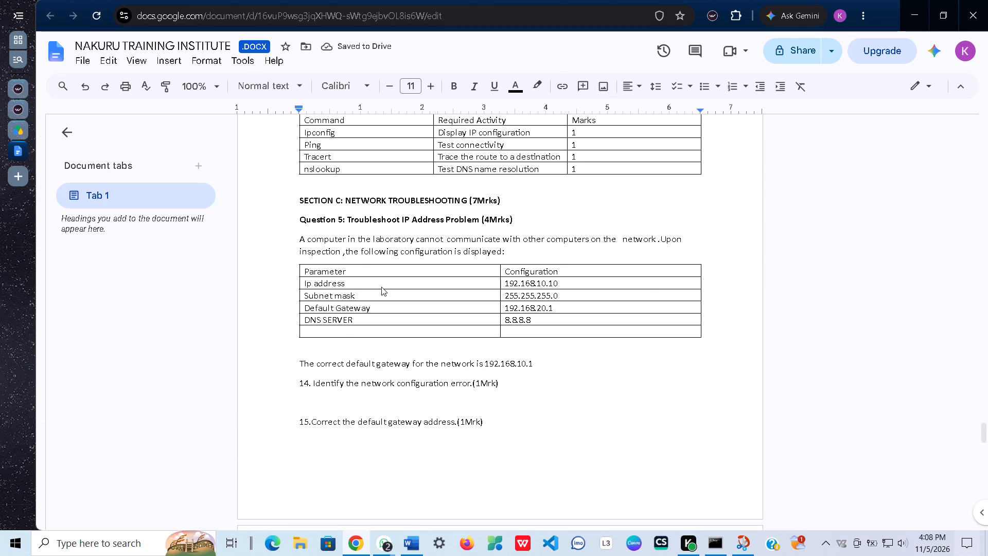
scroll(381, 287, "up", 2)
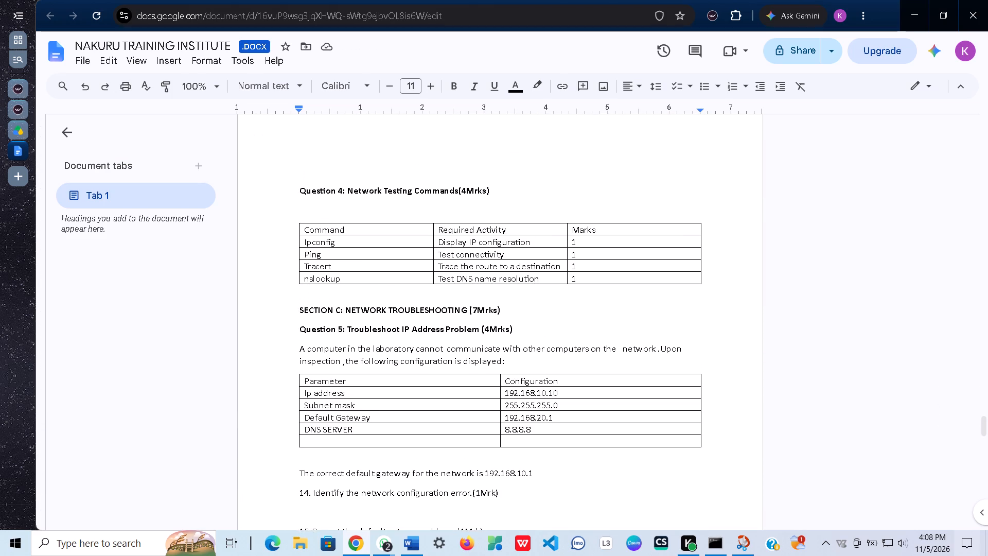
left_click(298, 291)
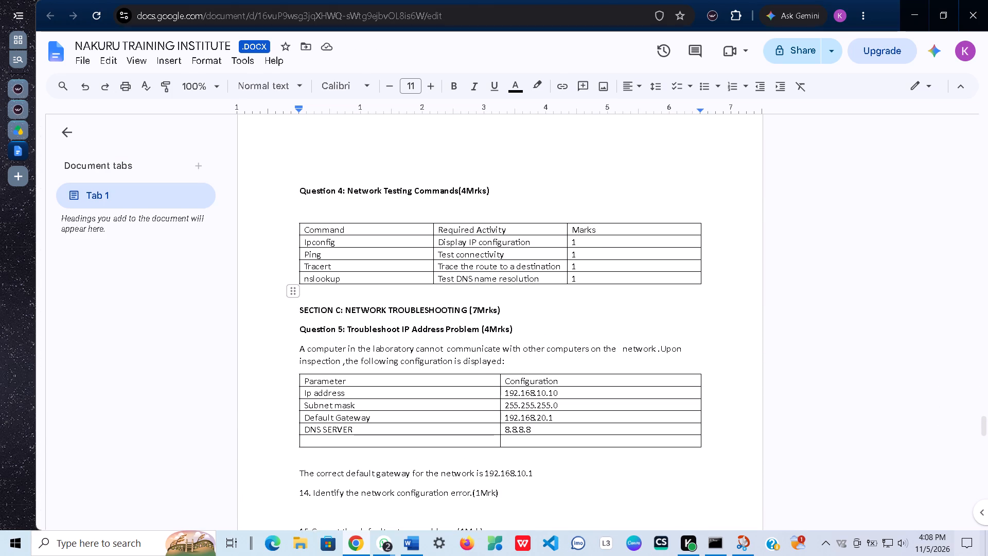
left_click(312, 291)
key("Return")
key("Return")
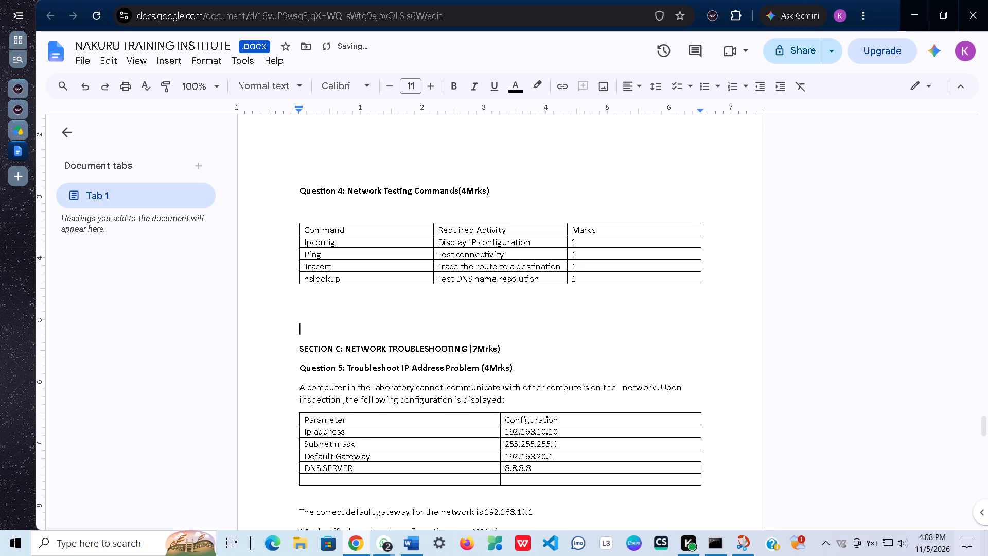
key("Return")
key("Return")
key("Return")
key("Return")
key("Return")
key("Return")
key("Return")
key("Return")
key("Return")
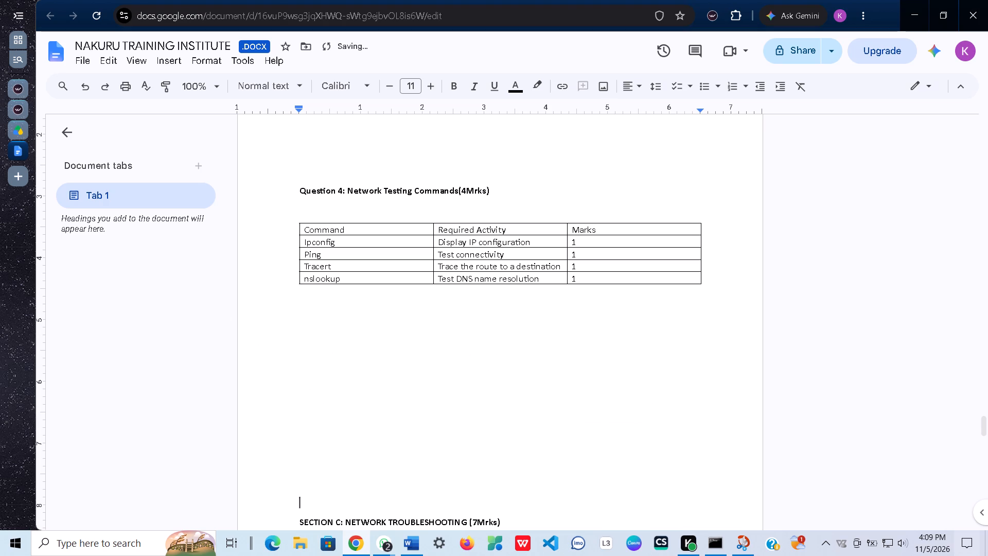
Insert the picture 13 a from the Pictures folder on the first blank line beneath the Question 4 command table.
left_click(302, 314)
left_click(603, 88)
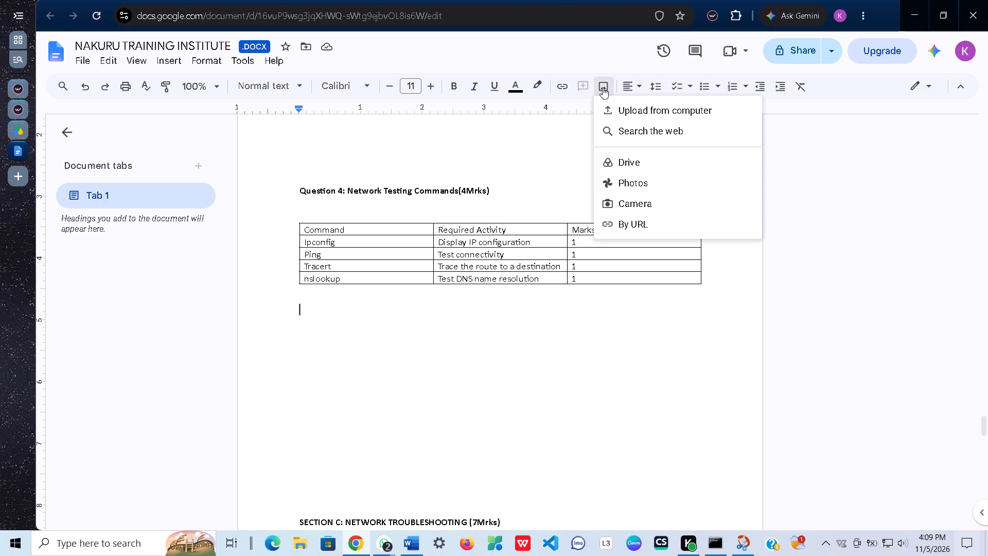
left_click(612, 114)
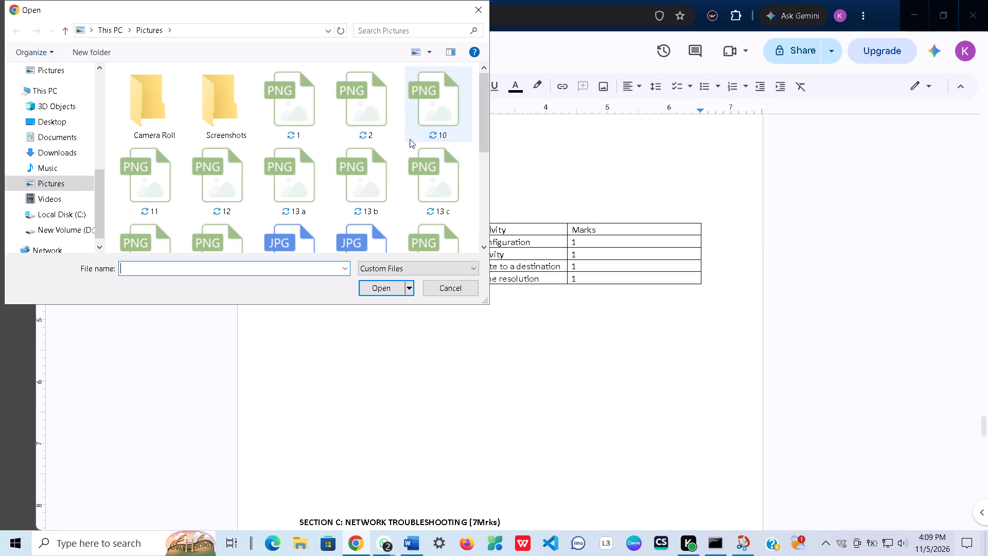
left_click(287, 183)
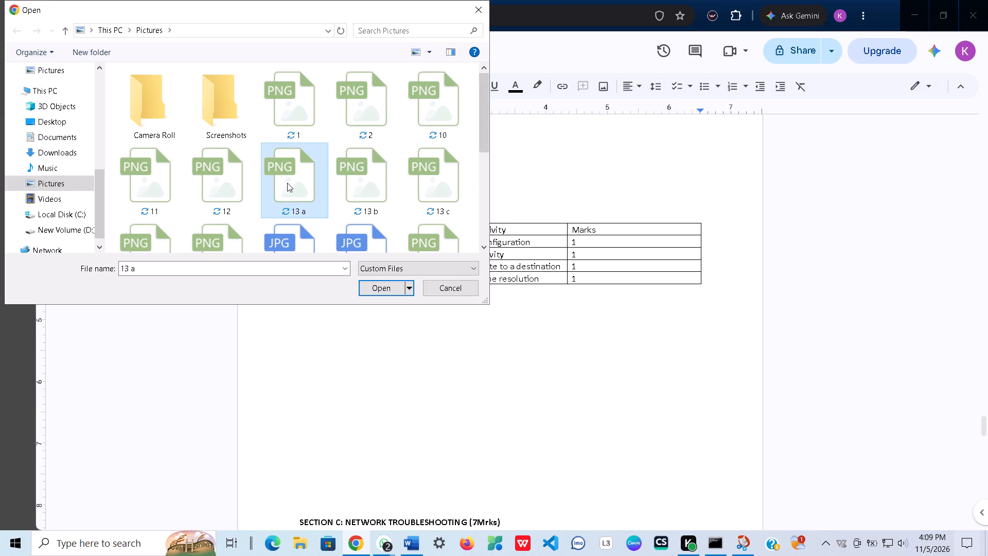
left_click(369, 284)
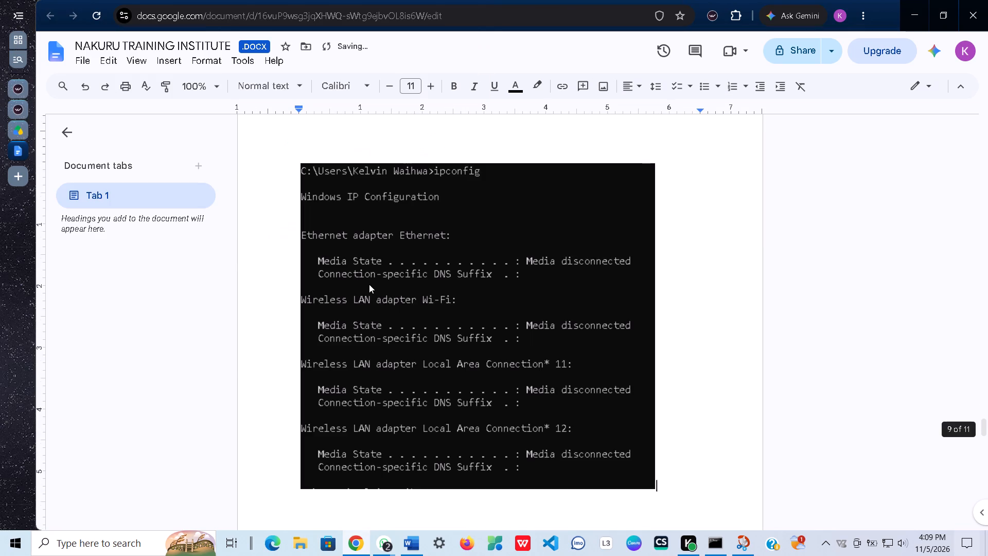
Shrink the 13 a ipconfig picture proportionally to about 4.3 inches wide so it fits beneath the Question 4 command table.
scroll(369, 284, "up", 7)
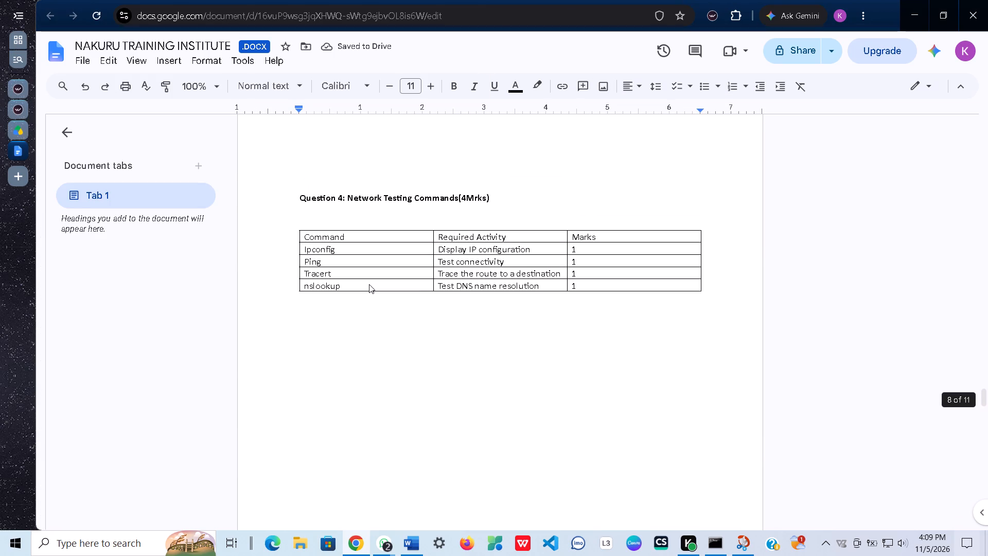
scroll(369, 284, "up", 1)
scroll(369, 284, "down", 4)
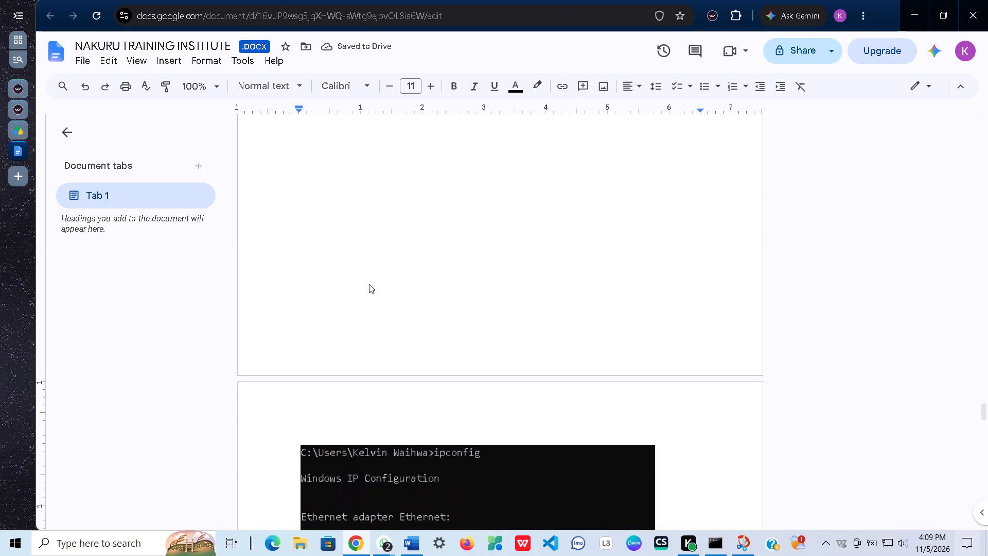
scroll(369, 284, "down", 5)
left_click(399, 296)
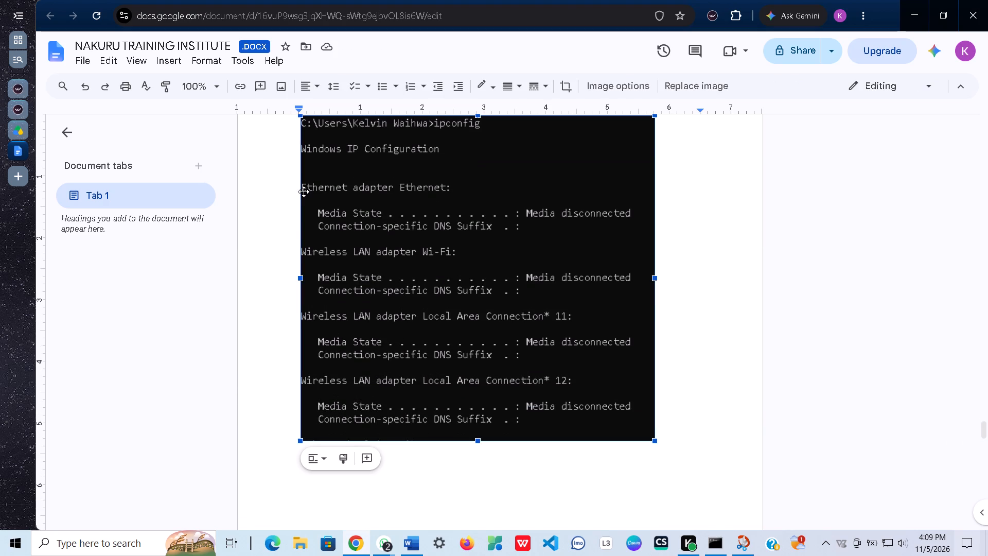
scroll(304, 192, "up", 3)
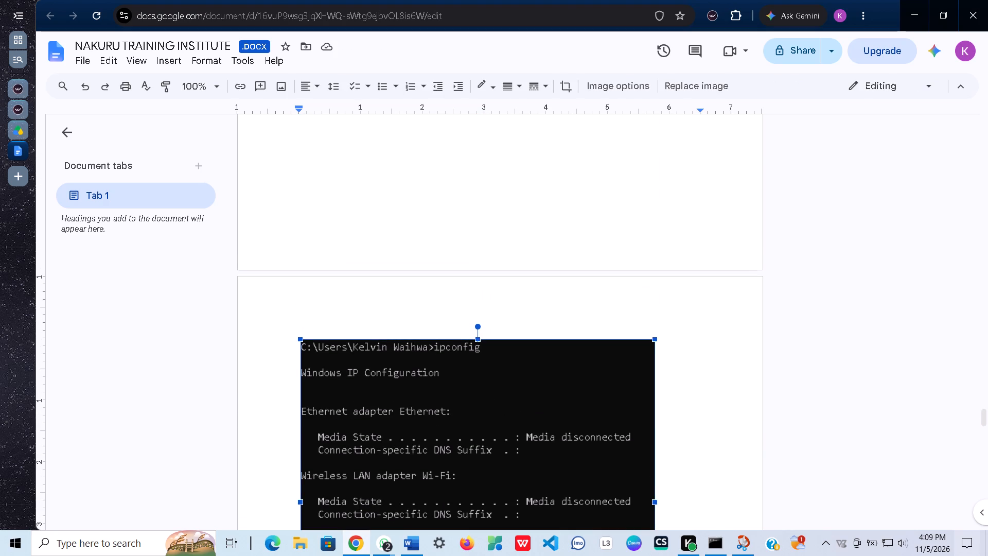
left_click(327, 325)
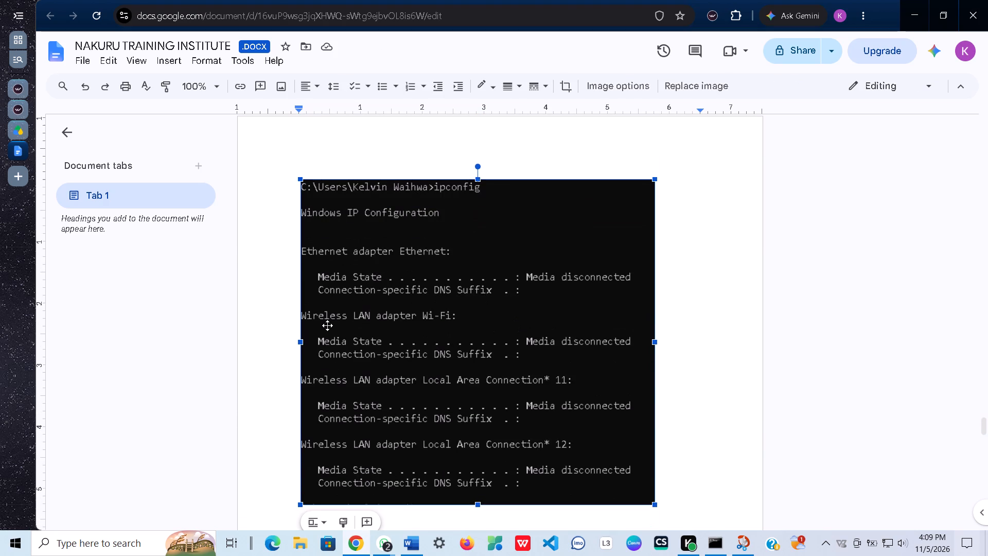
scroll(346, 371, "down", 1)
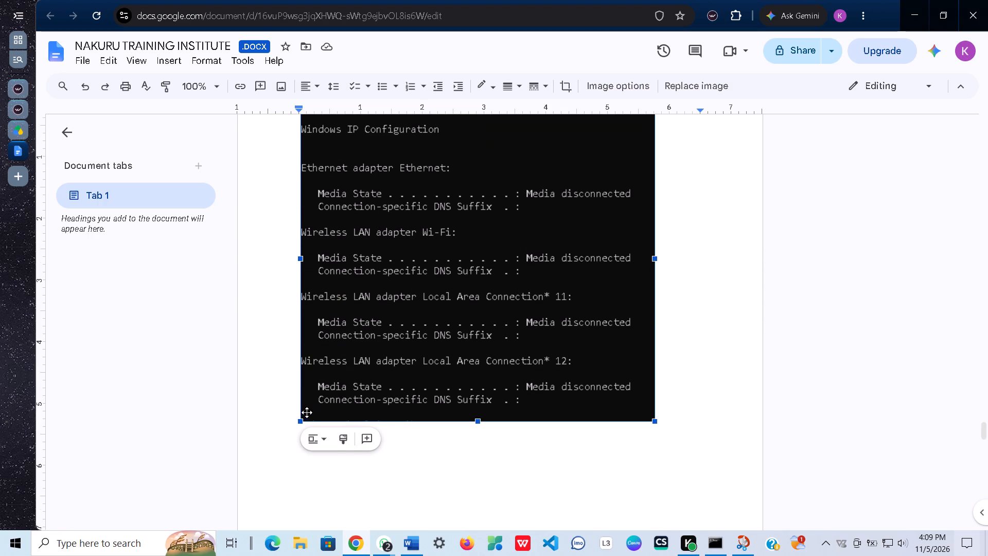
left_click_drag(300, 422, 333, 376)
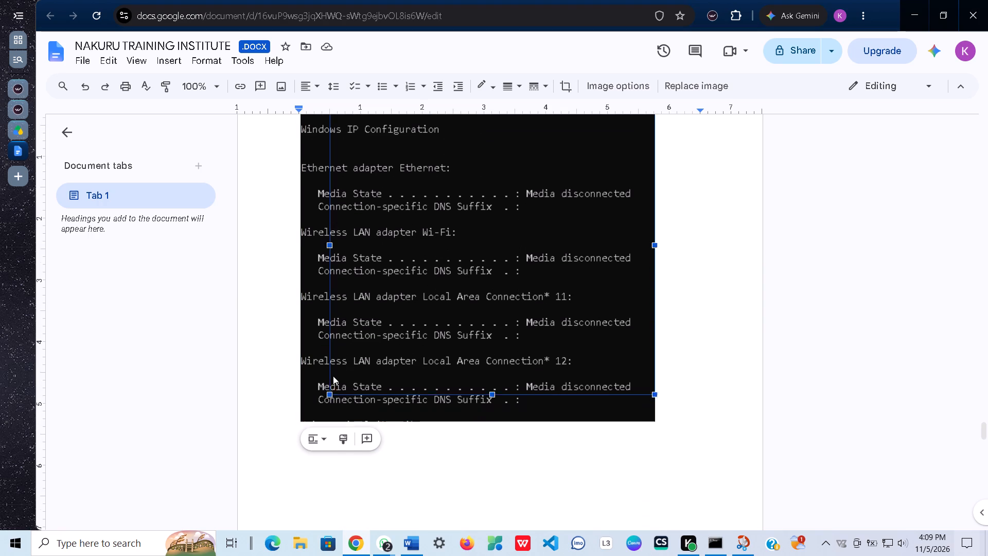
left_click_drag(333, 376, 391, 298)
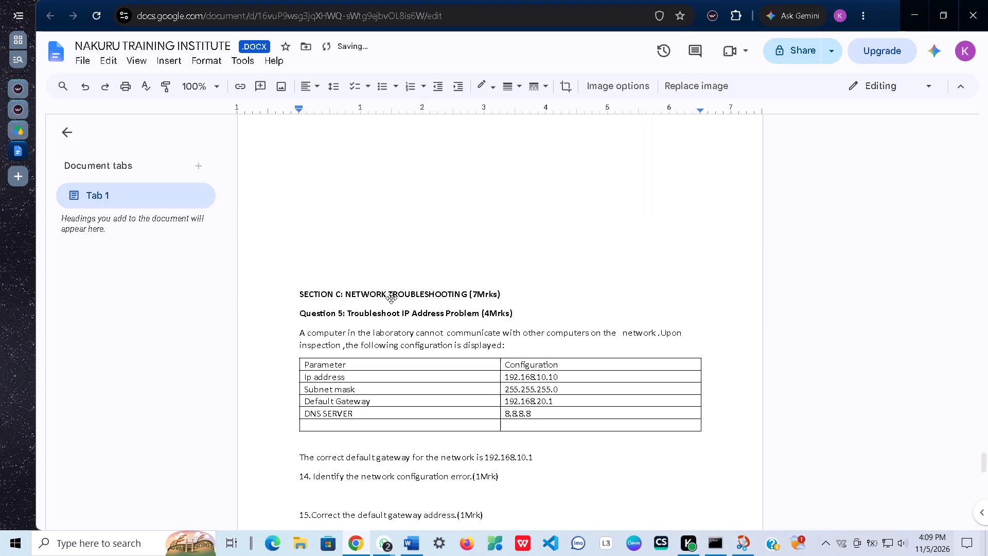
Add the bold label "ipconfig" on the blank line between the Question 4 command table and the resized picture.
scroll(391, 298, "down", 3)
scroll(391, 298, "up", 6)
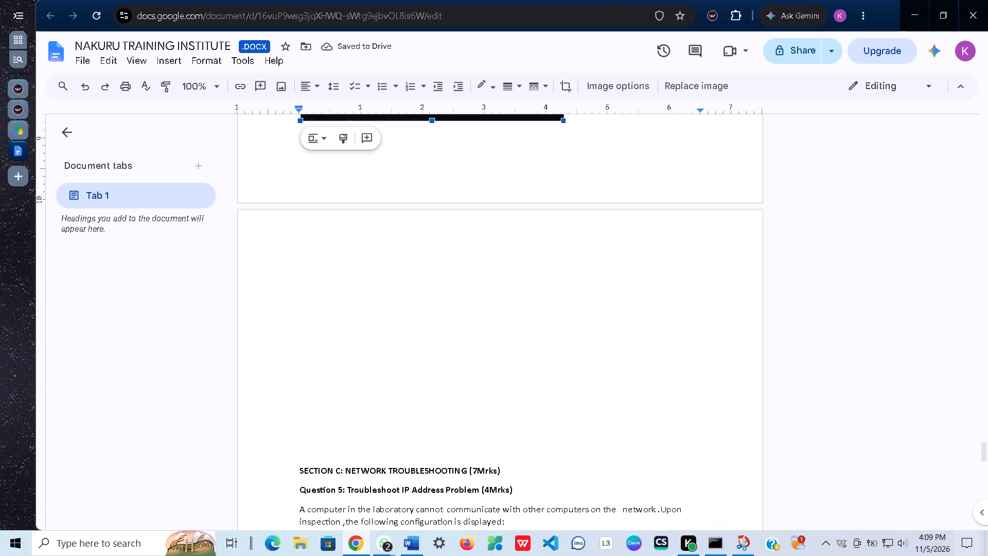
scroll(391, 298, "up", 8)
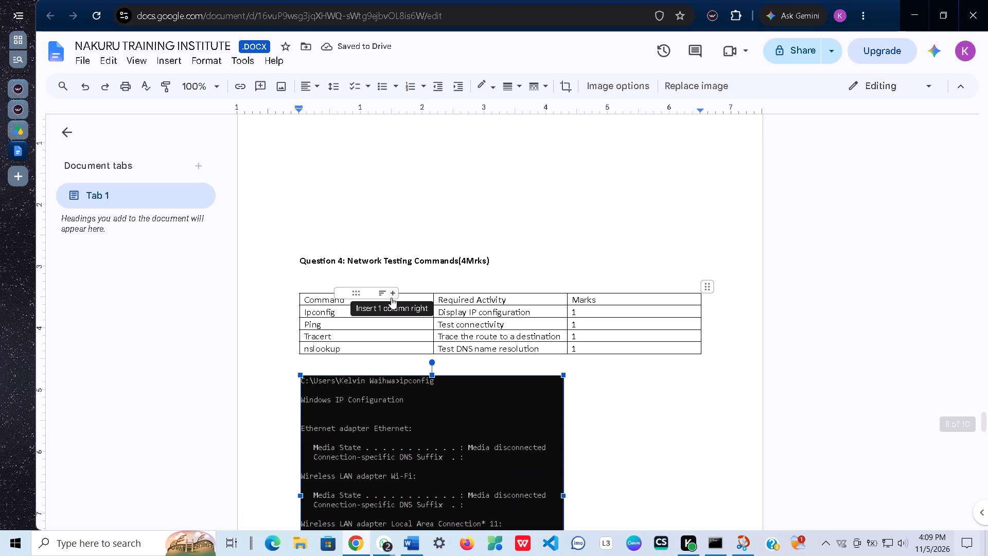
left_click(318, 362)
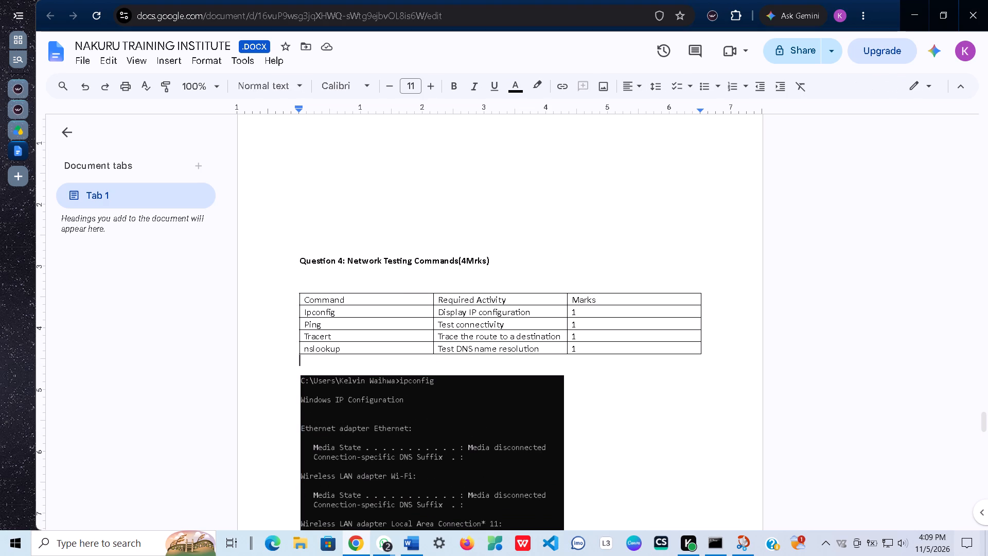
type("ip")
type("cofig")
left_click_drag(318, 362, 312, 363)
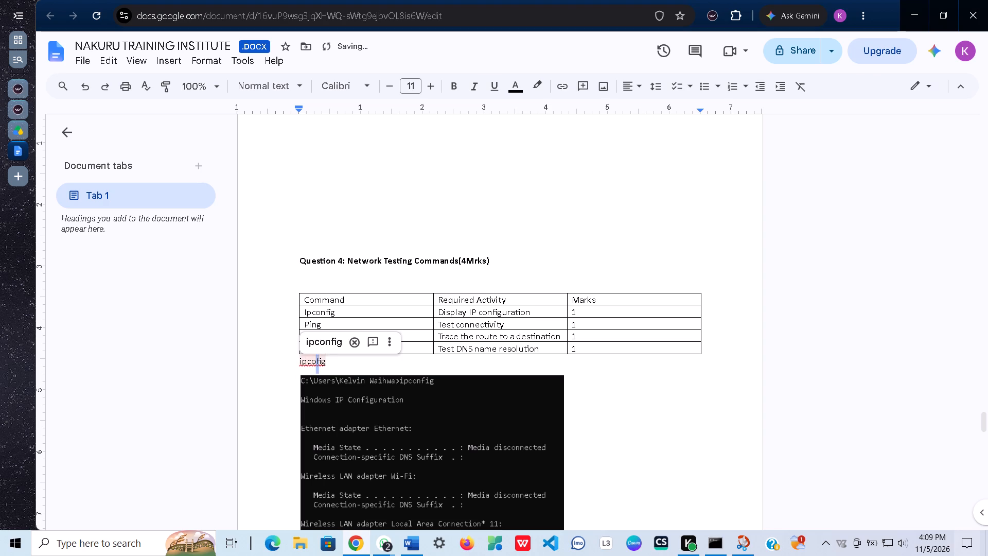
left_click_drag(312, 363, 327, 358)
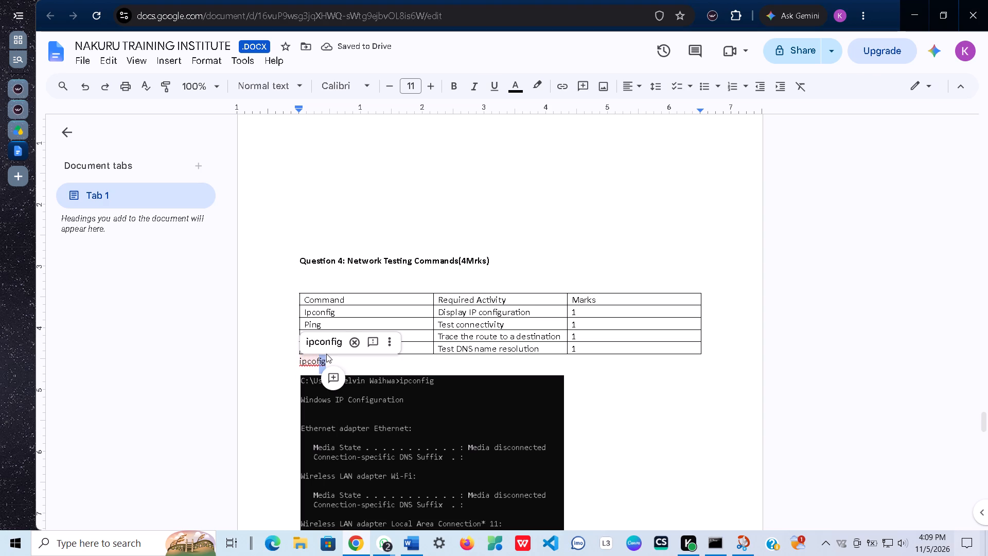
left_click(325, 341)
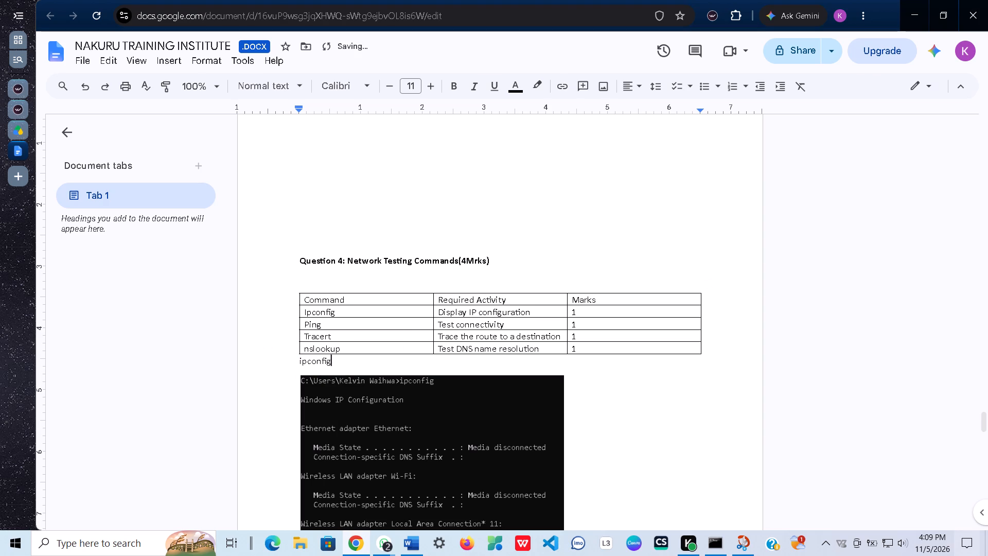
left_click_drag(334, 361, 293, 364)
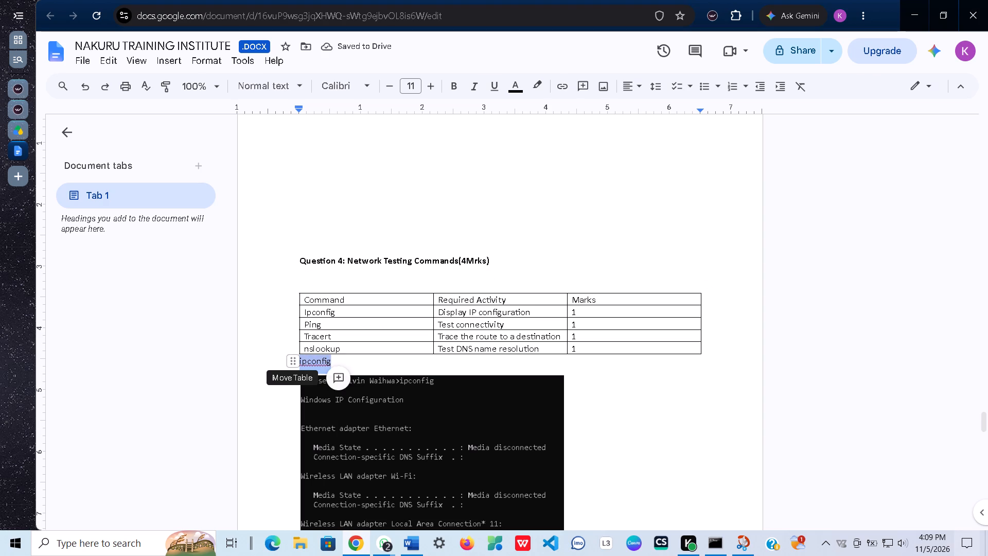
key("ctrl+b")
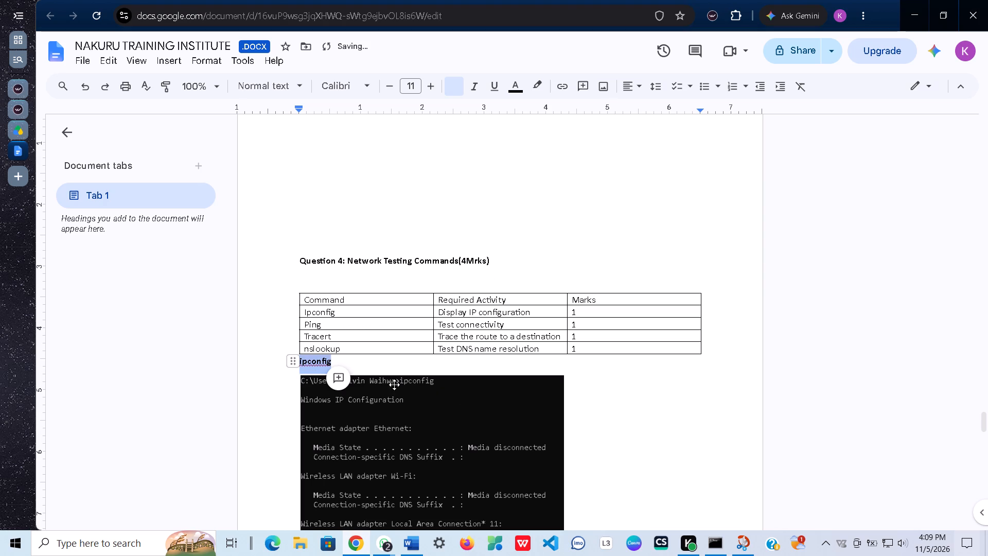
left_click(461, 362)
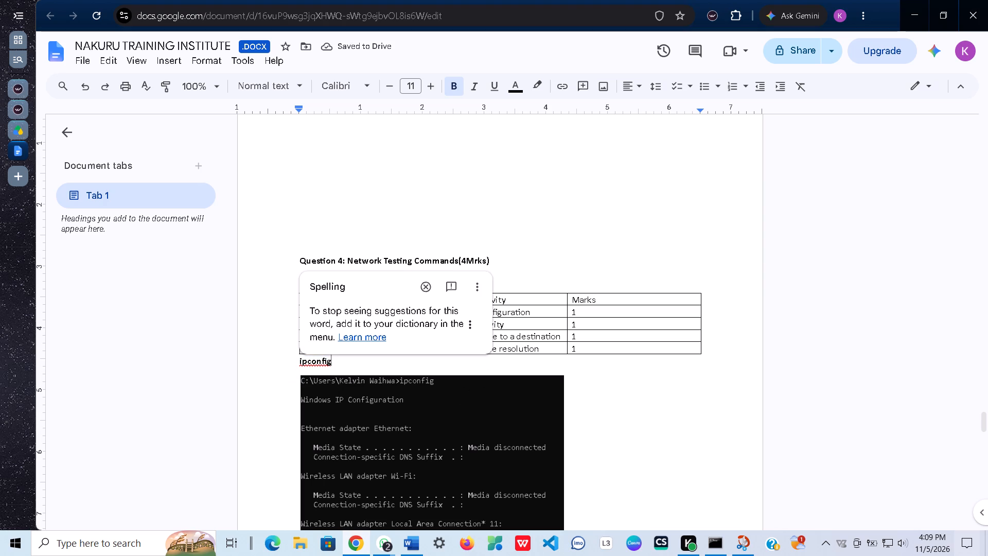
Add two blank lines directly after the resized ipconfig picture.
left_click(613, 389)
scroll(613, 389, "down", 4)
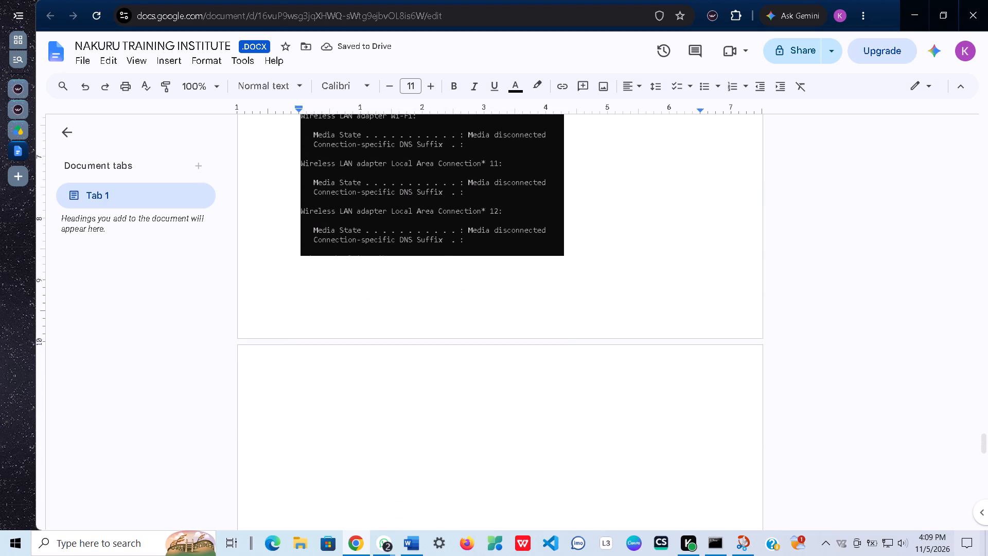
key("Return")
key("Return")
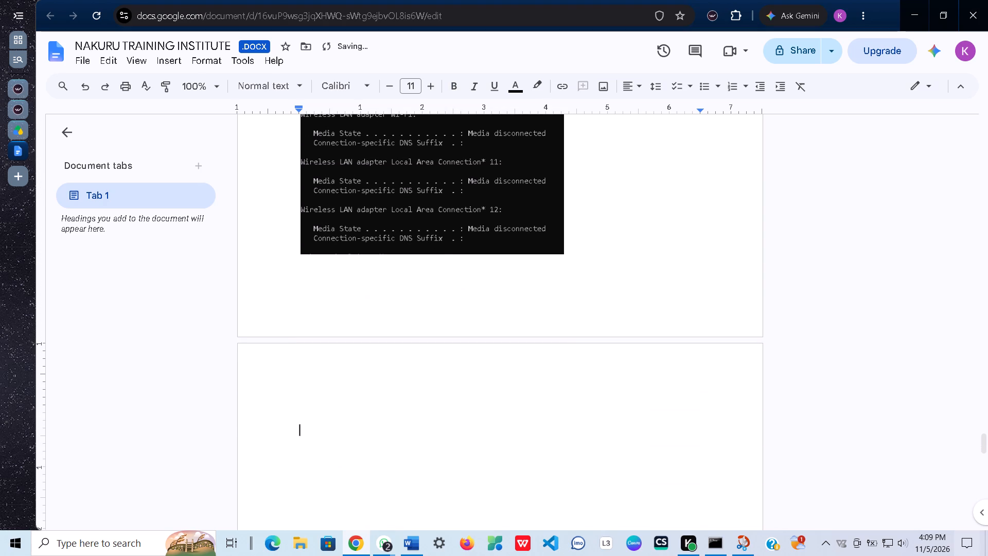
key("Return")
key("BackSpace")
Add eleven blank lines directly above the SECTION C: NETWORK TROUBLESHOOTING heading.
scroll(259, 475, "down", 2)
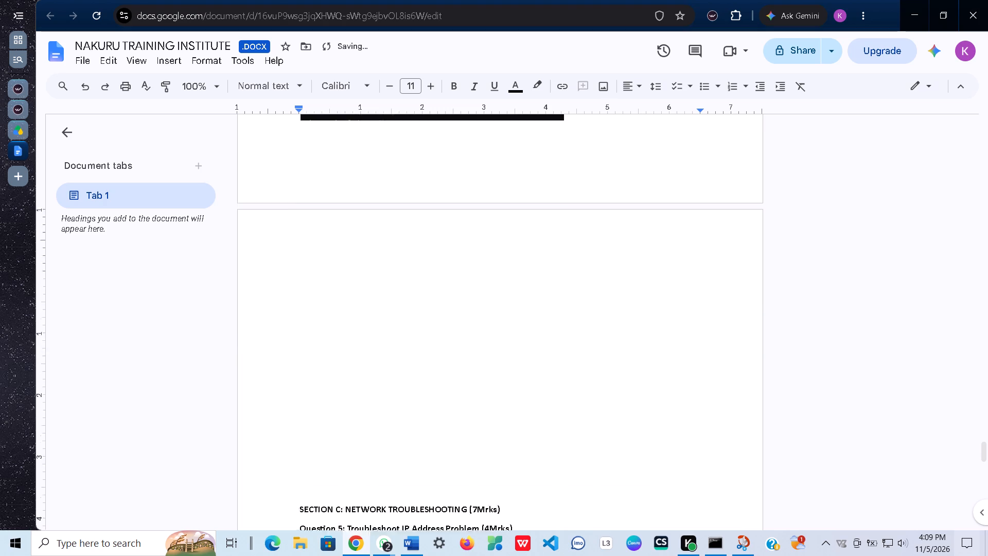
scroll(259, 475, "down", 3)
scroll(259, 475, "up", 1)
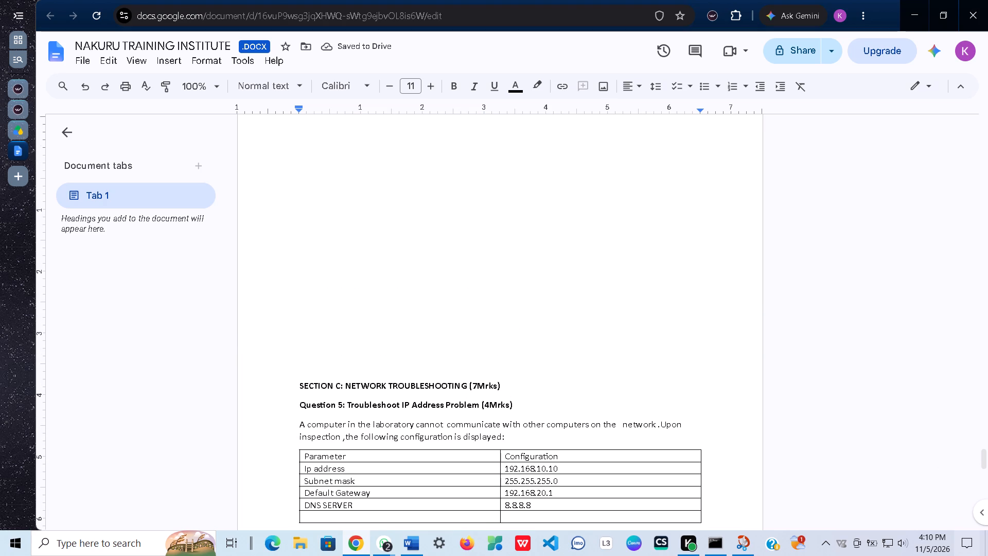
left_click(295, 380)
key("Return")
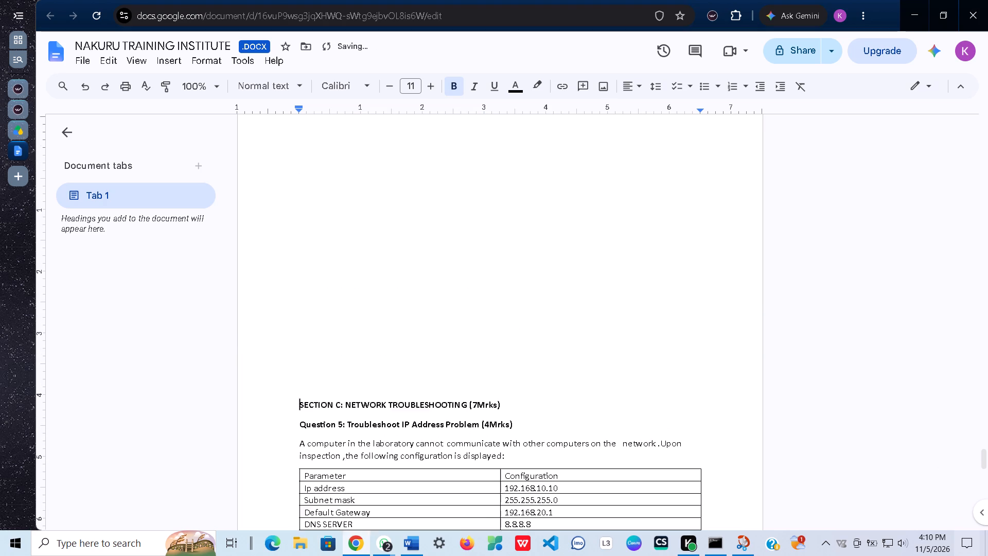
key("Return")
key("Return")
key("Return")
key("Return")
key("Return")
key("Return")
key("Return")
key("Return")
key("Return")
key("Return")
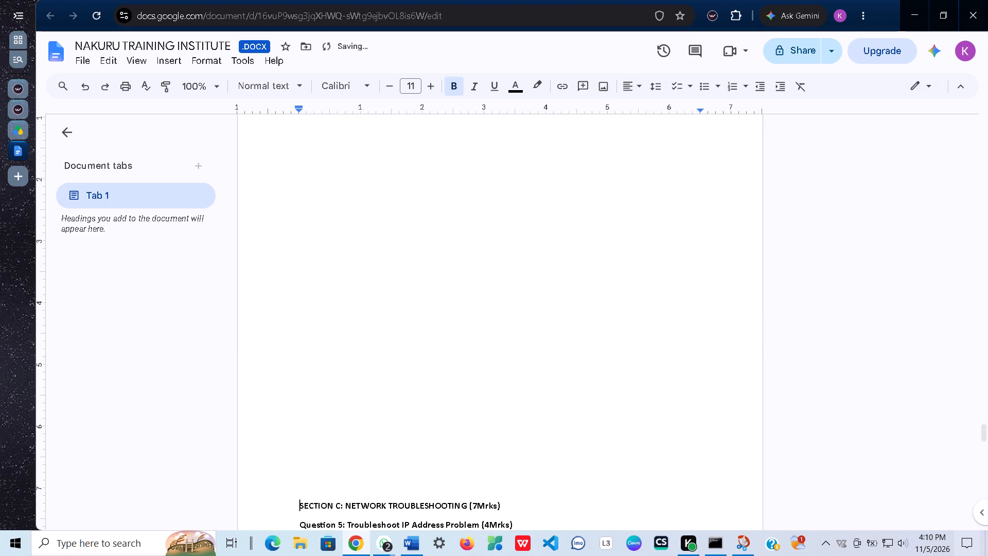
Insert the picture 13 a from the Pictures folder at the top of the blank page following the resized ipconfig picture.
scroll(295, 380, "up", 5)
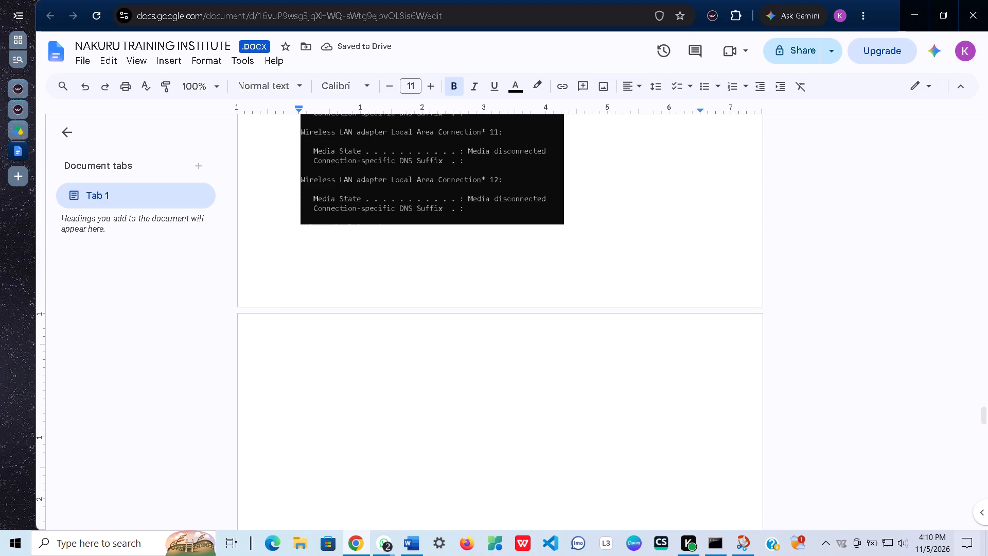
left_click(307, 366)
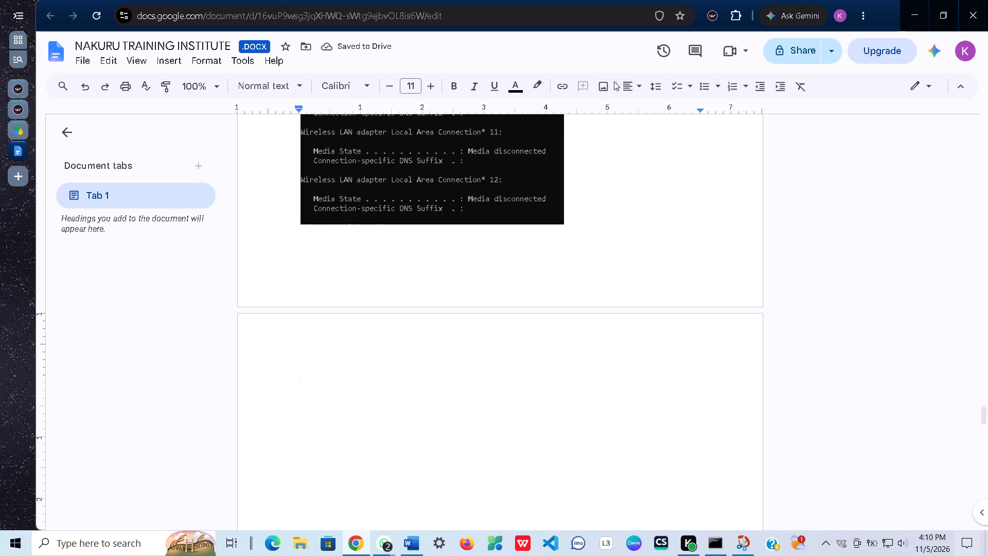
left_click(609, 84)
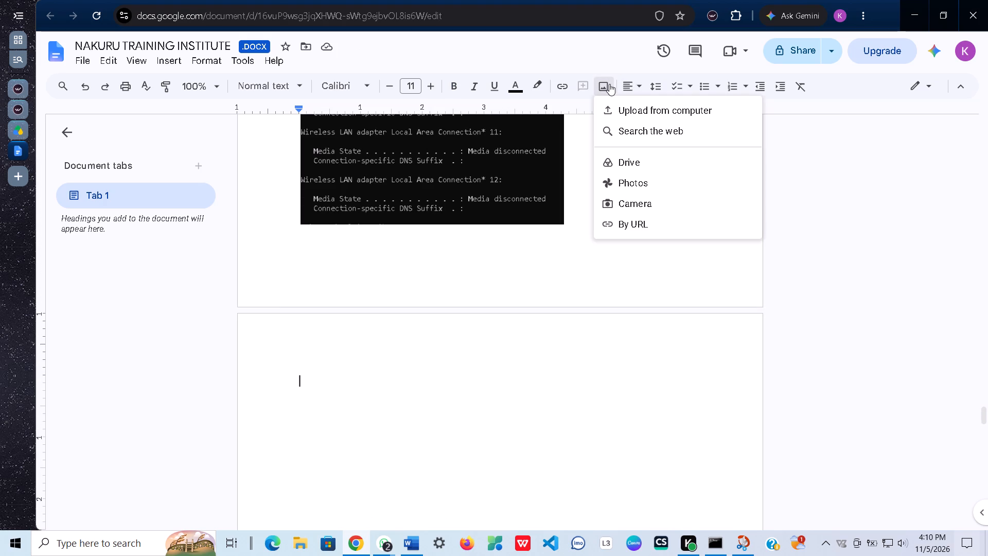
left_click(629, 108)
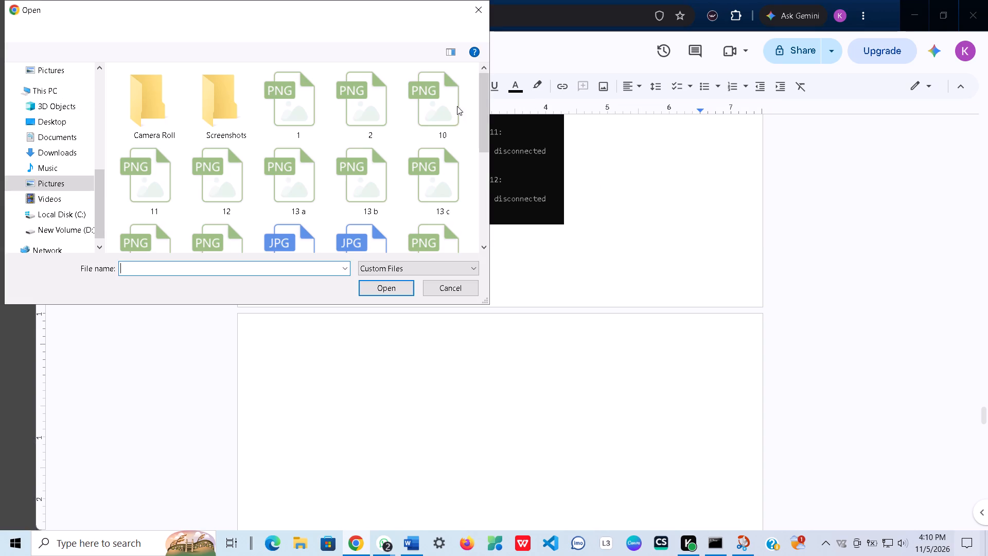
left_click(291, 187)
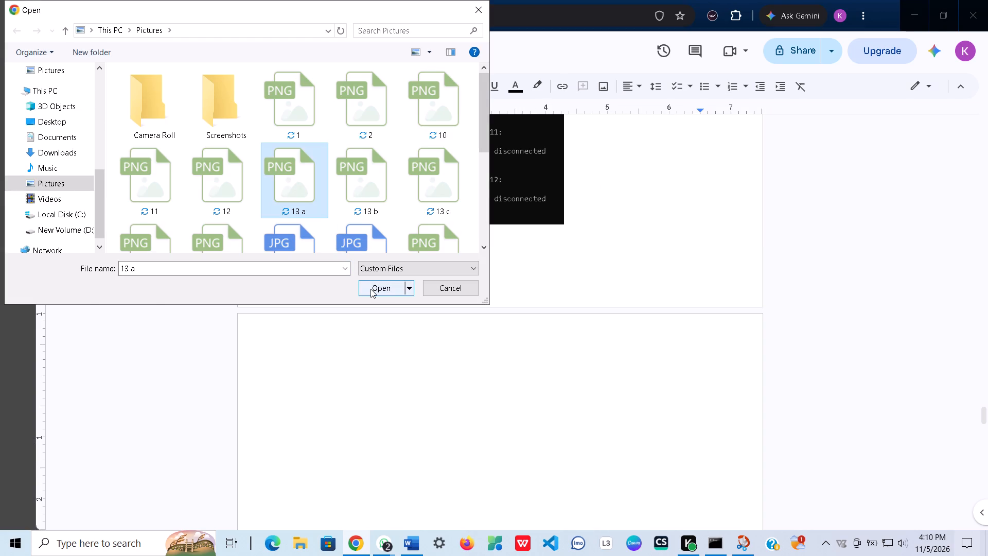
left_click(370, 289)
Review the pages from question 13 through SECTION C to check how the inserted ipconfig pictures are placed.
scroll(370, 289, "up", 7)
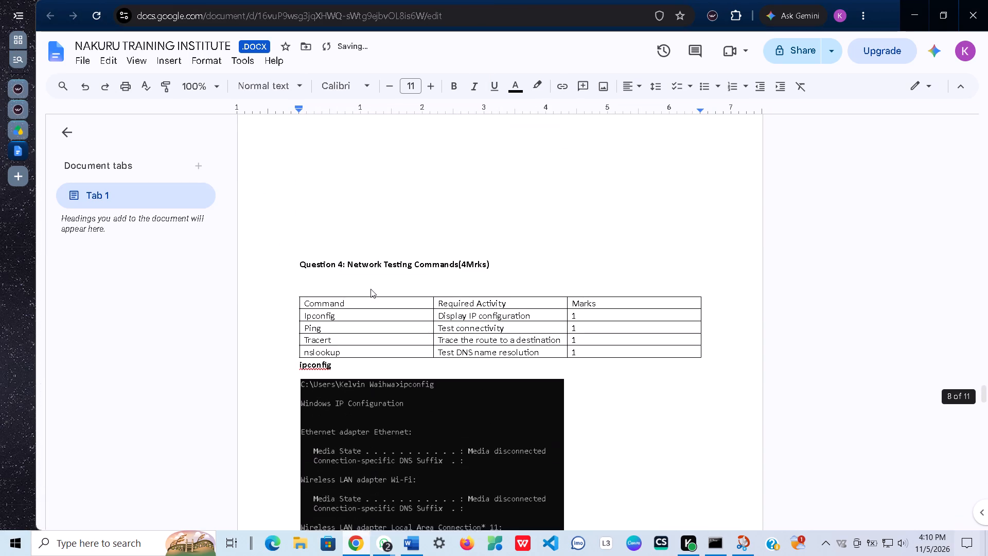
scroll(370, 289, "up", 11)
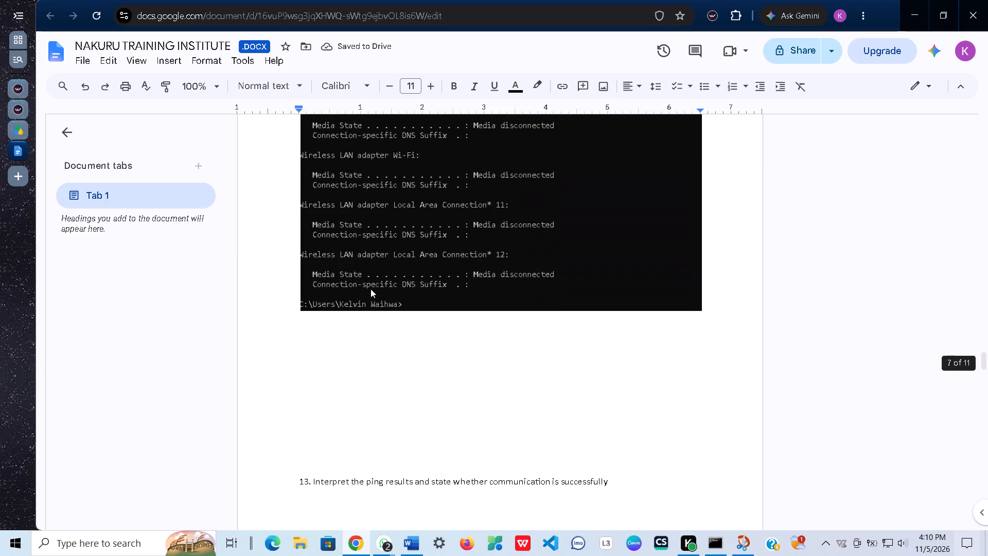
scroll(370, 289, "up", 2)
scroll(370, 289, "down", 9)
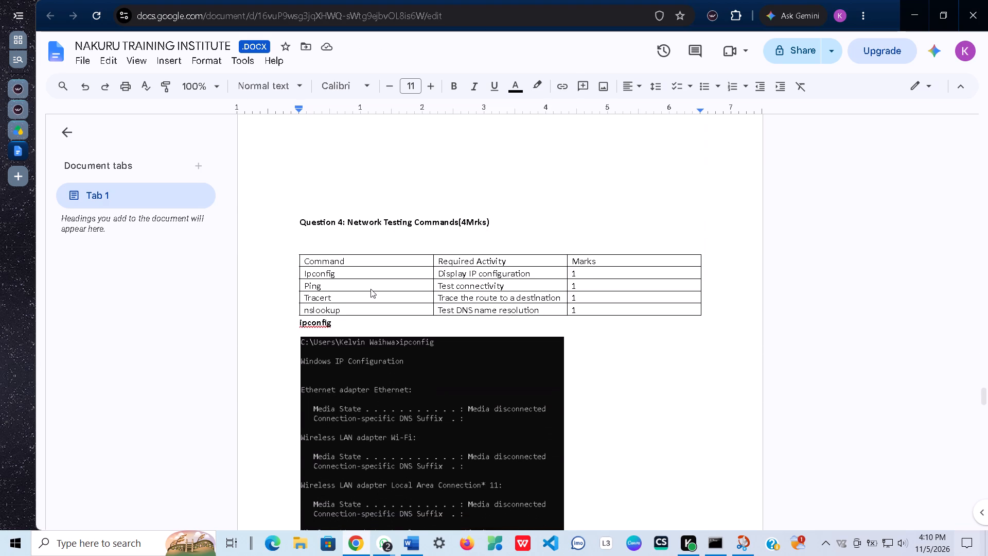
scroll(370, 289, "down", 8)
left_click(332, 245)
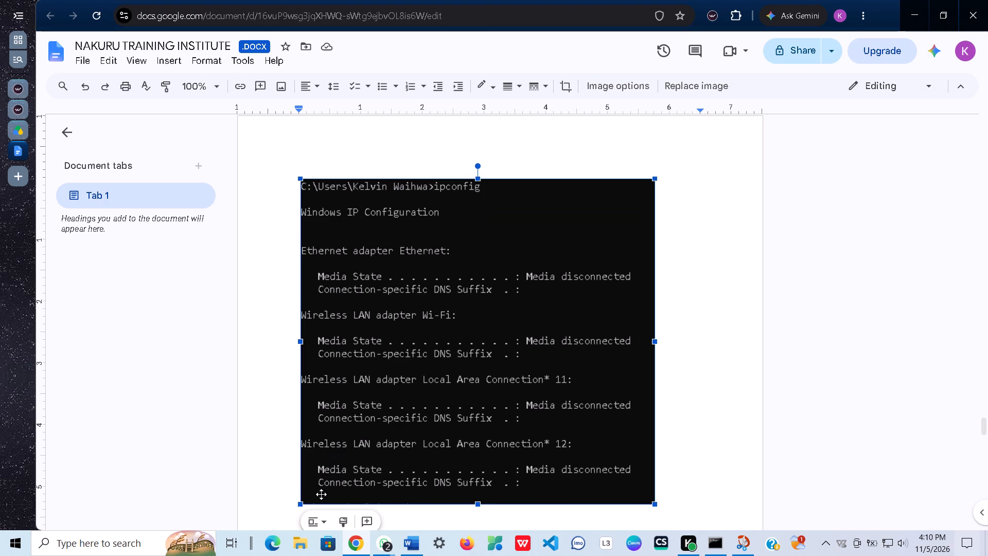
scroll(366, 300, "up", 4)
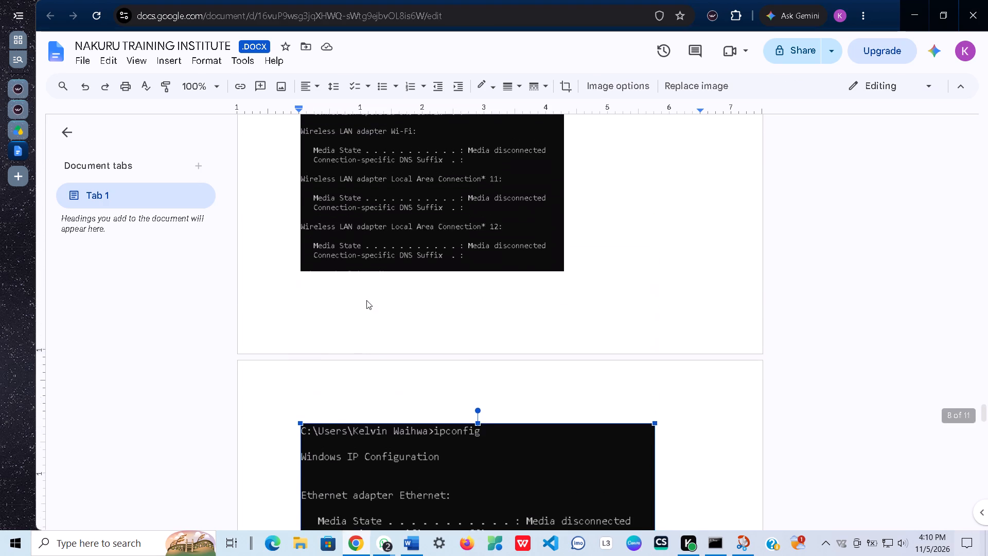
scroll(366, 300, "up", 3)
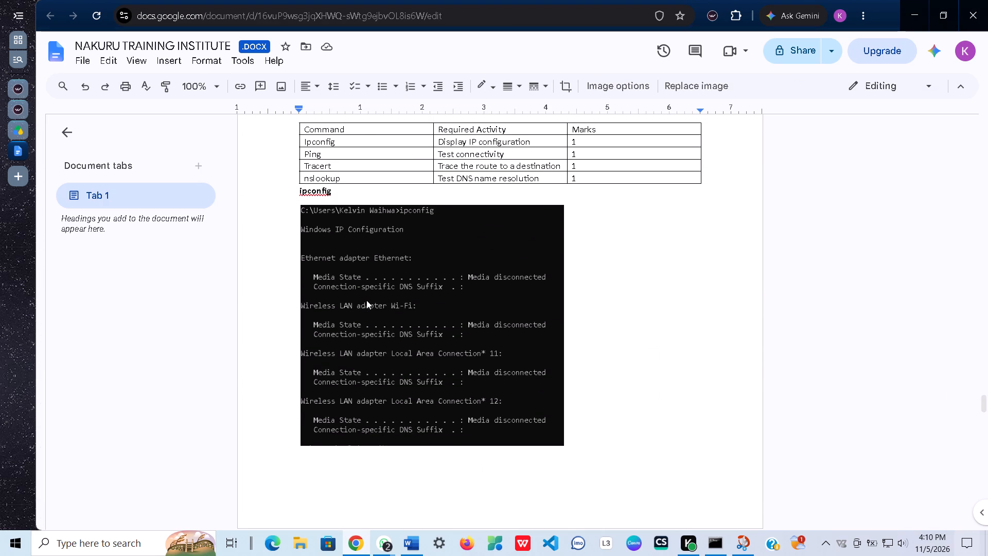
scroll(366, 300, "up", 1)
scroll(366, 300, "down", 6)
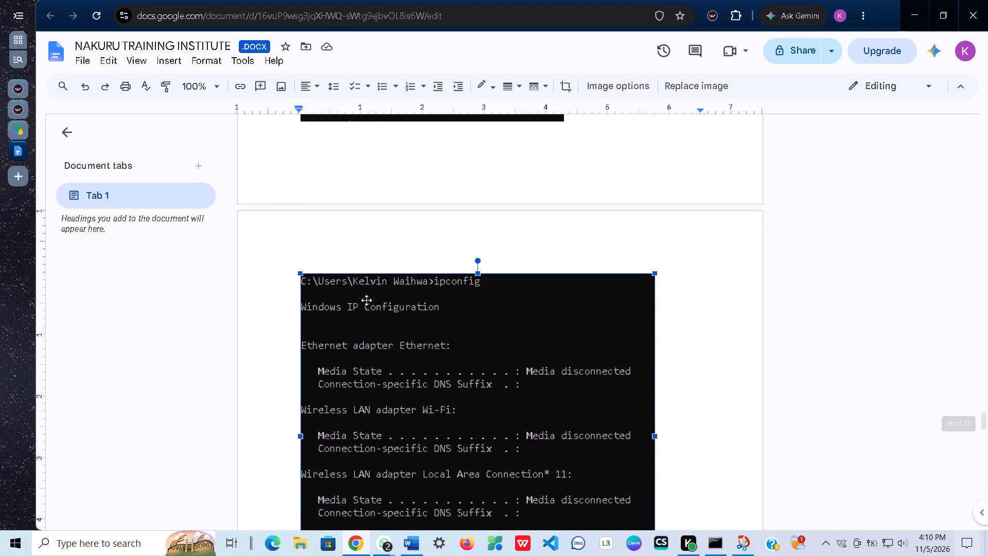
scroll(366, 300, "down", 2)
scroll(366, 300, "up", 1)
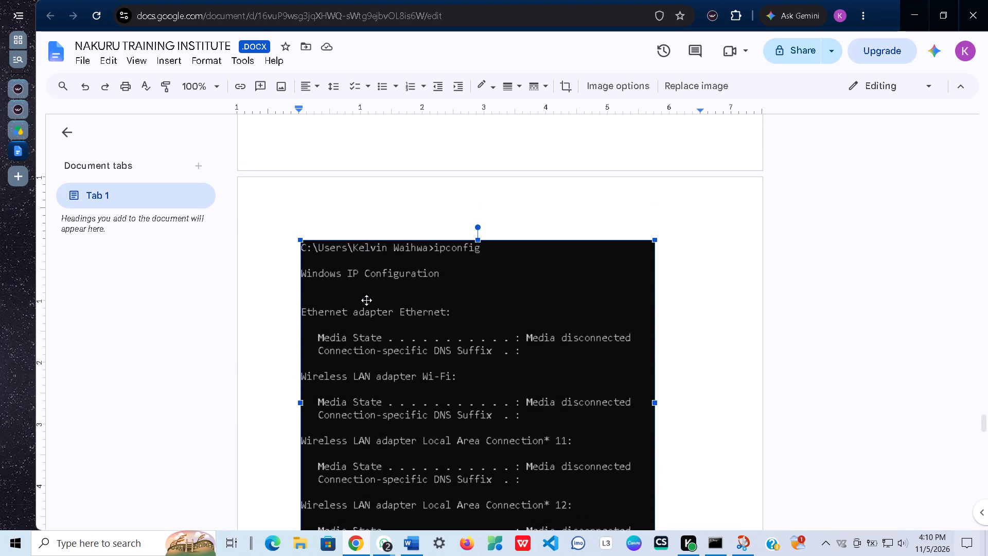
scroll(366, 300, "down", 5)
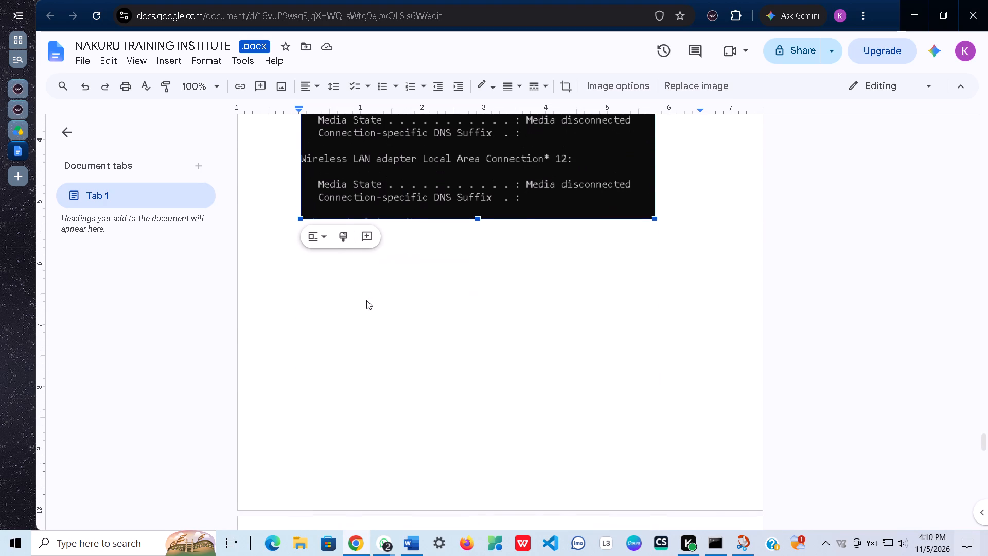
scroll(366, 300, "down", 1)
scroll(309, 206, "down", 3)
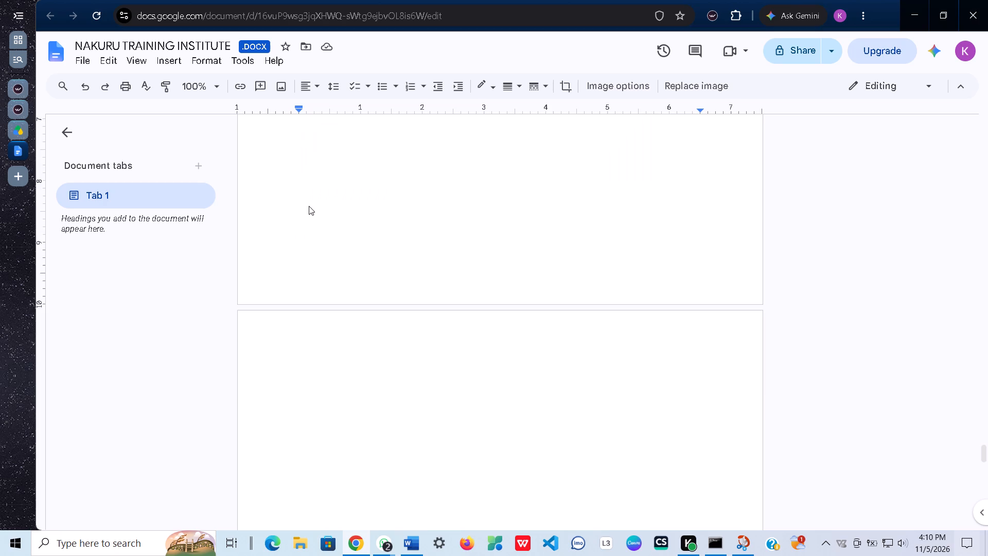
scroll(309, 206, "down", 4)
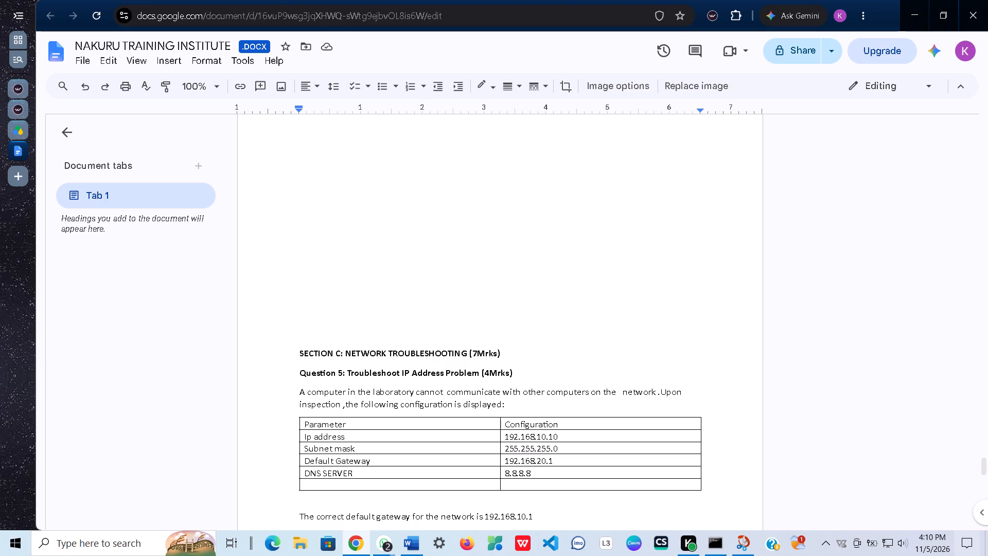
scroll(322, 278, "down", 1)
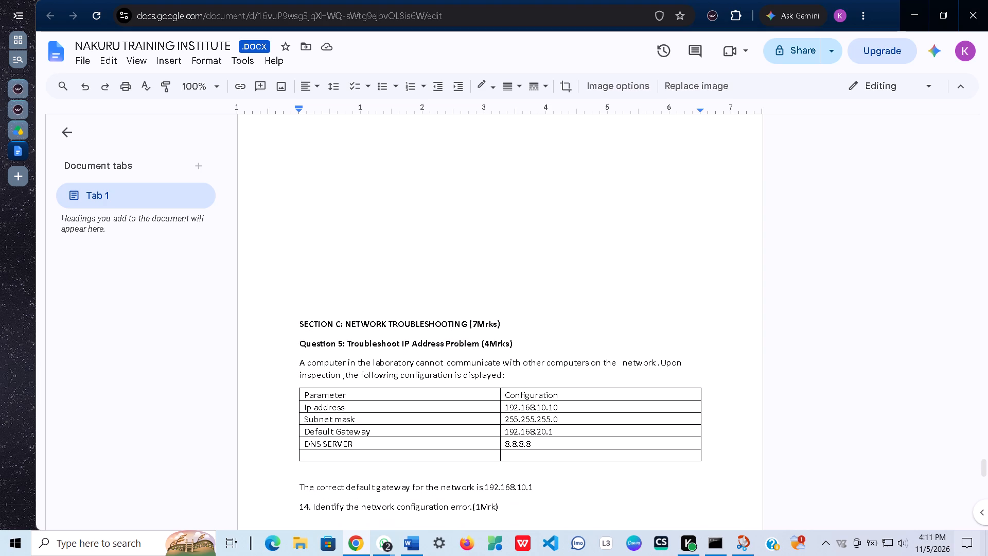
scroll(322, 278, "down", 1)
Insert the picture 13 b from the Pictures folder on a blank line below the larger ipconfig picture.
scroll(322, 278, "up", 3)
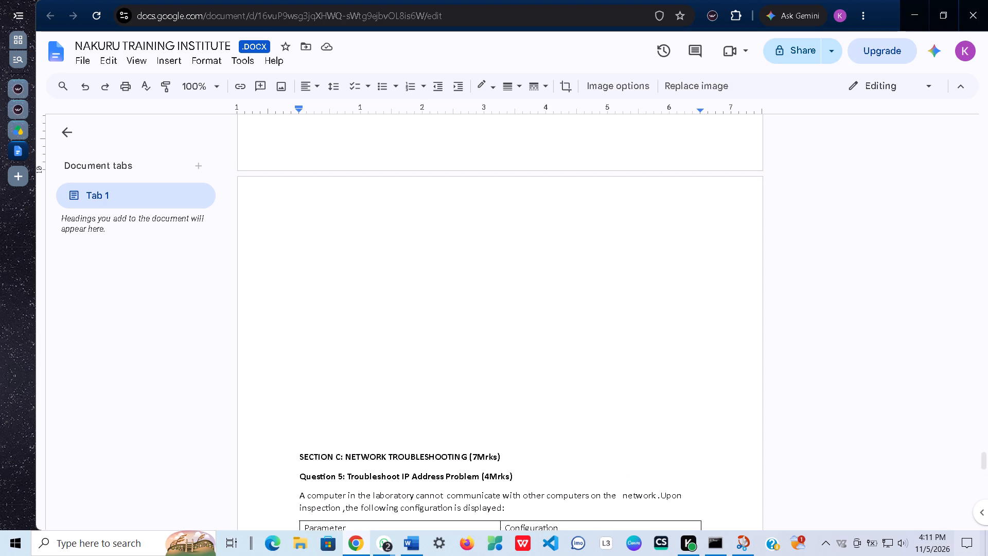
scroll(316, 266, "up", 6)
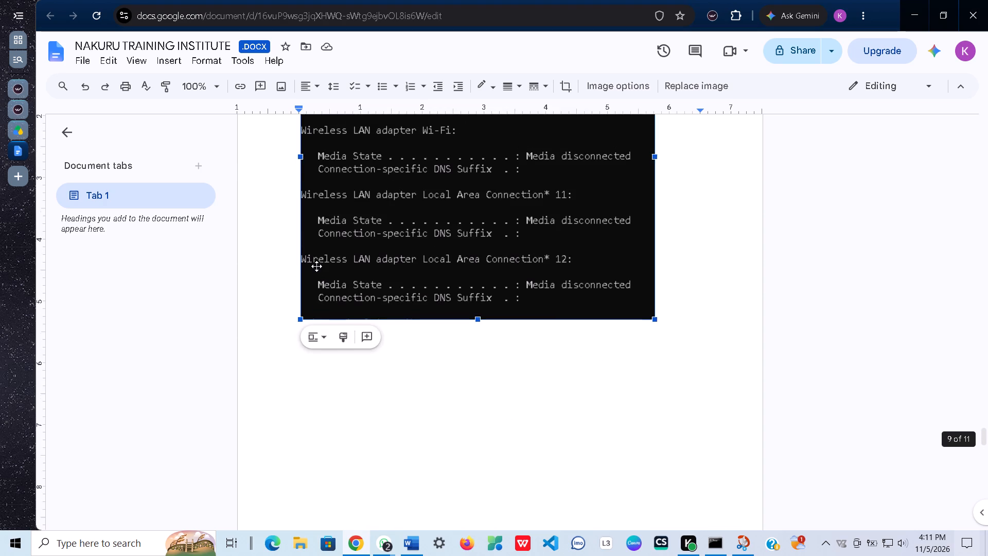
scroll(316, 266, "up", 1)
scroll(316, 266, "down", 4)
scroll(316, 266, "up", 2)
scroll(316, 266, "down", 1)
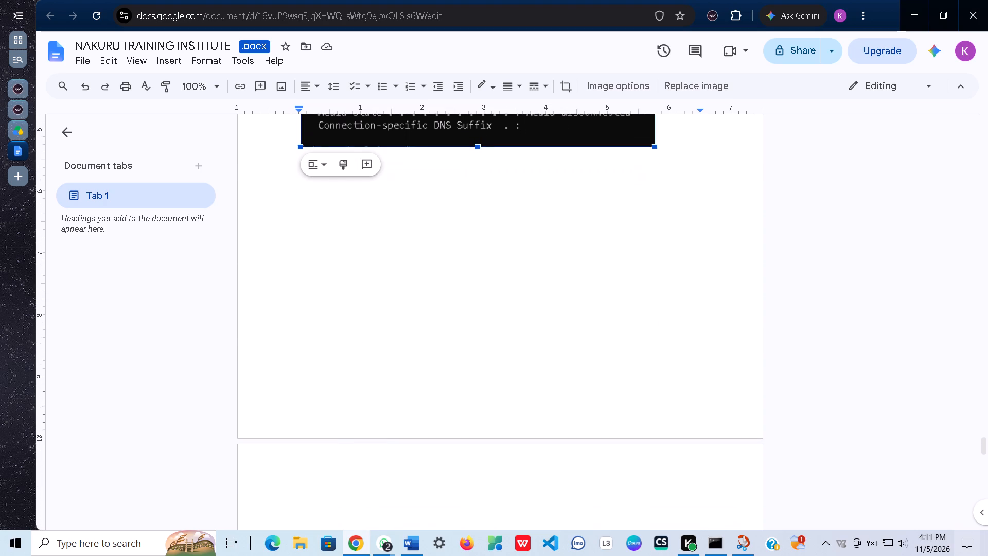
scroll(316, 266, "down", 1)
left_click(316, 266)
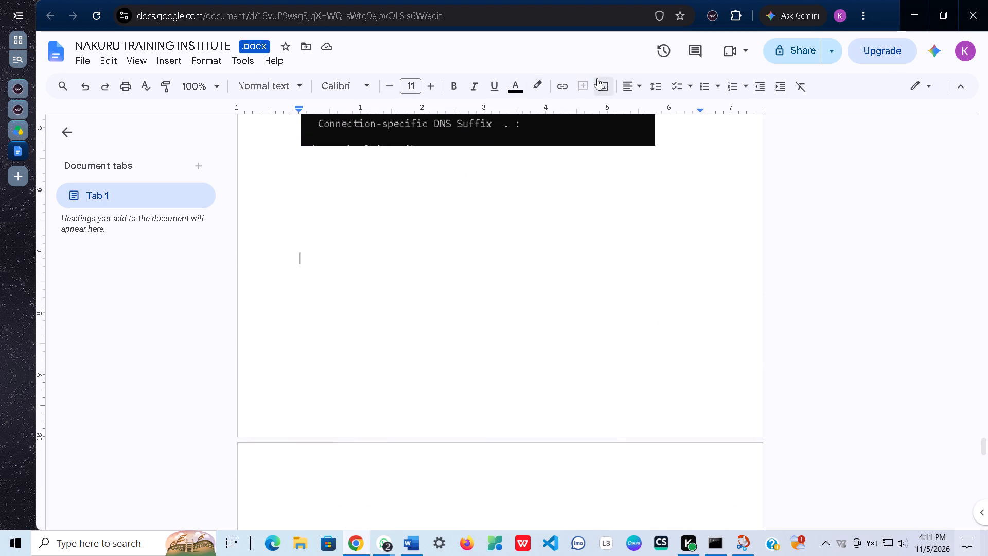
left_click(603, 91)
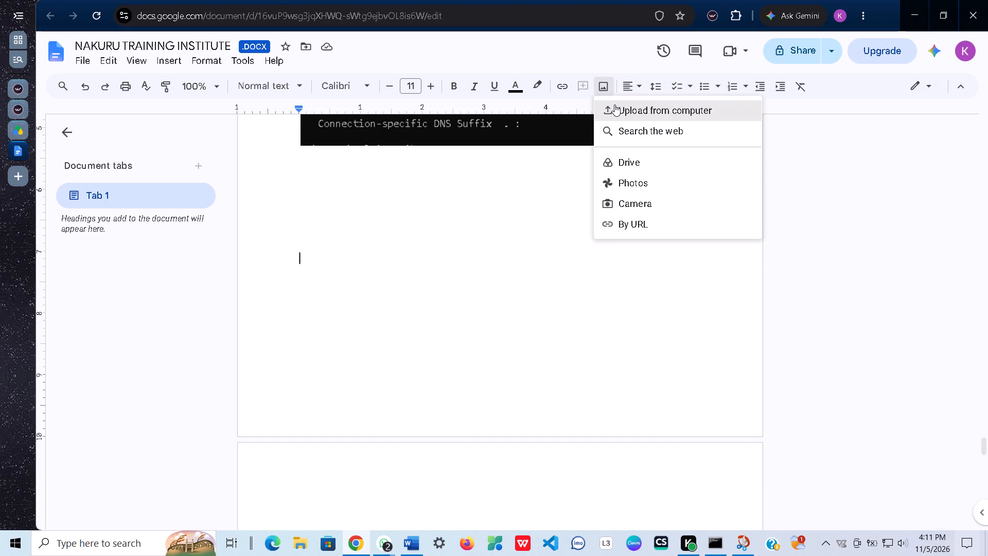
left_click(616, 106)
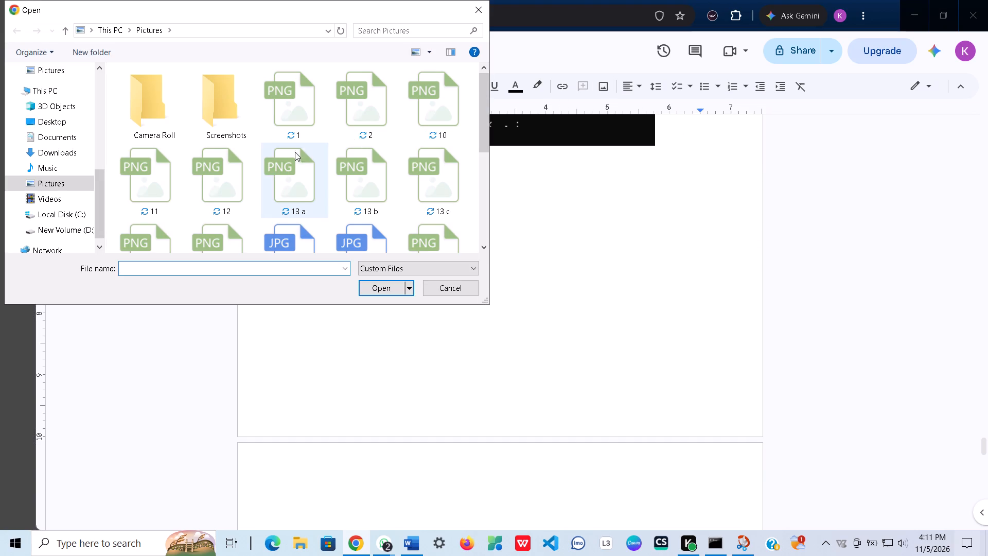
left_click(355, 193)
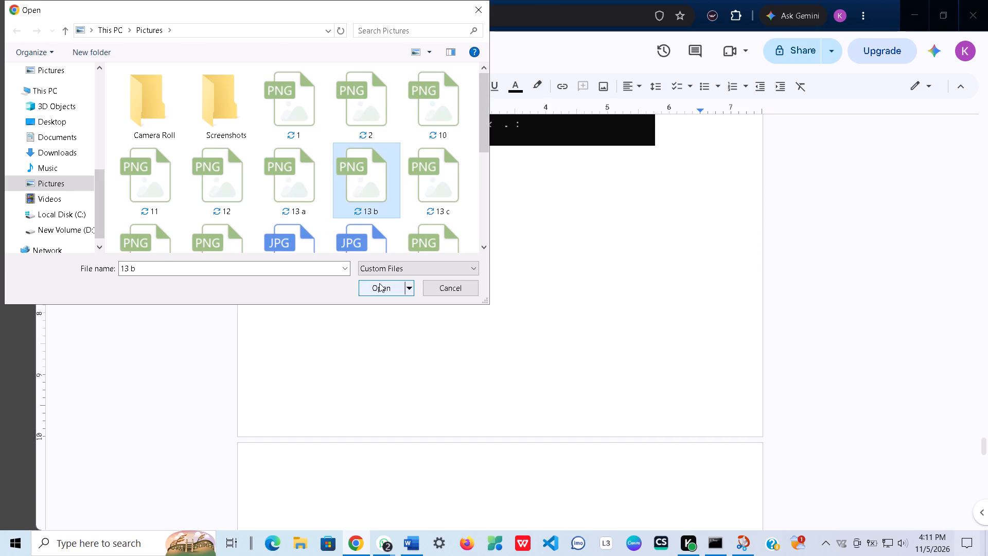
left_click(379, 283)
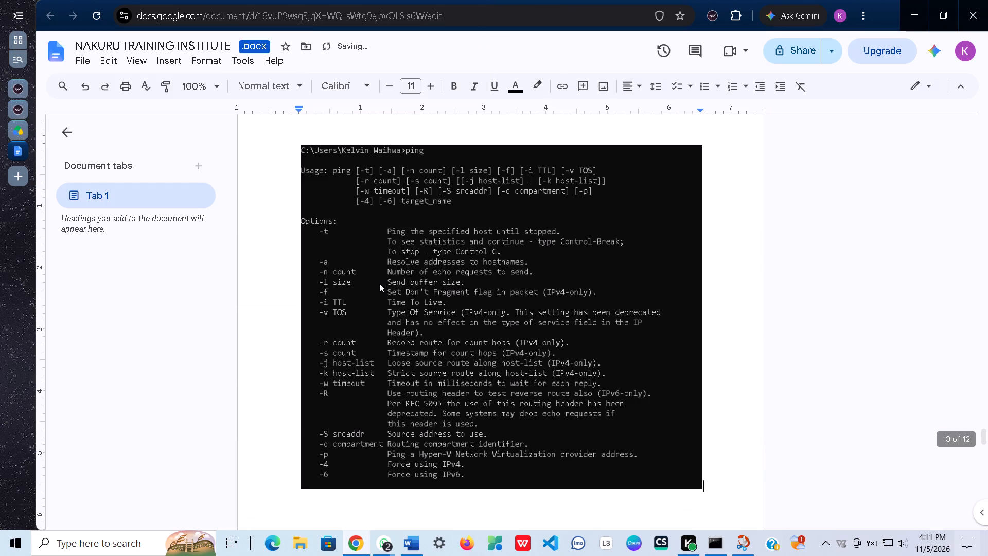
Cut the larger duplicate ipconfig picture from the page following the Question 4 table.
scroll(379, 283, "up", 3)
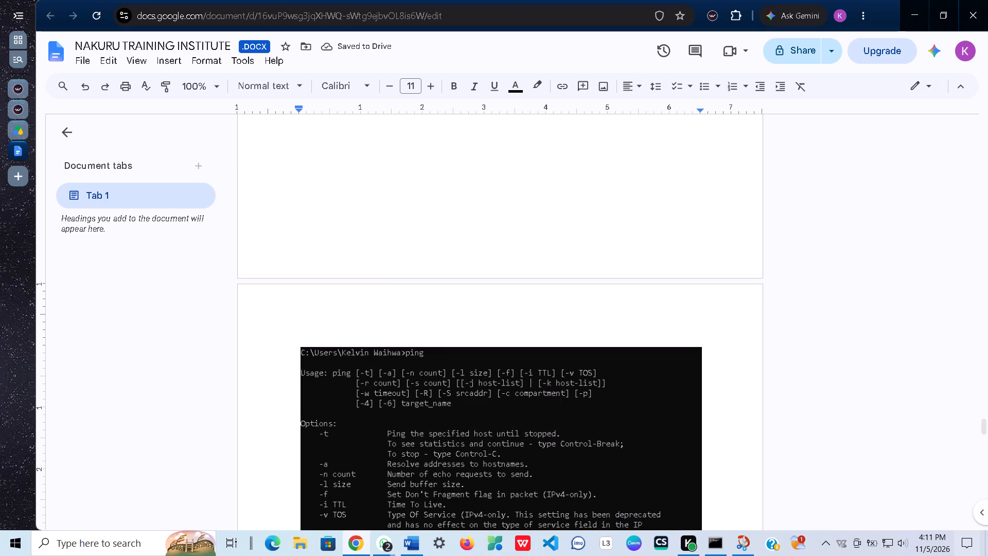
scroll(365, 240, "up", 18)
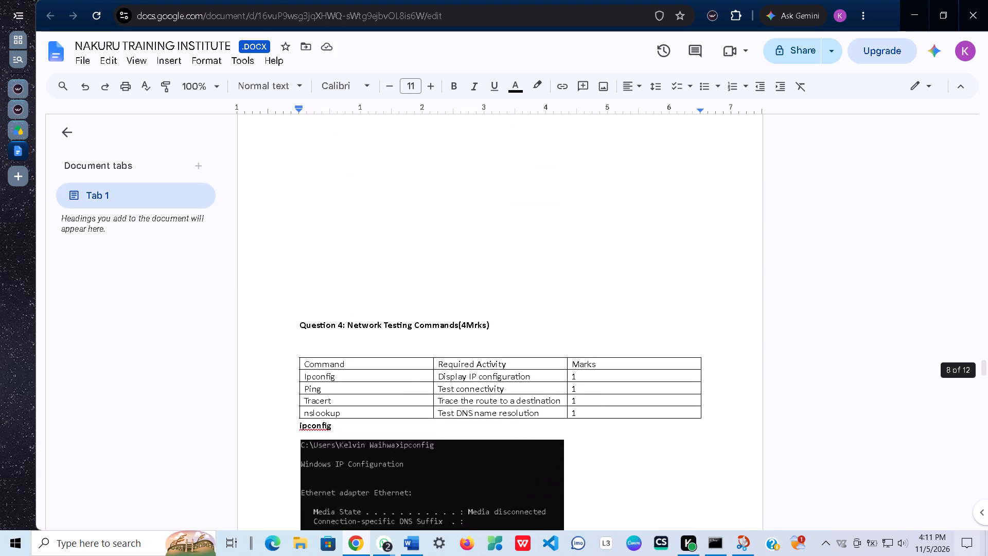
scroll(365, 240, "down", 3)
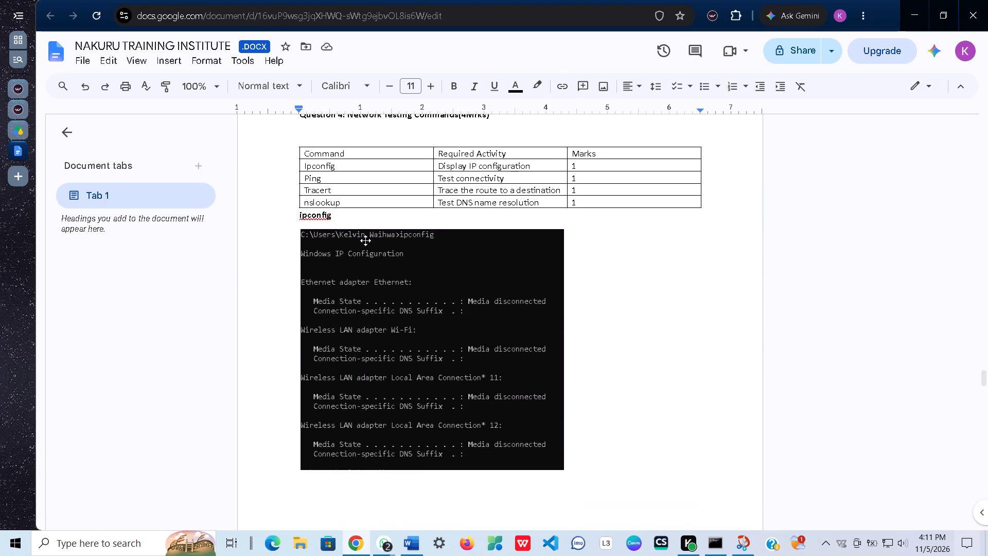
scroll(365, 240, "down", 5)
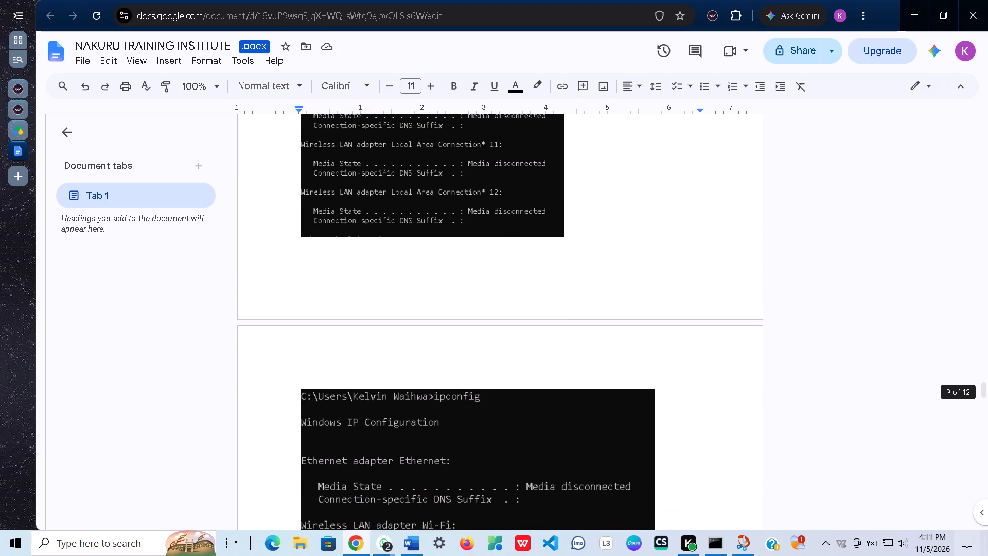
scroll(365, 240, "down", 4)
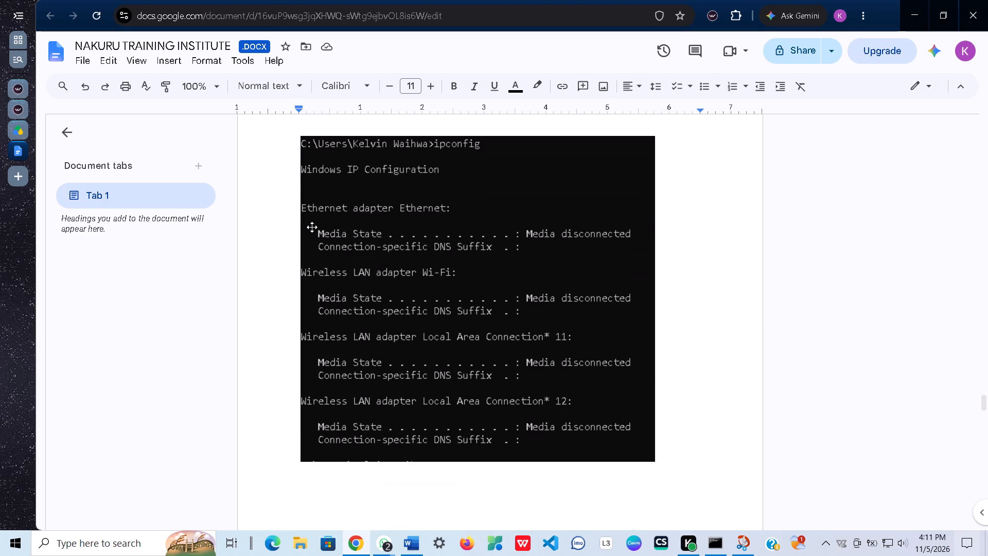
right_click(312, 227)
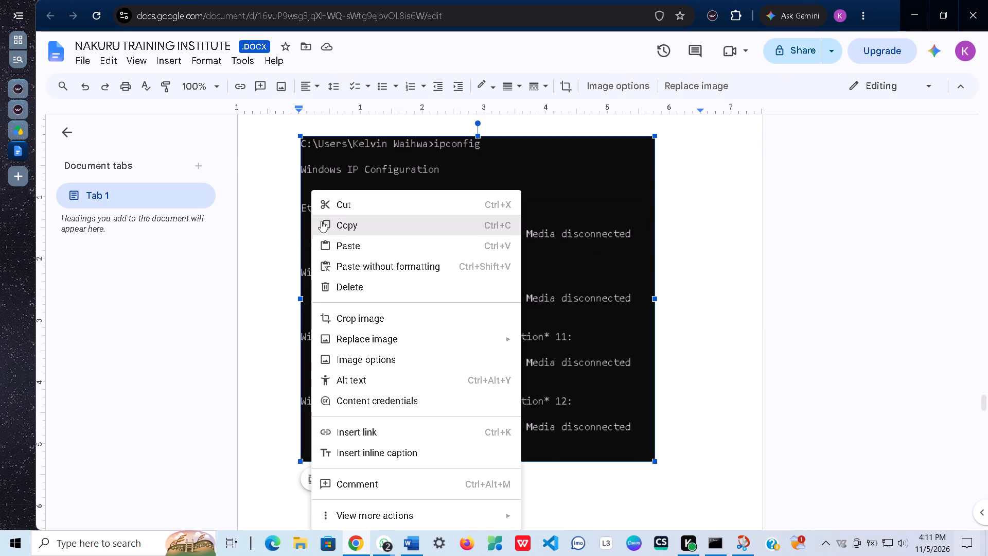
left_click(343, 203)
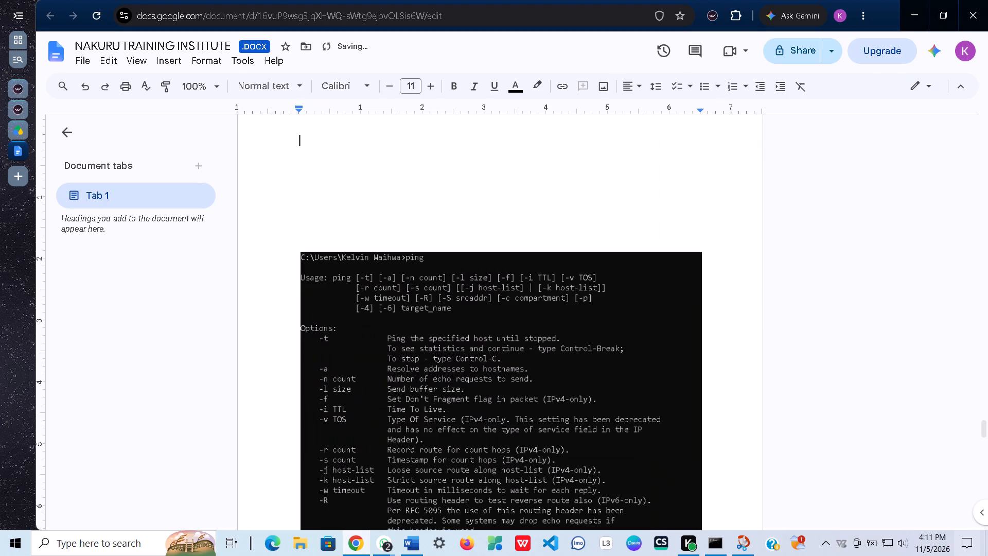
Shrink the ping picture proportionally to about 5.1 inches wide.
scroll(358, 266, "up", 6)
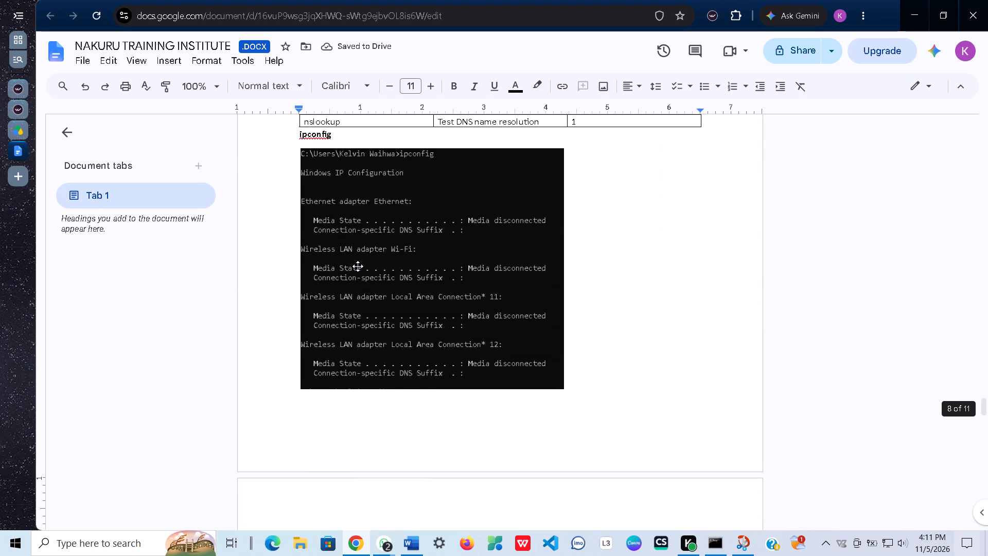
scroll(358, 266, "down", 3)
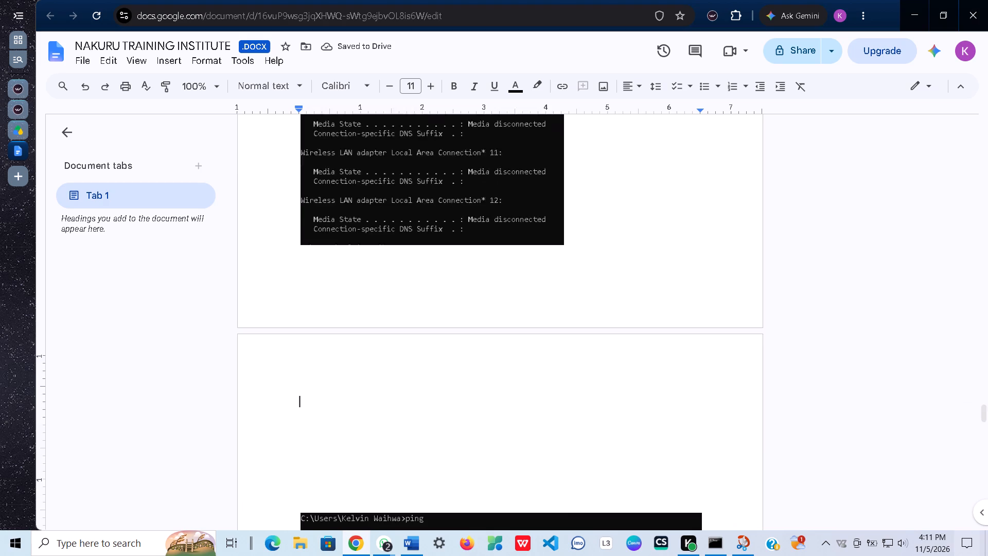
scroll(358, 259, "down", 2)
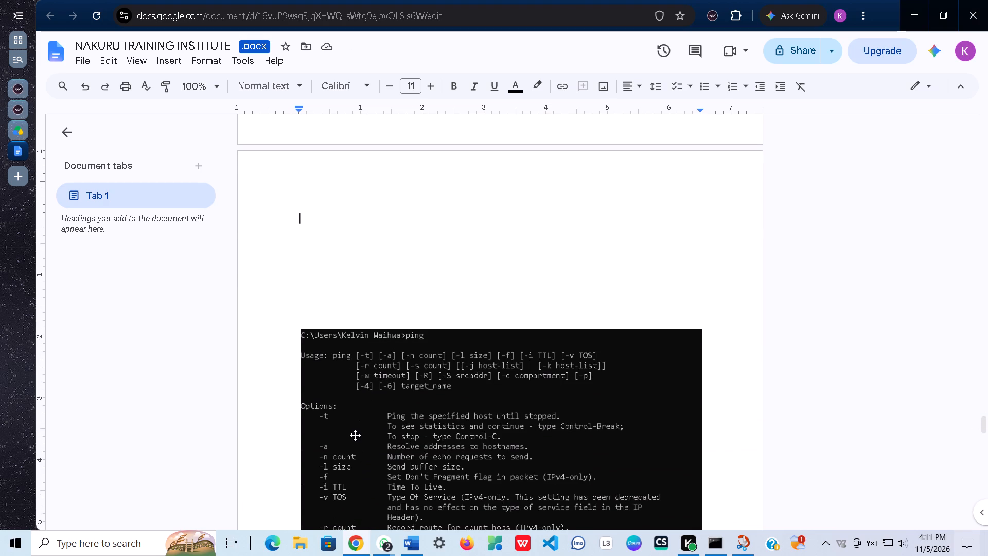
left_click(355, 435)
scroll(355, 435, "down", 1)
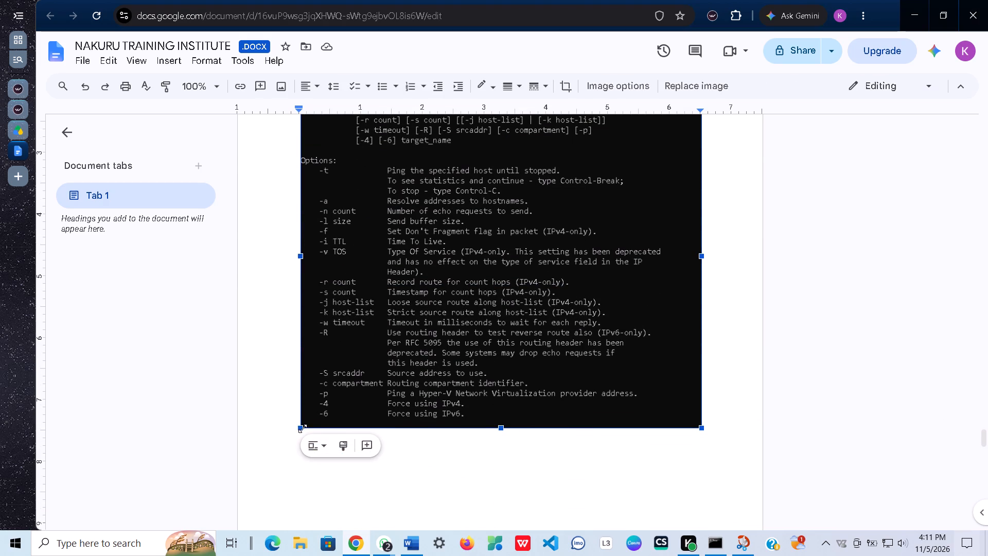
left_click_drag(303, 428, 320, 403)
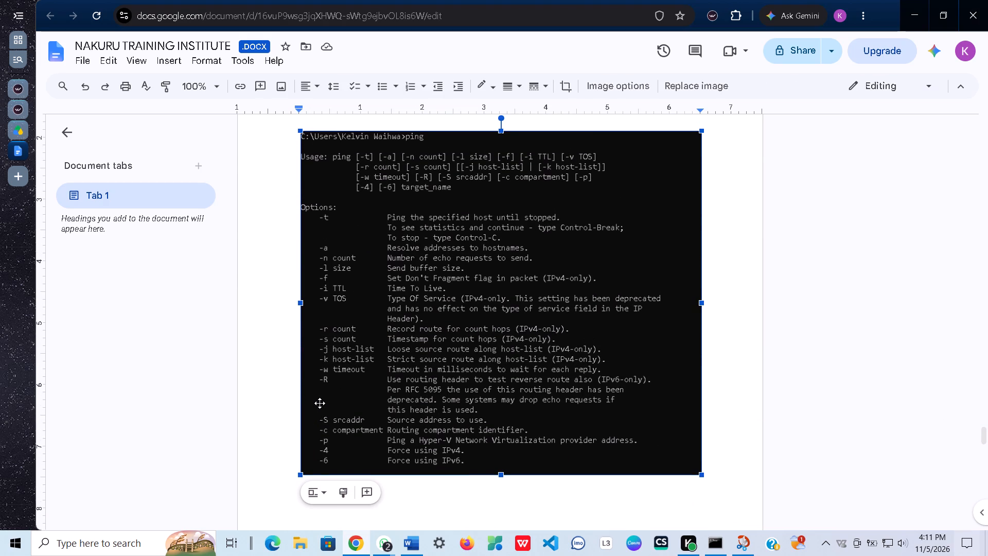
left_click_drag(298, 476, 385, 320)
Add the label "ping" on a blank line above the resized ping picture.
scroll(385, 320, "up", 4)
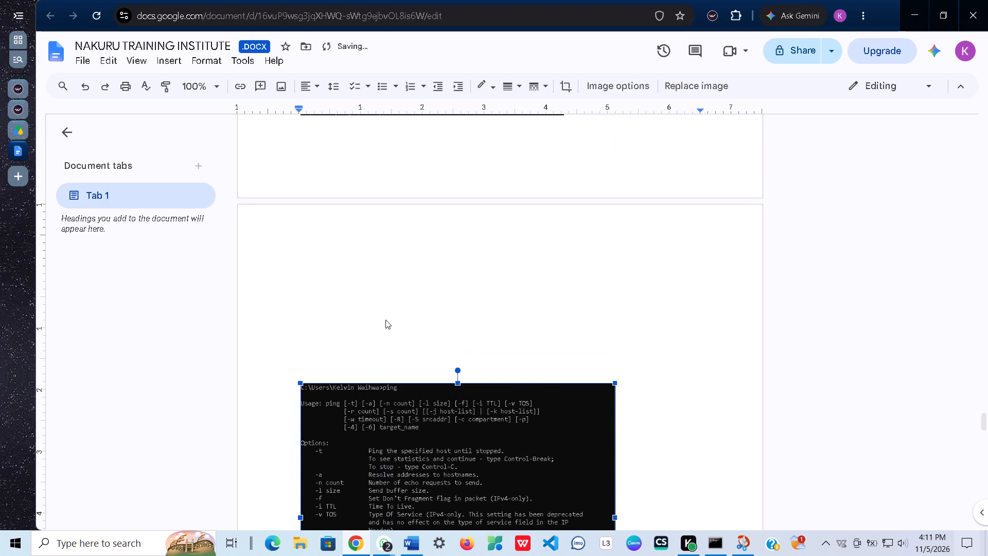
left_click_drag(389, 414, 386, 380)
left_click(308, 178)
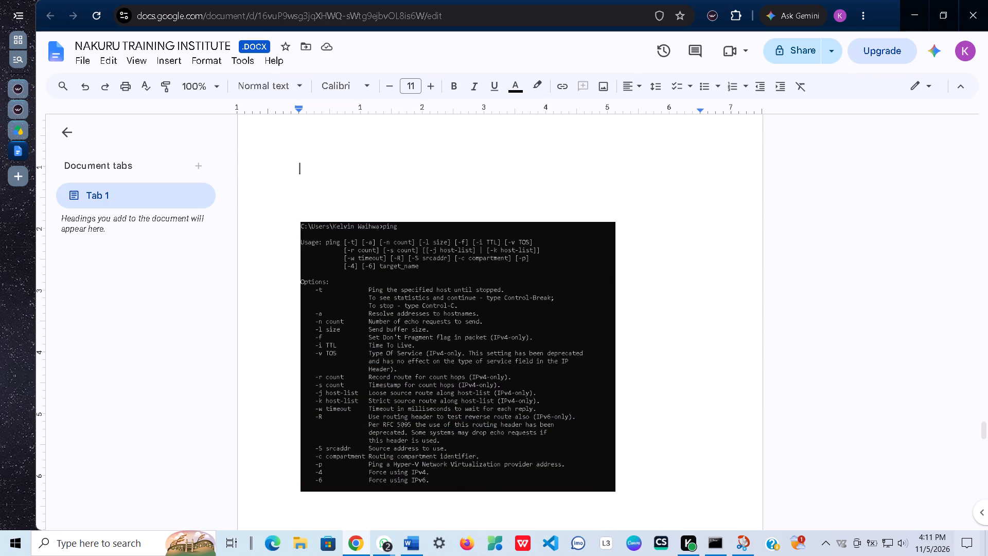
type("ping")
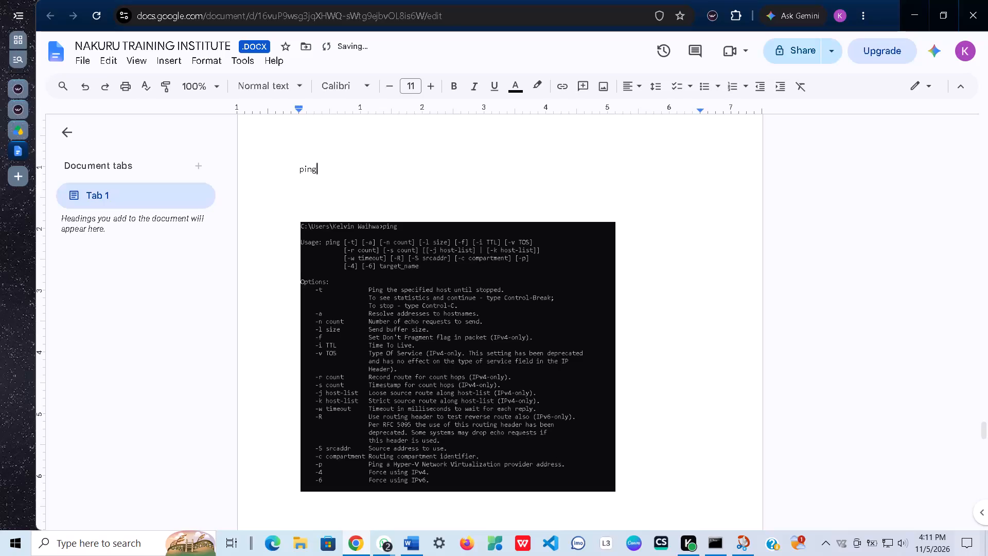
Make the "ping" label above the ping picture bold.
left_click_drag(308, 178, 323, 171)
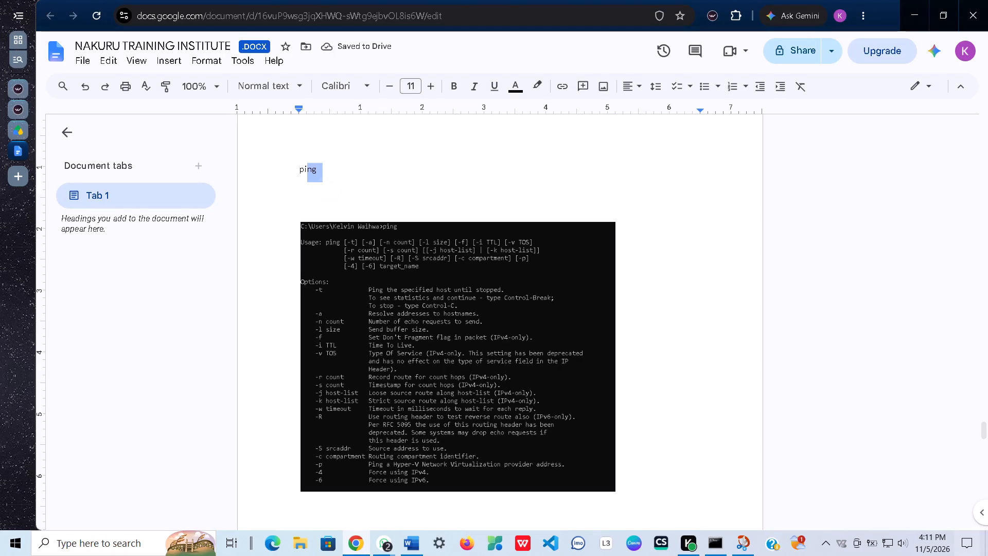
double_click(323, 171)
left_click_drag(323, 171, 303, 171)
key("ctrl+b")
left_click(345, 178)
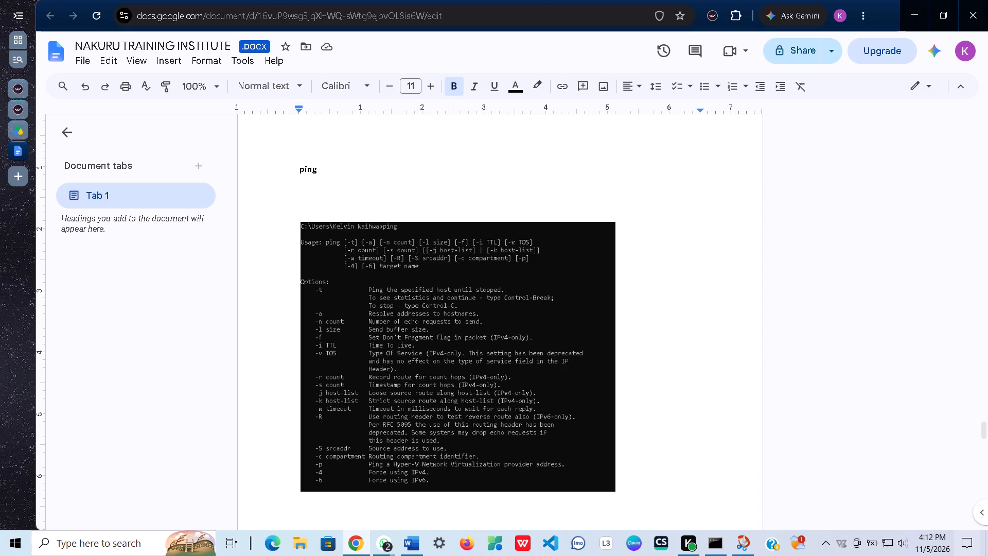
Insert the picture 13 c from the Pictures folder on a blank line below the ping picture.
scroll(345, 178, "down", 6)
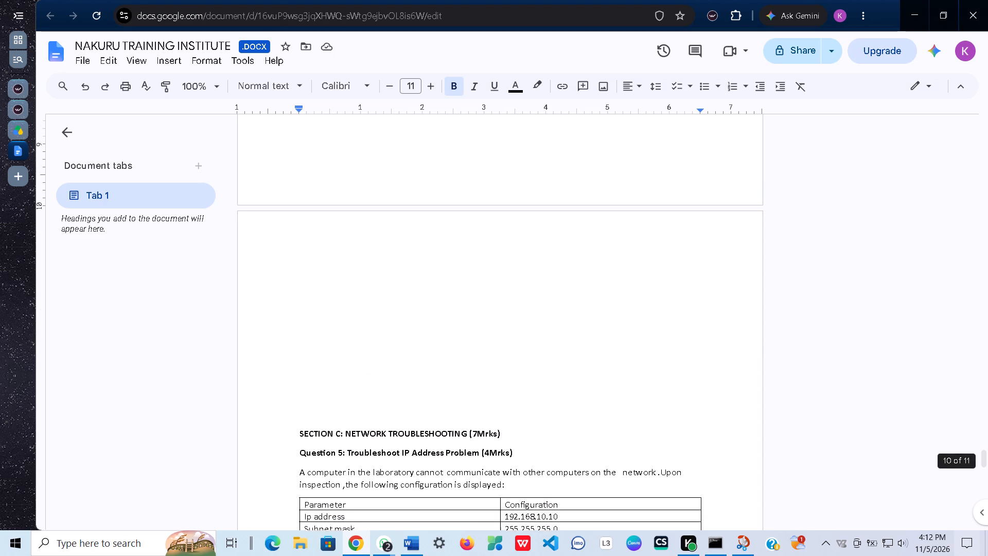
scroll(345, 178, "down", 2)
scroll(345, 178, "up", 2)
left_click(307, 209)
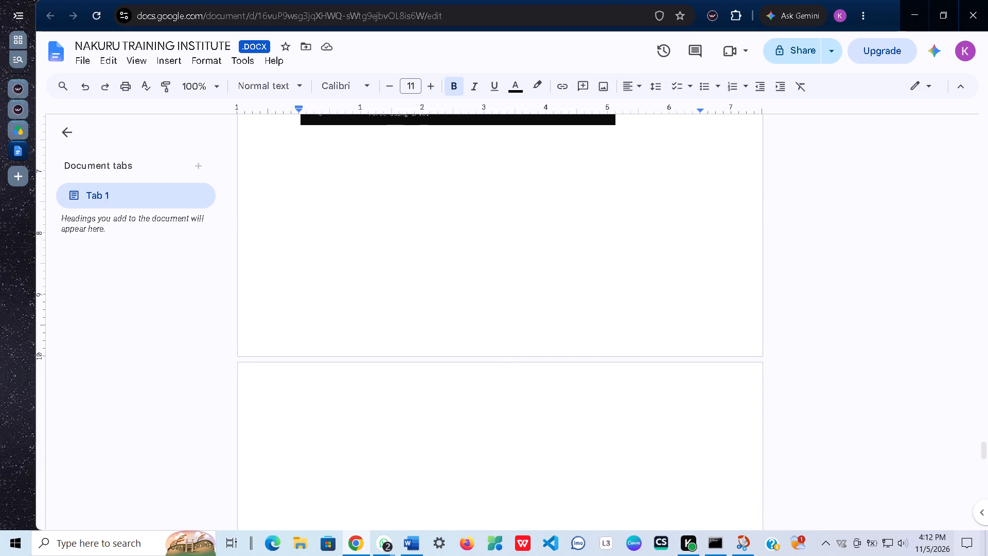
left_click(595, 86)
left_click(622, 110)
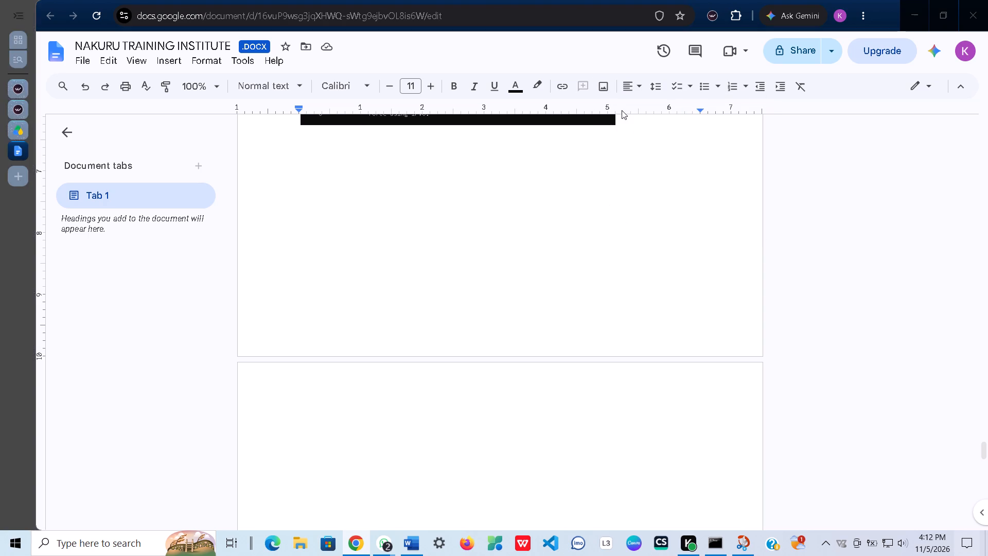
left_click(435, 196)
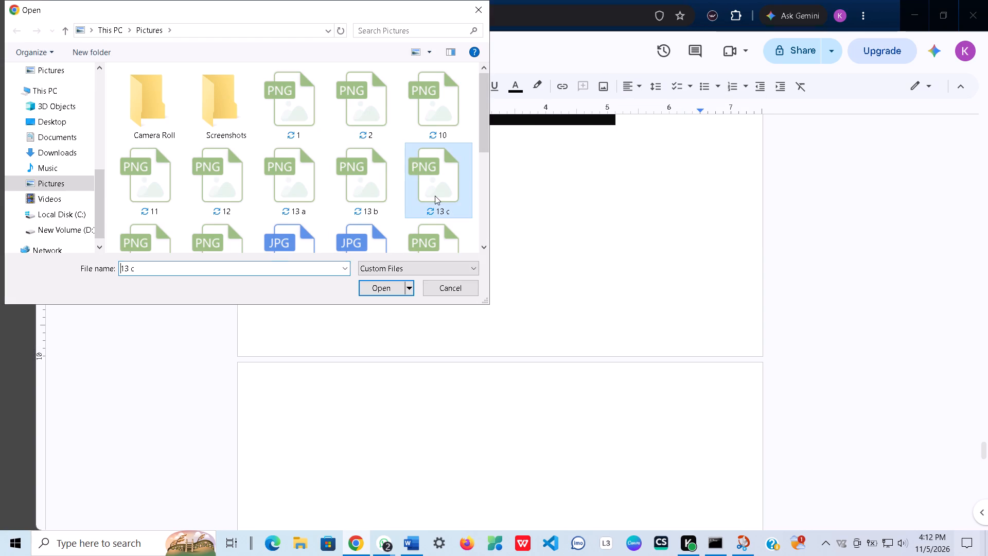
left_click(391, 293)
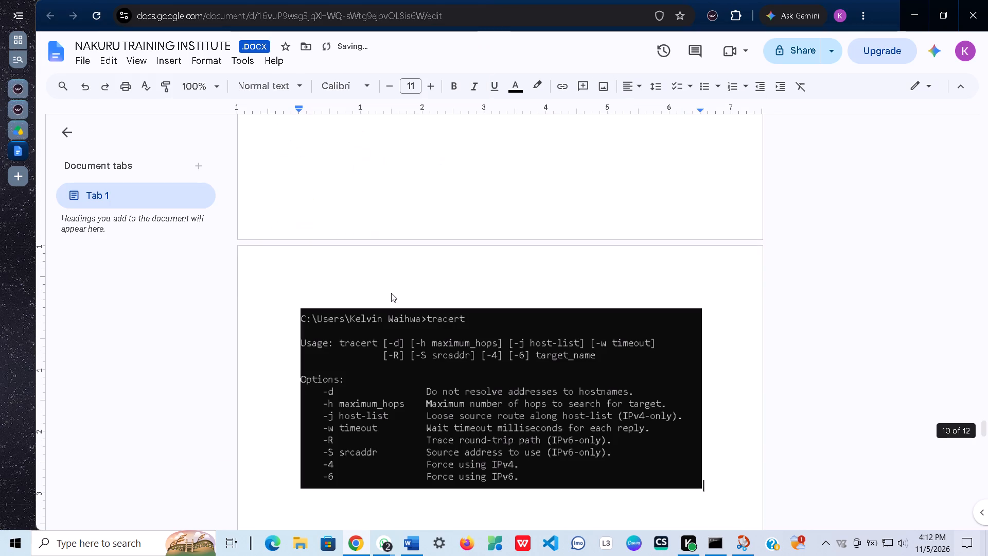
Add blank lines above the tracert picture and enter the label "tracert" directly above it.
left_click(312, 293)
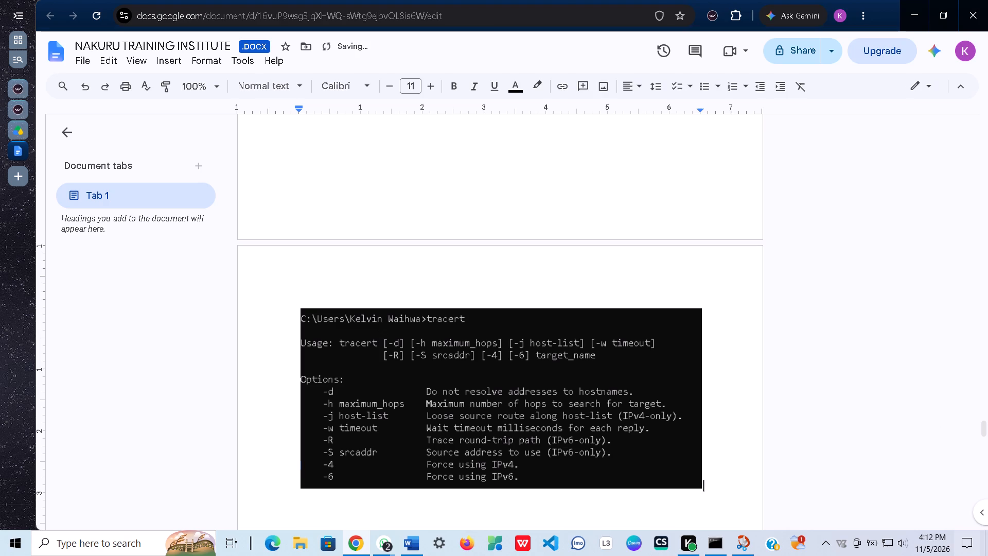
left_click(312, 293)
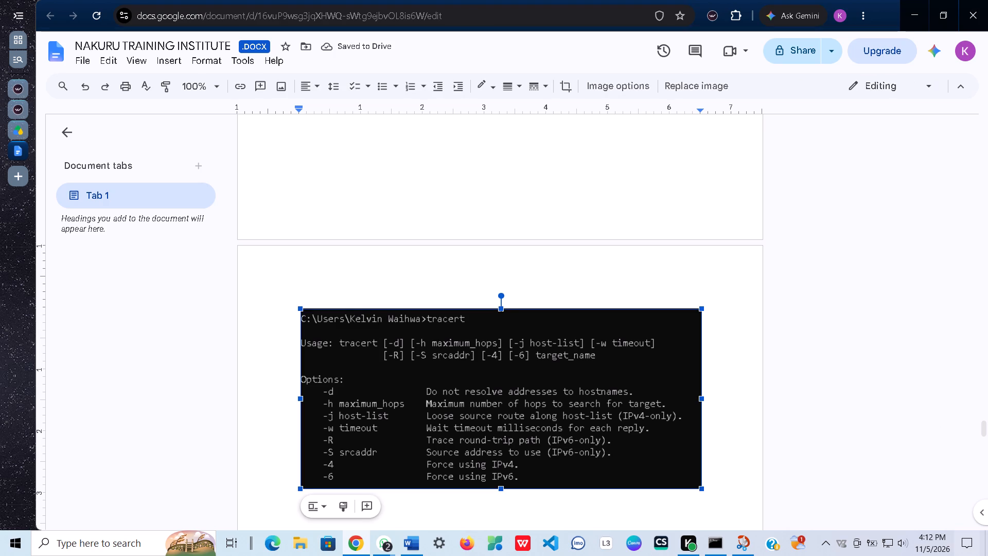
scroll(340, 254, "up", 3)
scroll(340, 254, "down", 4)
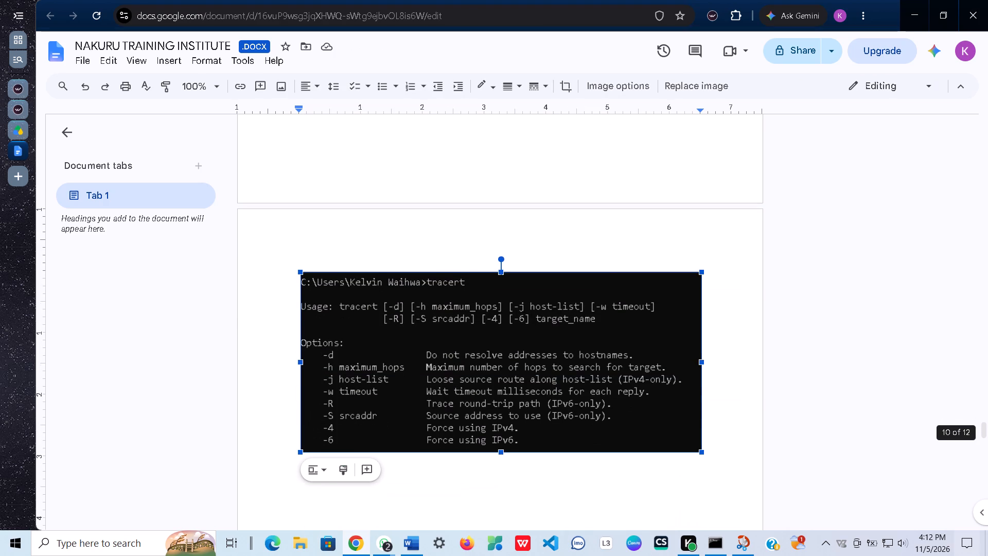
left_click(291, 266)
left_click(291, 266)
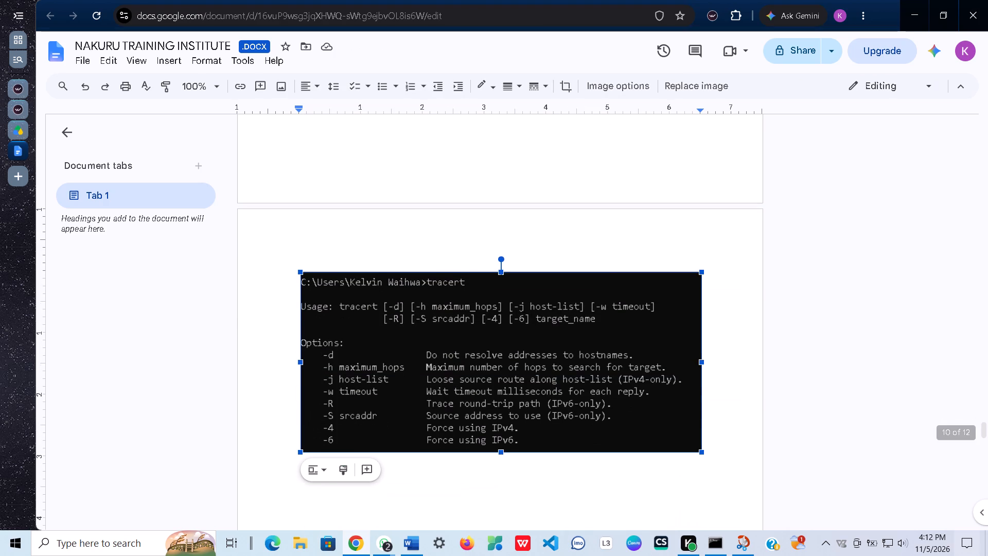
scroll(397, 165, "up", 3)
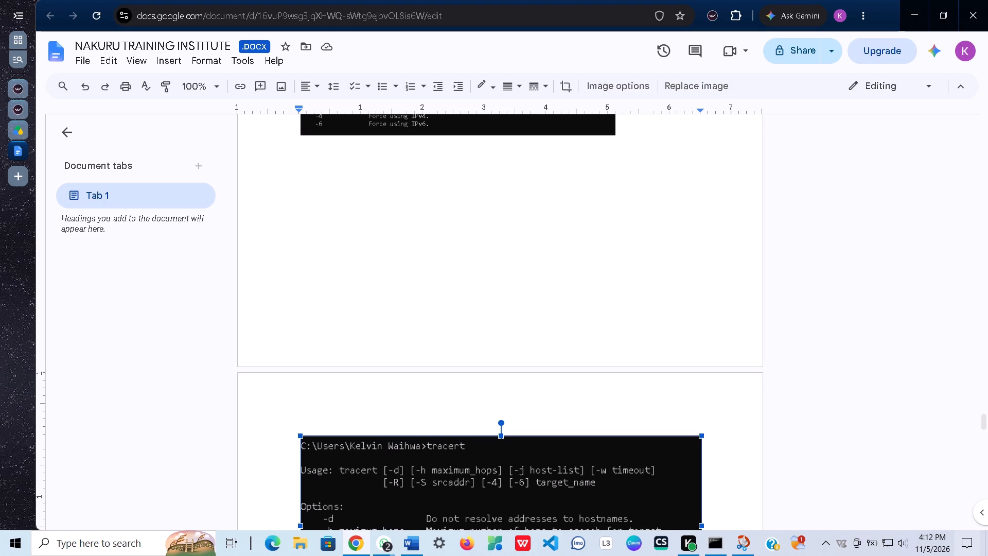
left_click(308, 273)
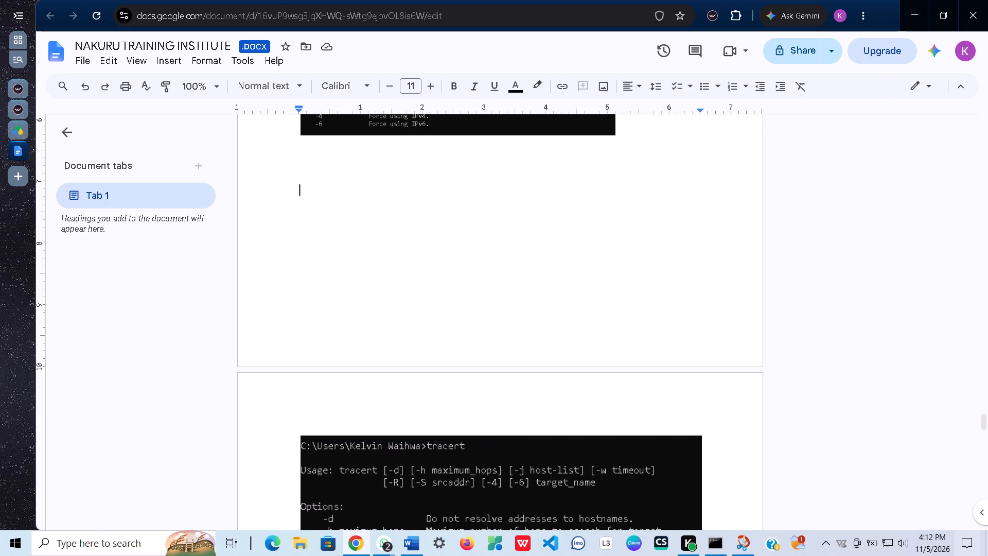
key("Return")
key("Return")
key("Return")
key("Return")
key("Return")
key("Return")
key("Return")
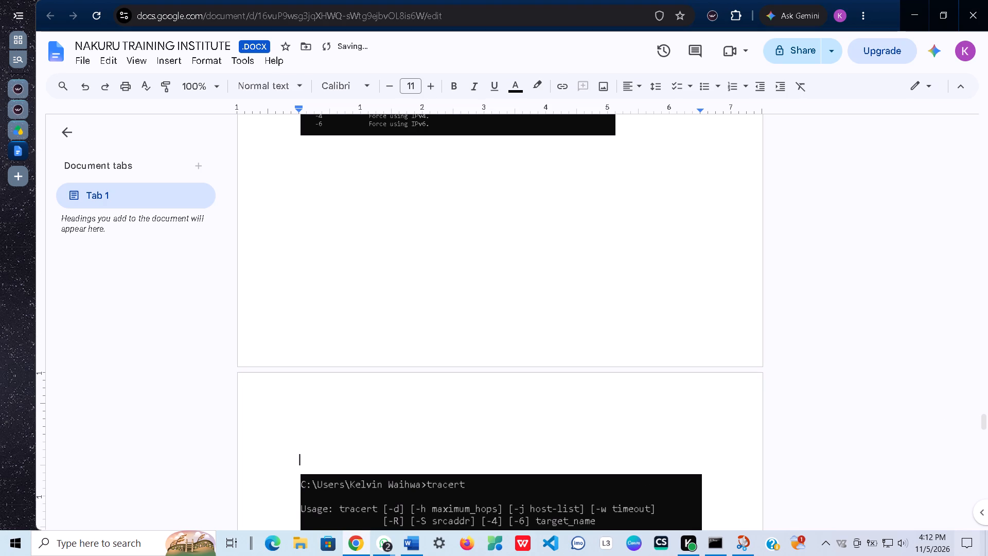
type("tracert")
Make the "tracert" label above the tracert picture bold.
left_click_drag(308, 273, 281, 272)
left_click_drag(281, 272, 277, 272)
left_click_drag(330, 458, 324, 458)
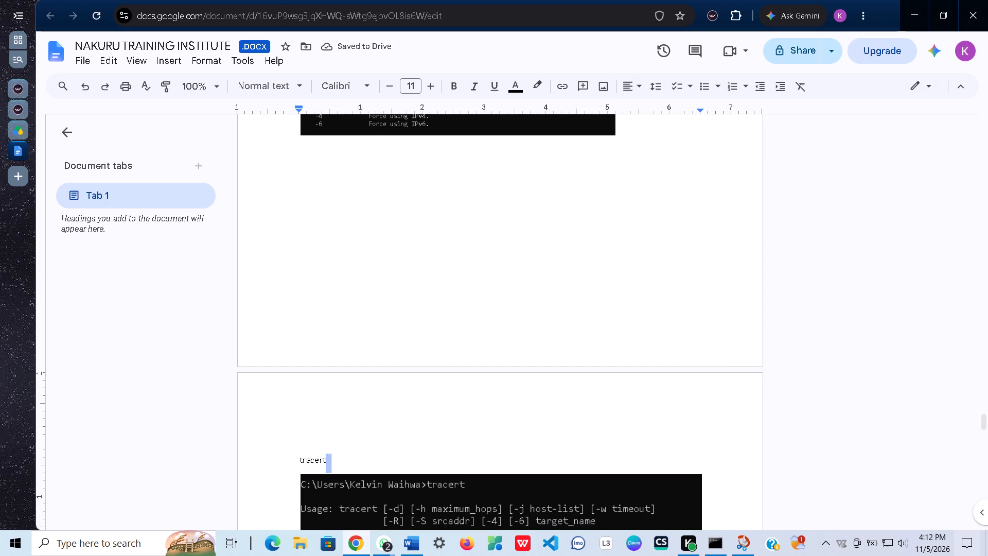
left_click_drag(324, 458, 296, 458)
key("ctrl+b")
Insert the picture 13 d from the Pictures folder on a blank line between the tracert picture and the Section C heading.
scroll(296, 458, "down", 7)
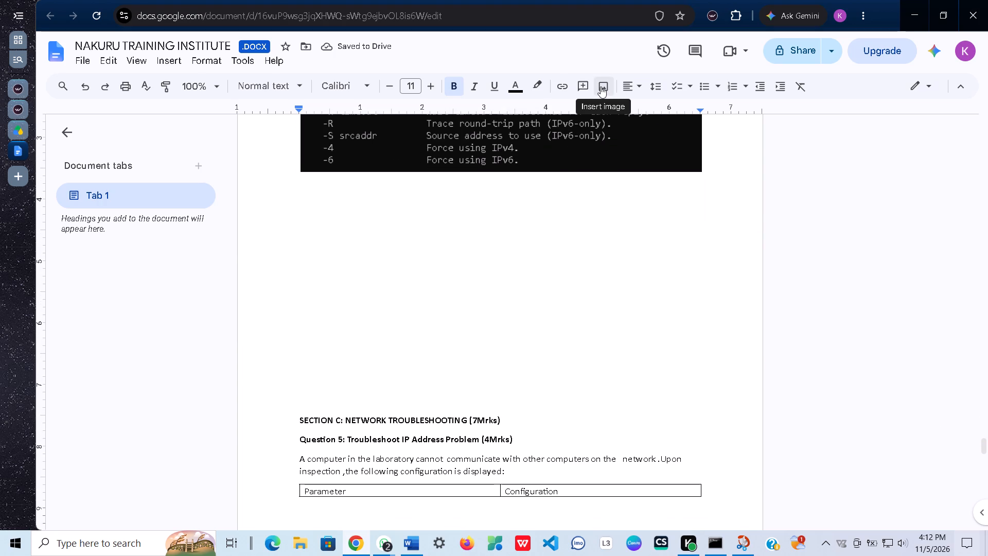
left_click(300, 258)
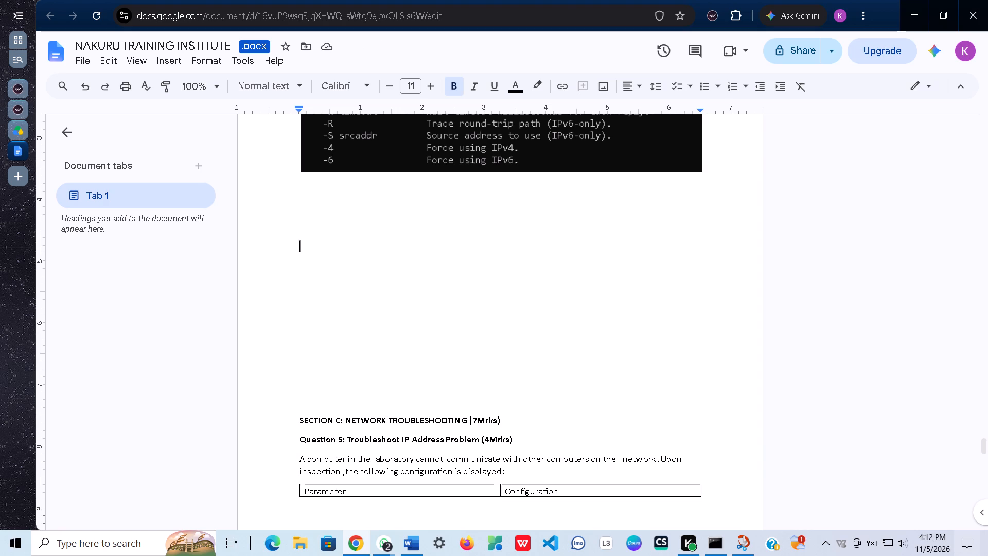
left_click(601, 84)
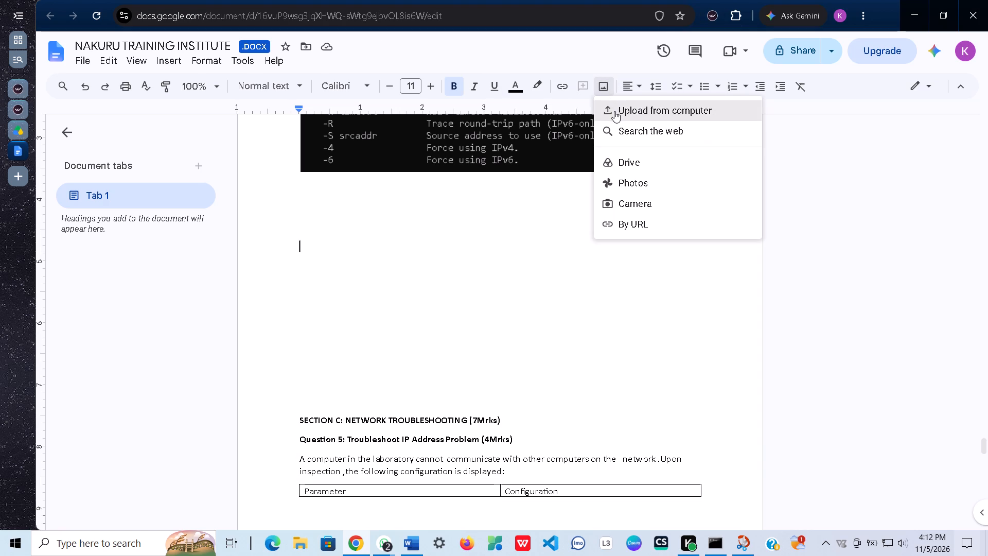
left_click(614, 111)
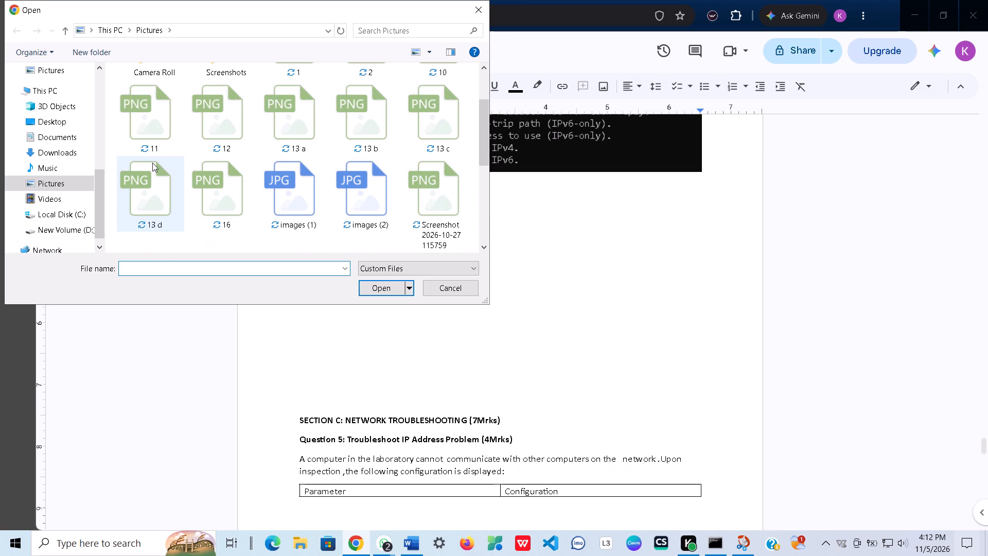
left_click(152, 163)
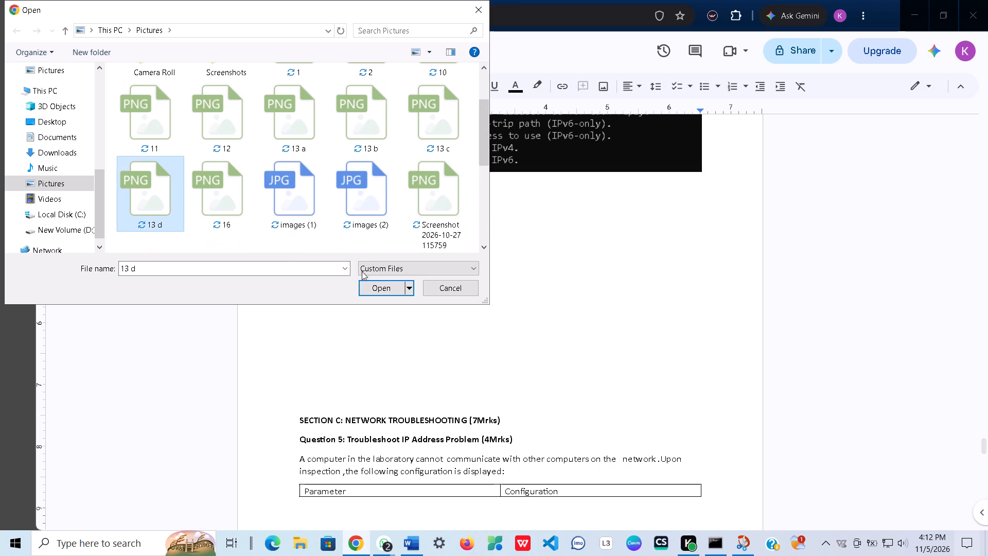
left_click(378, 287)
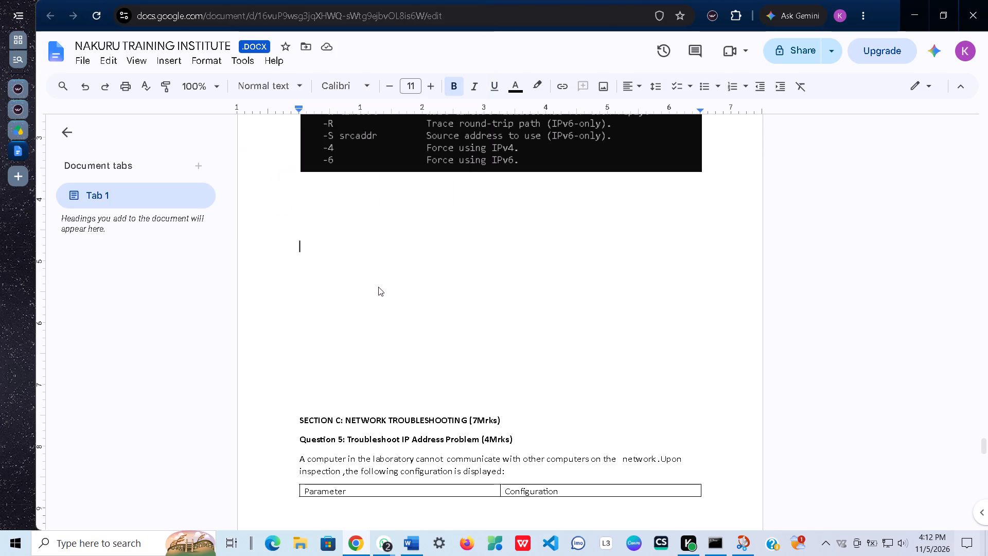
Add the bold label "nslookup" on the blank line directly above the nslookup picture.
left_click(299, 232)
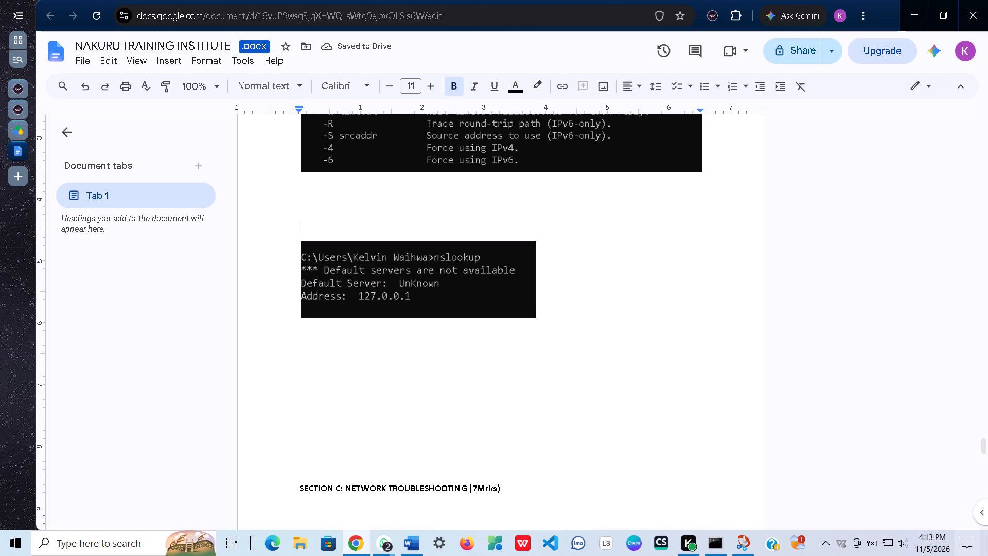
type("nslookup")
left_click(340, 343)
Insert the picture 16 from the Pictures folder on a blank line below task 16 about executing ipconfig/all.
scroll(340, 343, "down", 5)
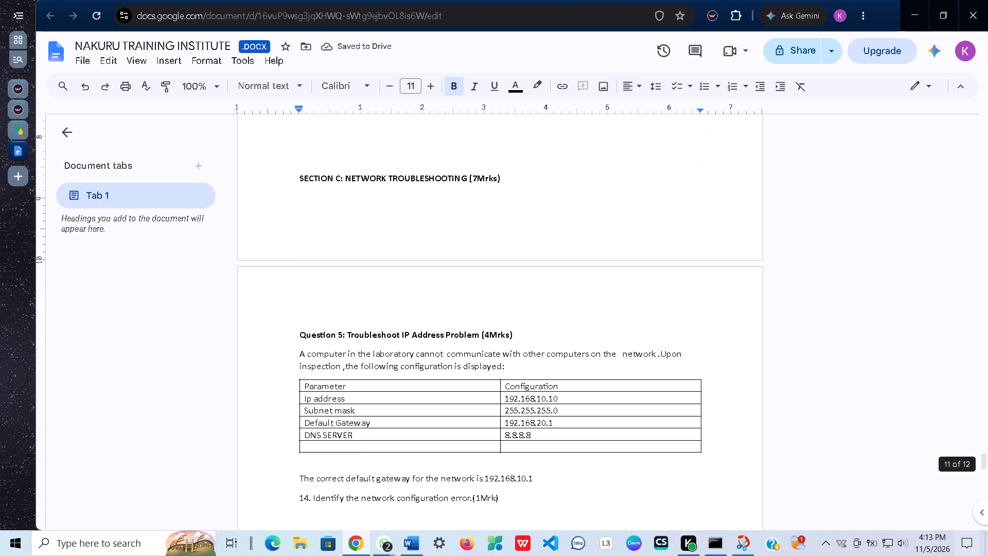
scroll(340, 343, "down", 4)
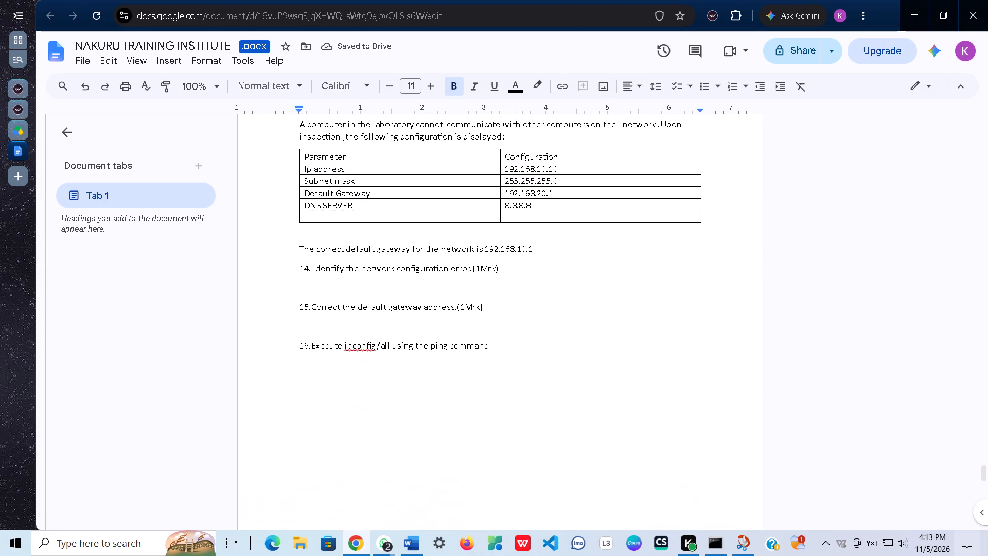
scroll(340, 335, "down", 1)
left_click(311, 371)
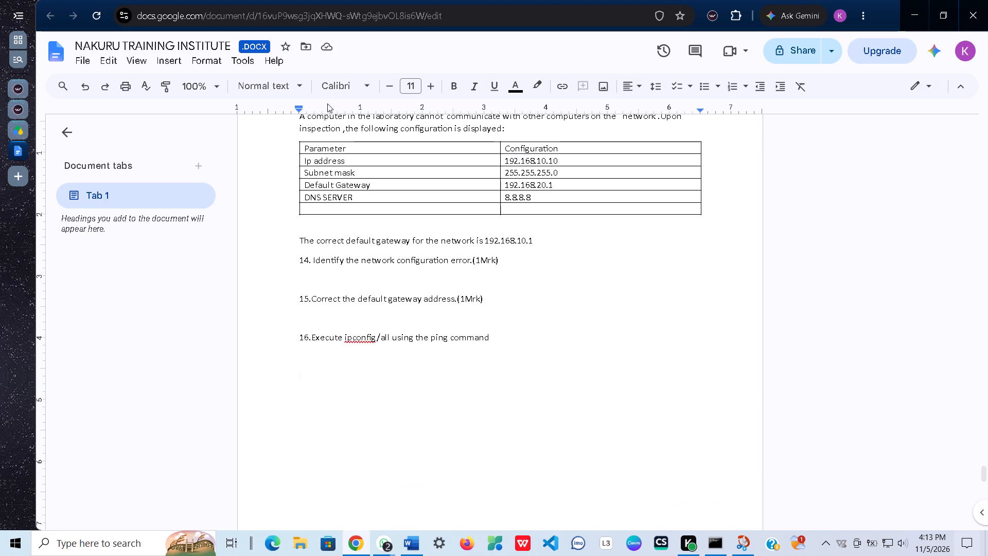
left_click(612, 85)
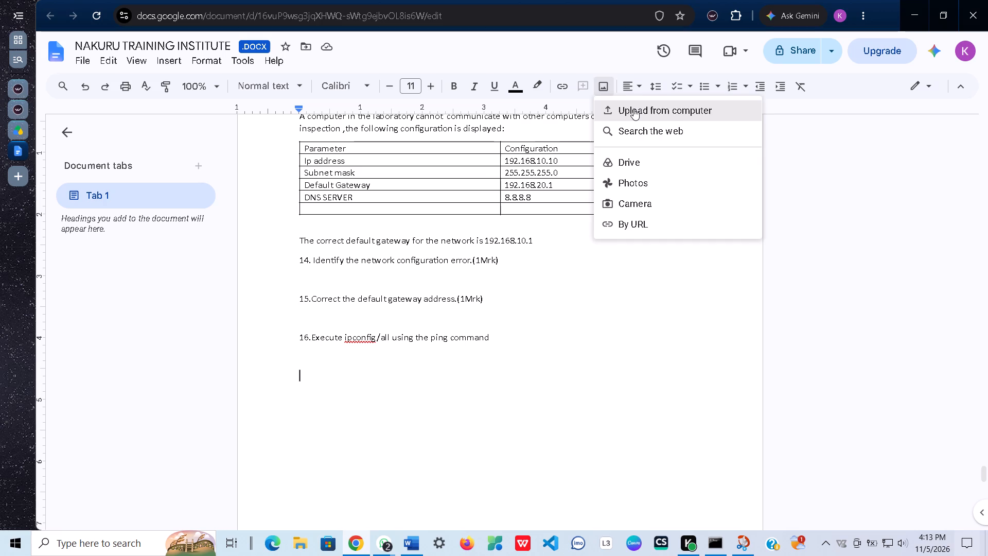
left_click(633, 109)
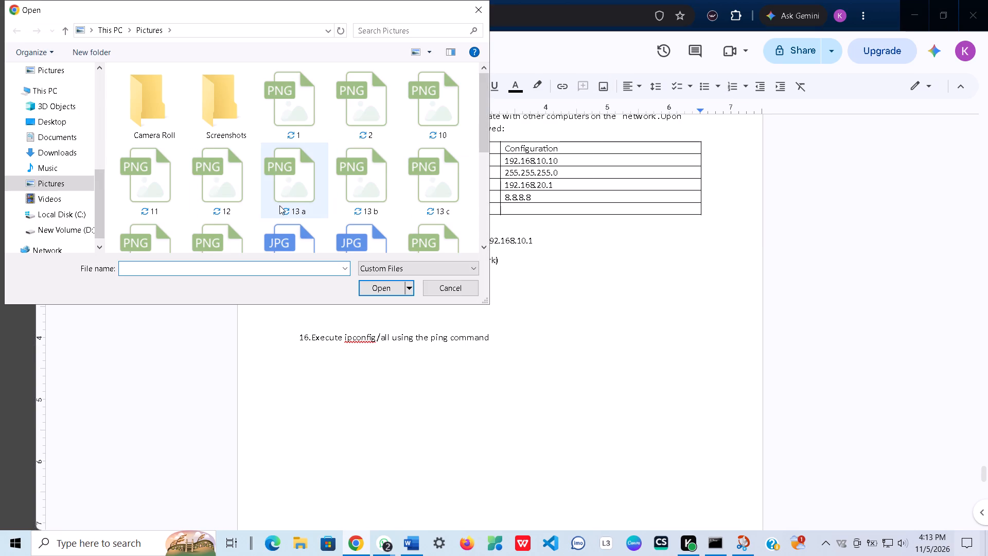
left_click(225, 203)
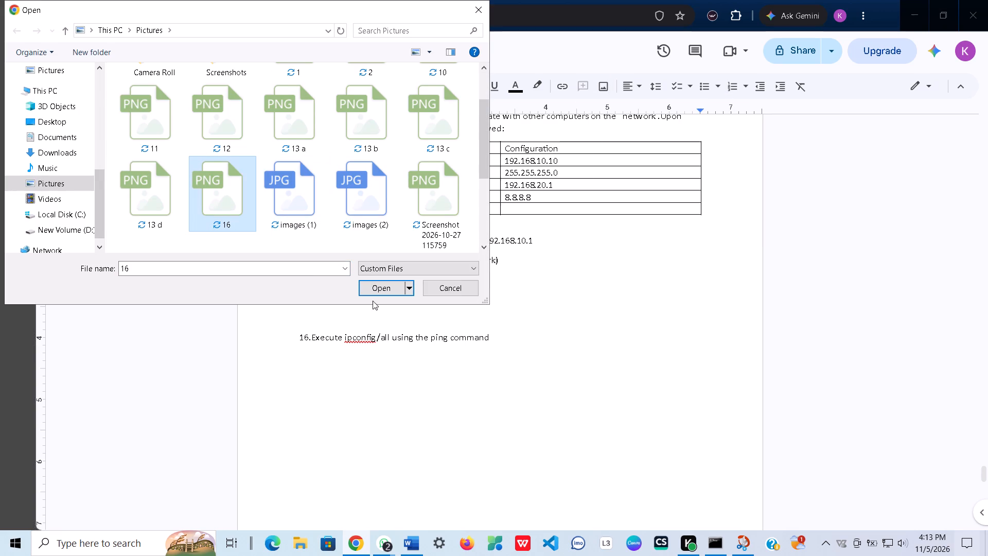
left_click(380, 293)
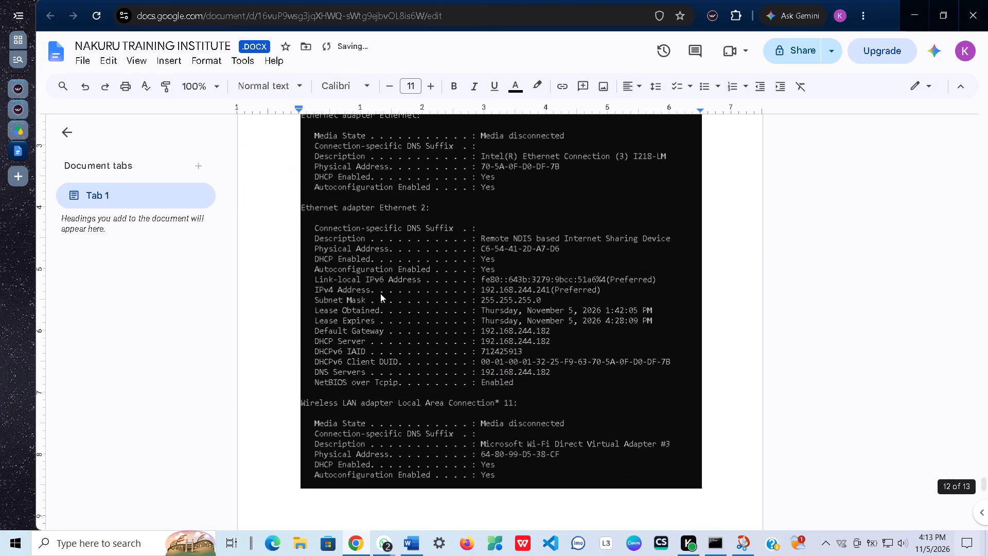
Save the exam document.
scroll(380, 293, "up", 1)
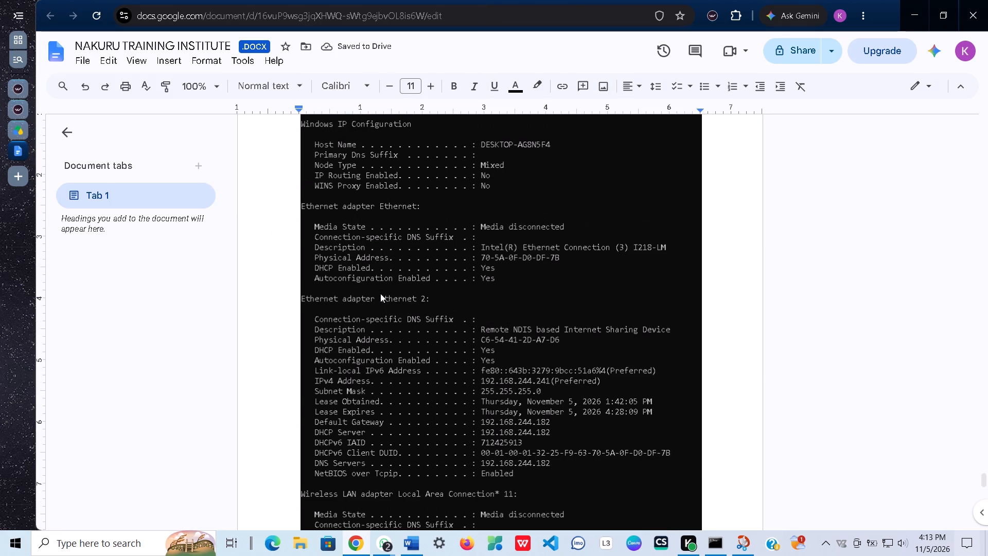
key("ctrl+s")
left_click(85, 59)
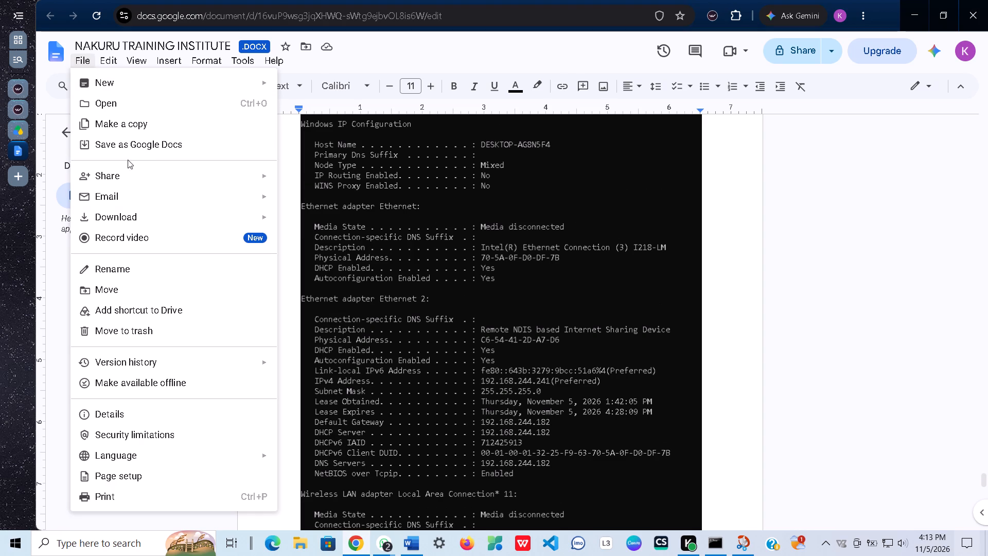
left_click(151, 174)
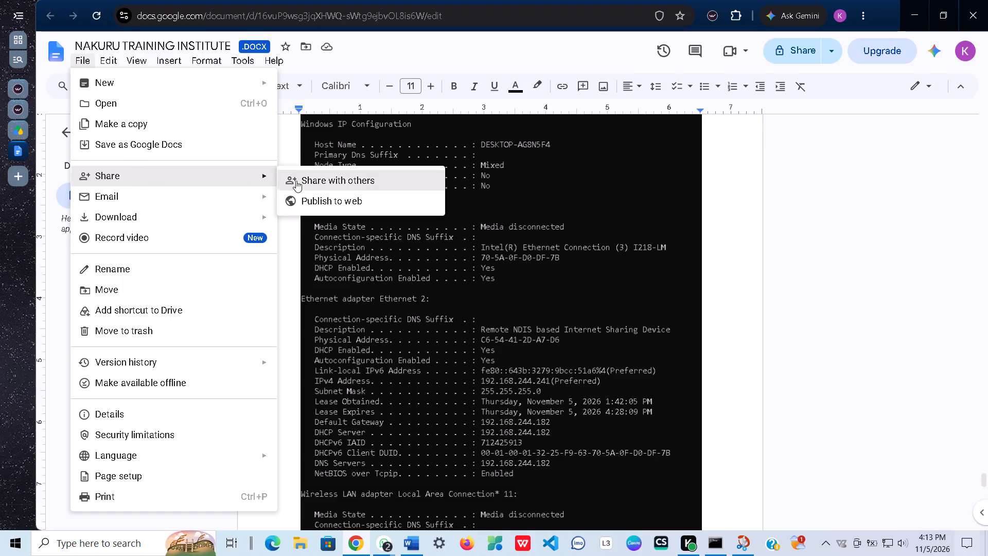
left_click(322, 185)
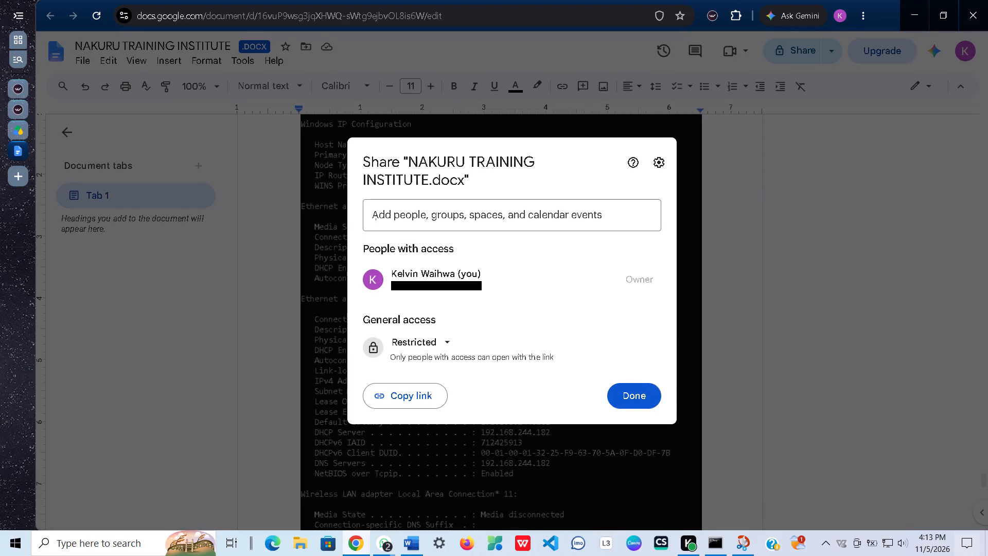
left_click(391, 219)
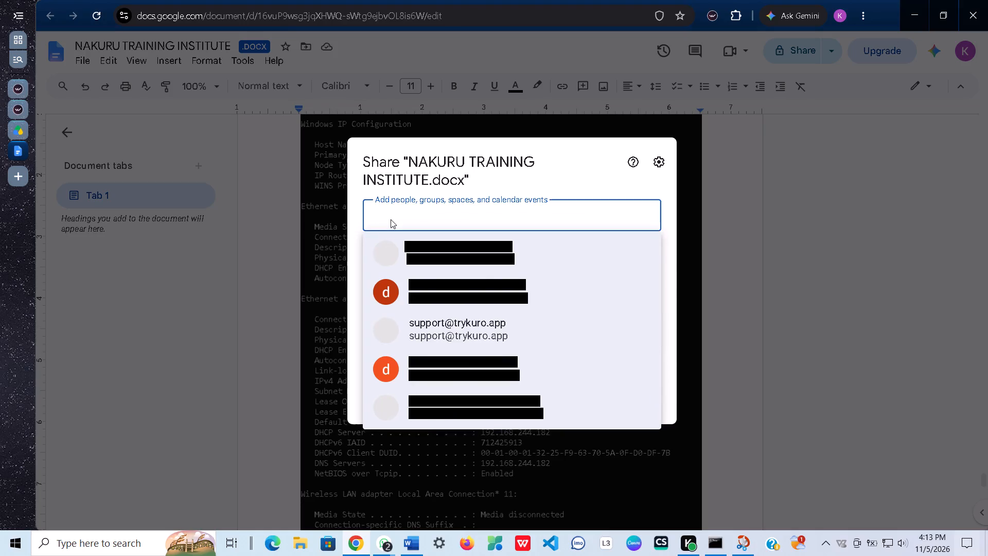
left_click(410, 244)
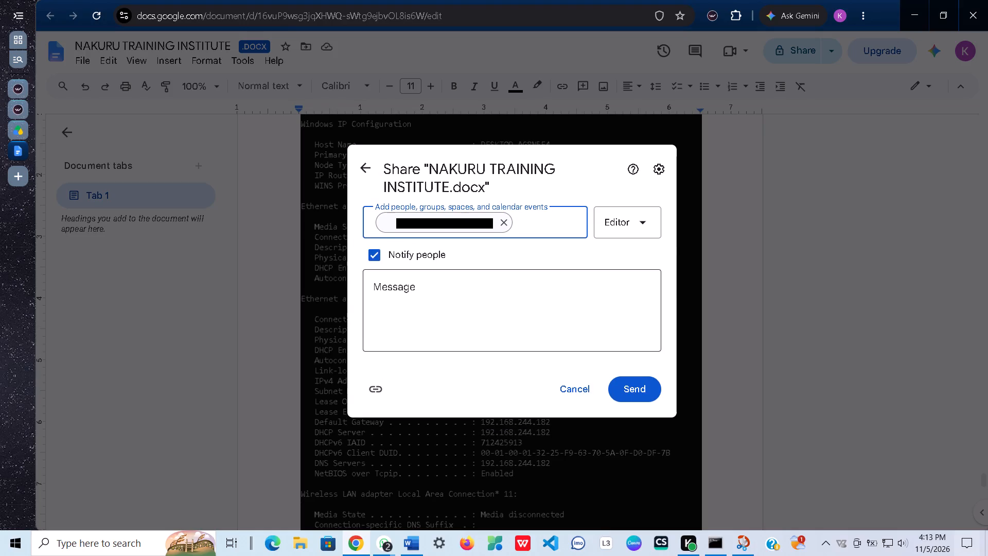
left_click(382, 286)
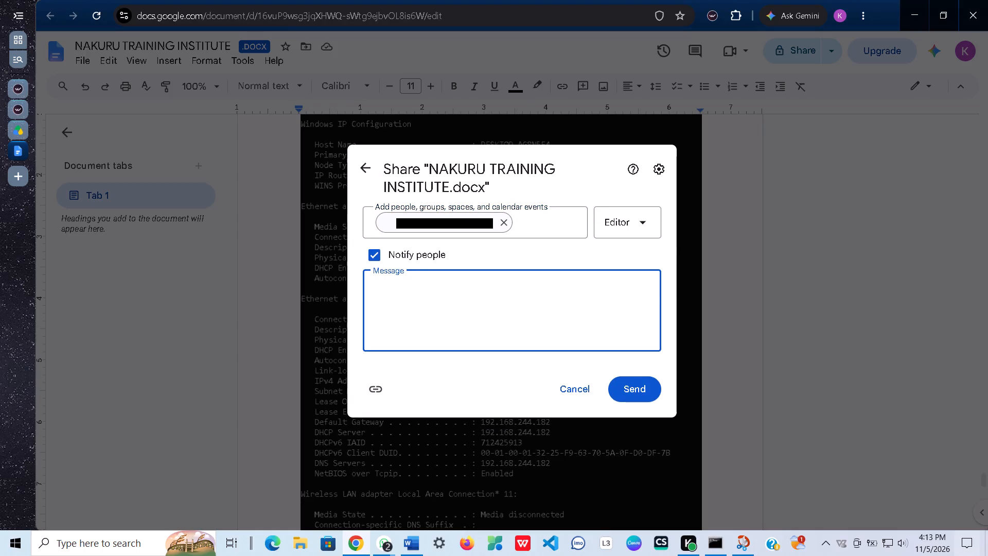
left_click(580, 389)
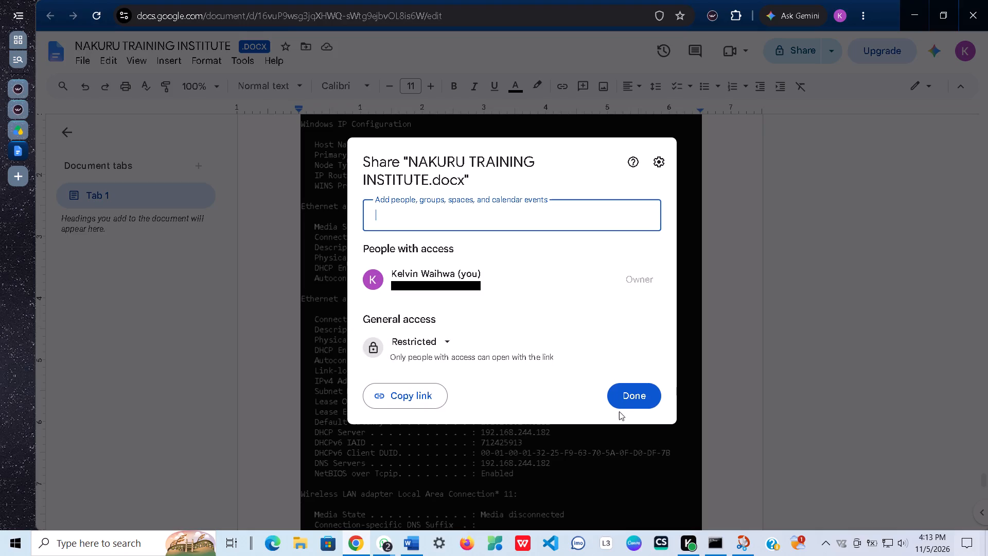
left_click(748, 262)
Review the exam document's answers and pictures from the ipconfig/all picture back up to the title page.
scroll(464, 167, "up", 2)
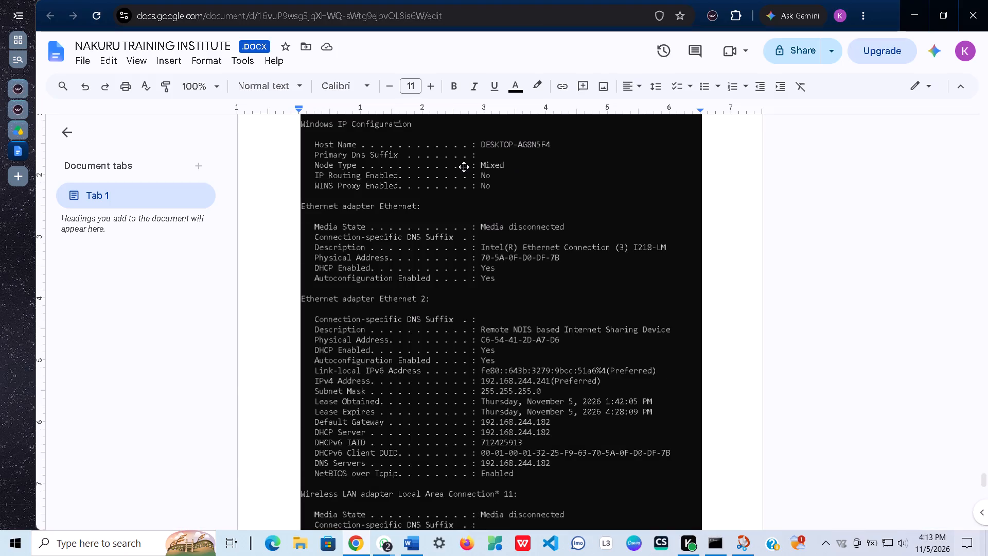
scroll(464, 167, "up", 20)
scroll(464, 167, "up", 14)
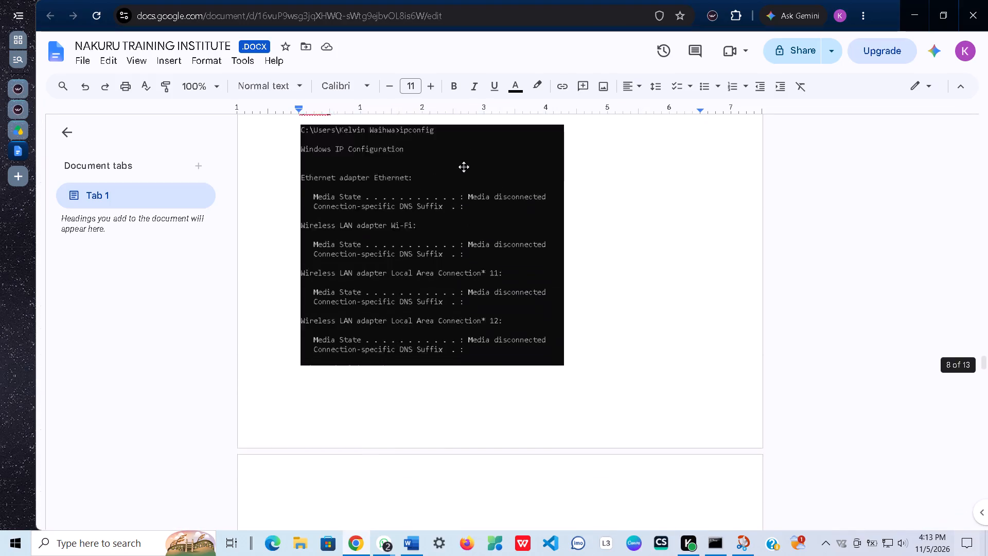
scroll(464, 167, "up", 20)
scroll(464, 167, "up", 13)
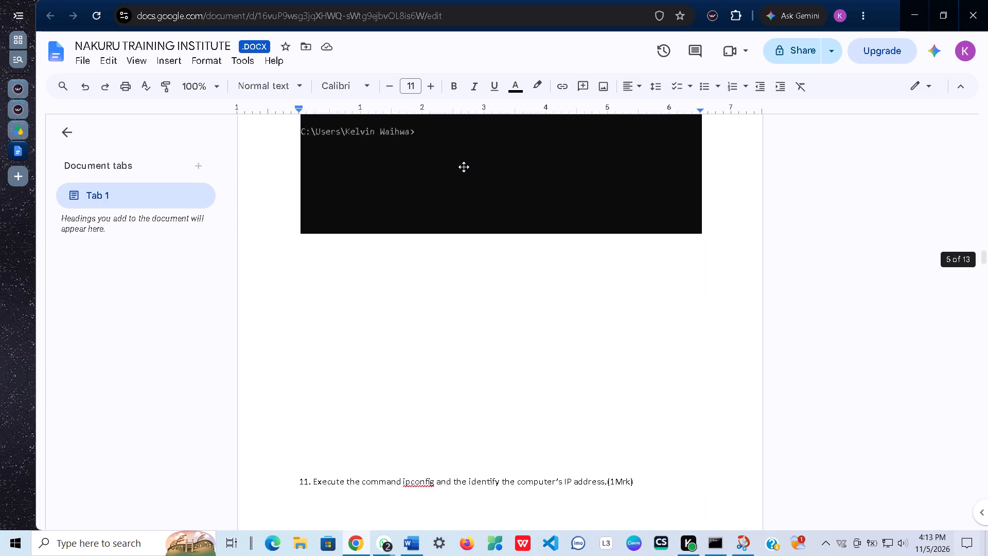
scroll(464, 167, "up", 20)
scroll(464, 167, "up", 3)
scroll(464, 167, "down", 5)
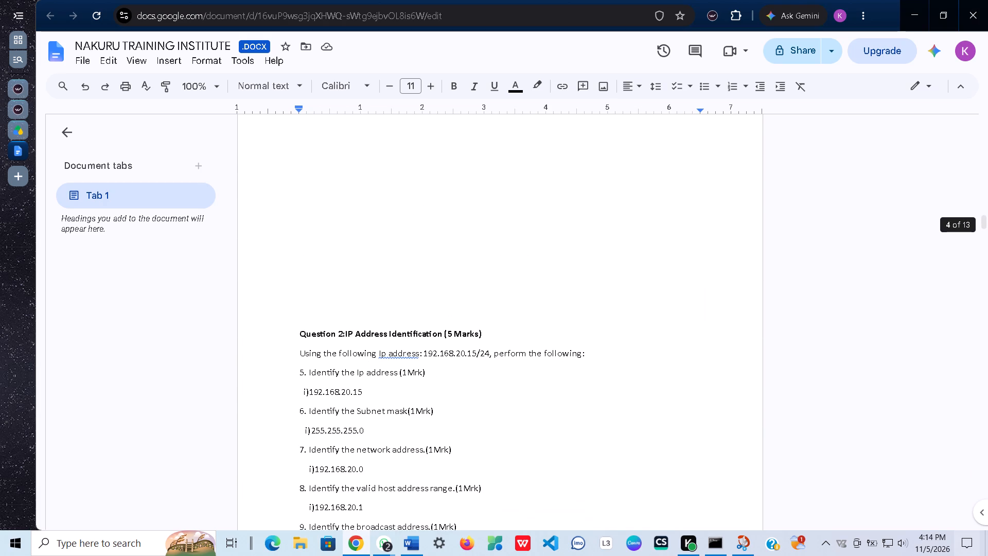
scroll(464, 167, "down", 1)
scroll(464, 167, "up", 9)
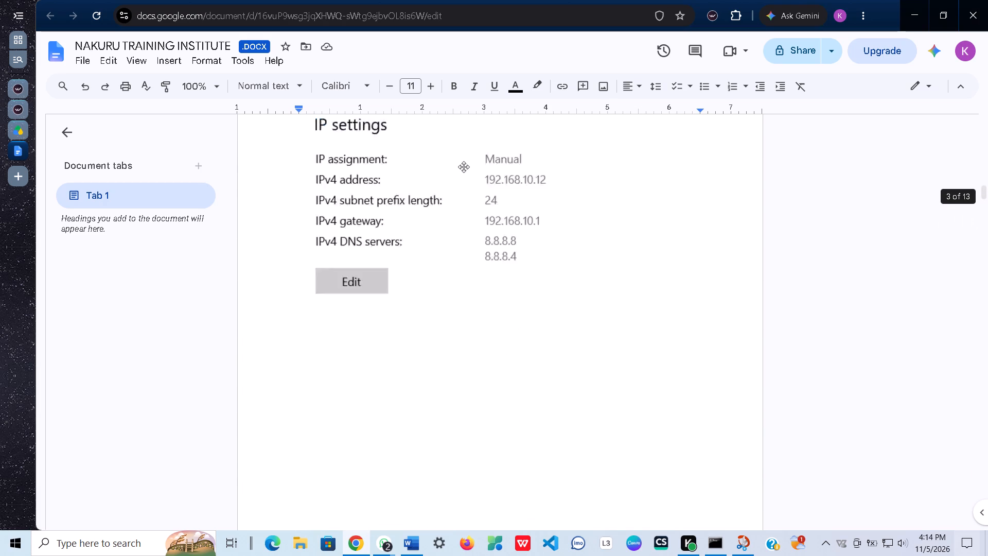
scroll(464, 167, "up", 18)
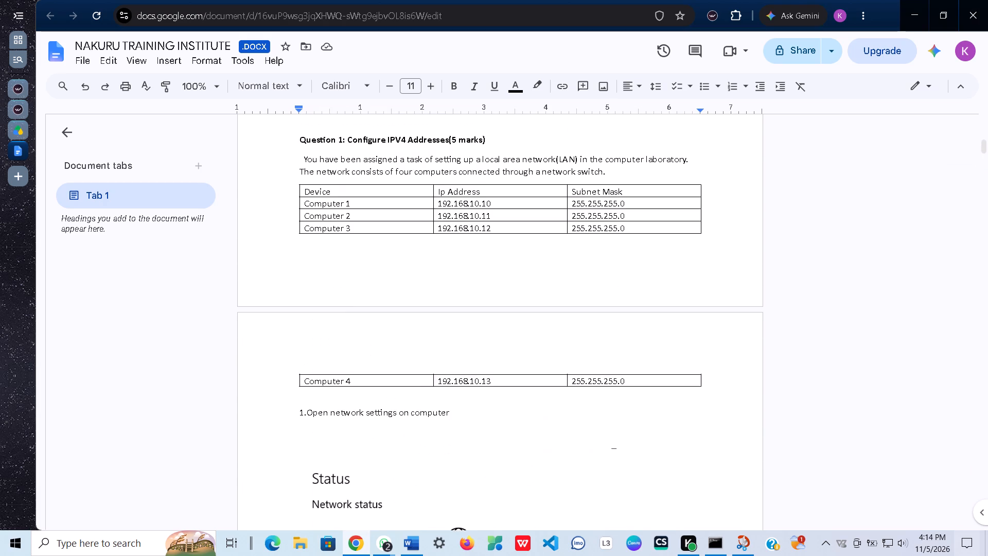
scroll(464, 167, "up", 8)
scroll(464, 167, "down", 2)
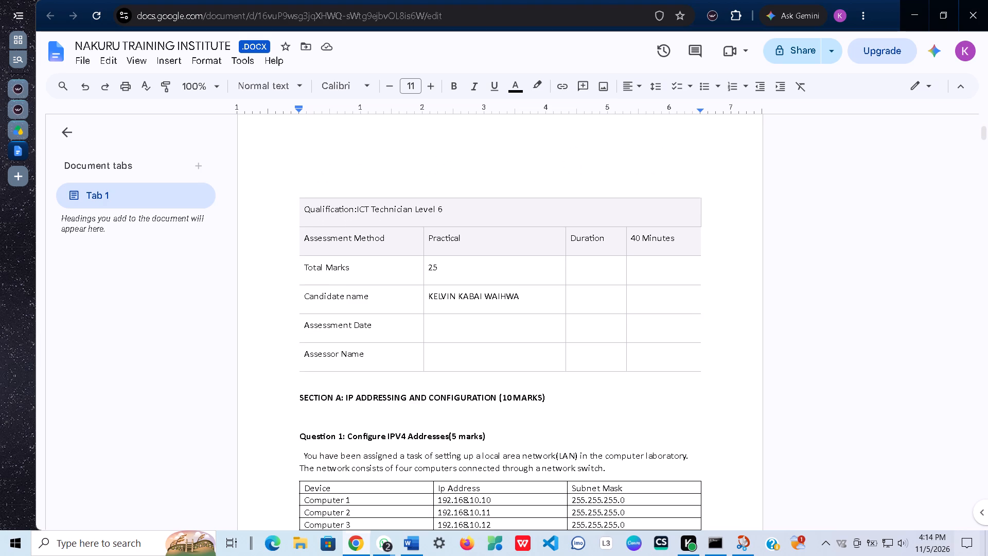
scroll(464, 167, "down", 1)
scroll(464, 167, "up", 4)
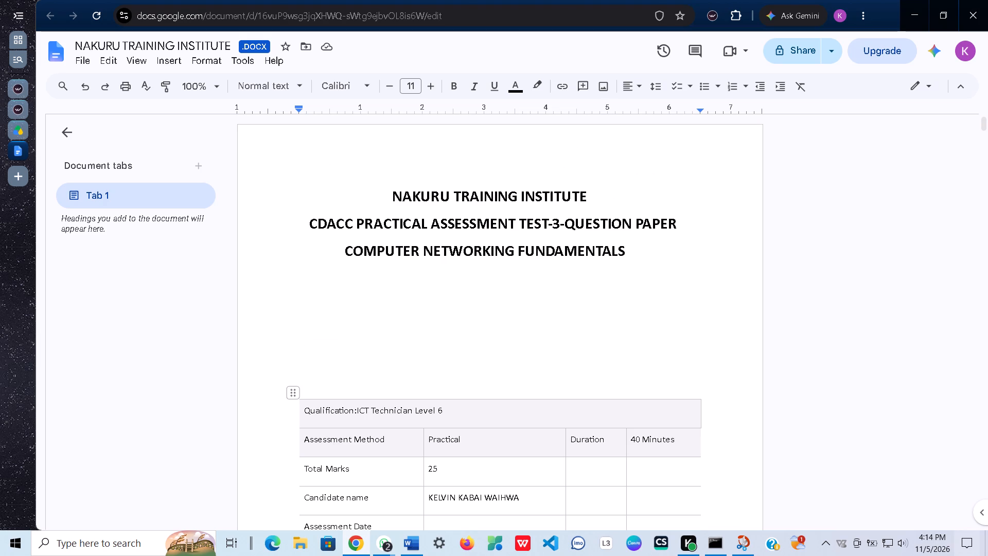
Delete the blank lines between the COMPUTER NETWORKING FUNDAMENTALS title and the Qualification table on the first page.
left_click(279, 391)
key("BackSpace")
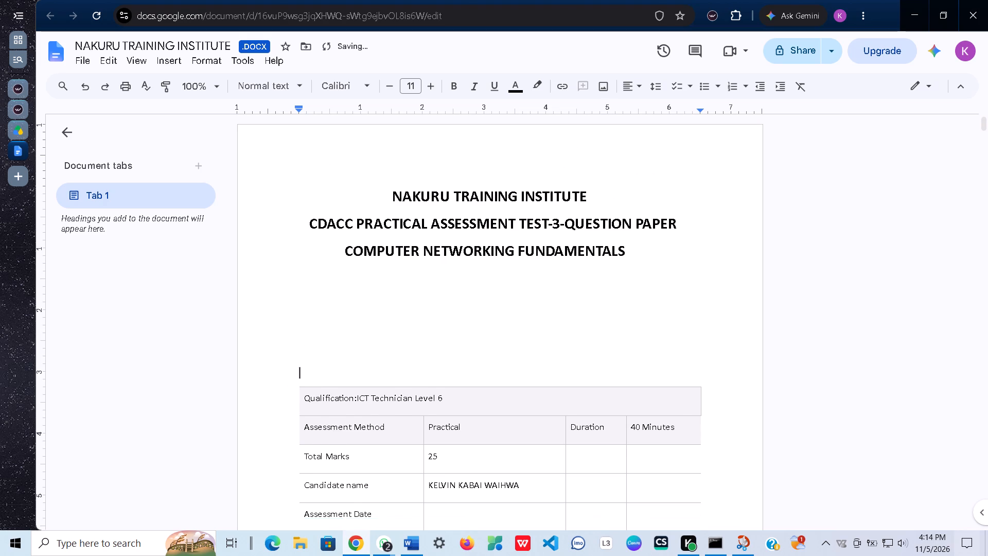
key("BackSpace")
key("BackSpace")
key("BackSpace")
key("BackSpace")
key("BackSpace")
key("BackSpace")
key("BackSpace")
key("BackSpace")
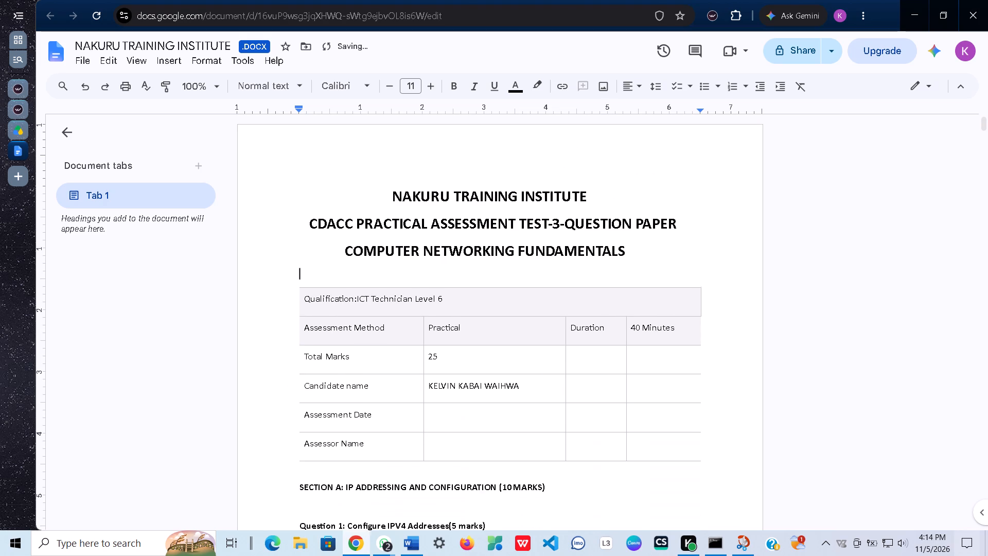
key("BackSpace")
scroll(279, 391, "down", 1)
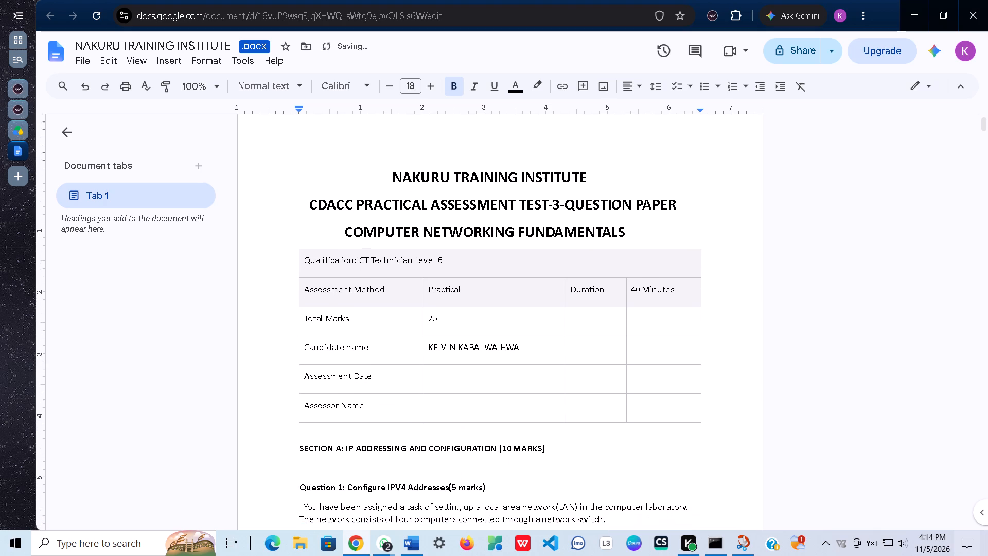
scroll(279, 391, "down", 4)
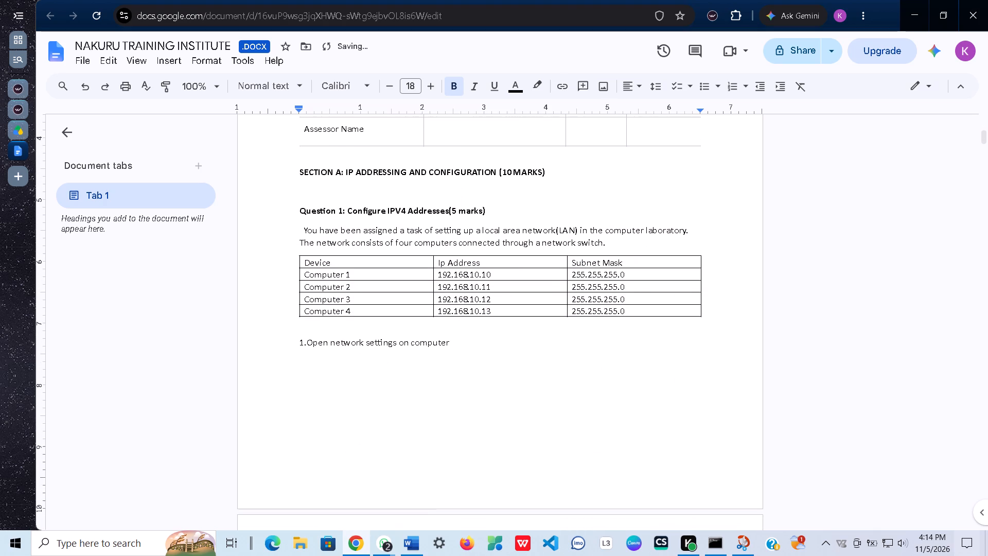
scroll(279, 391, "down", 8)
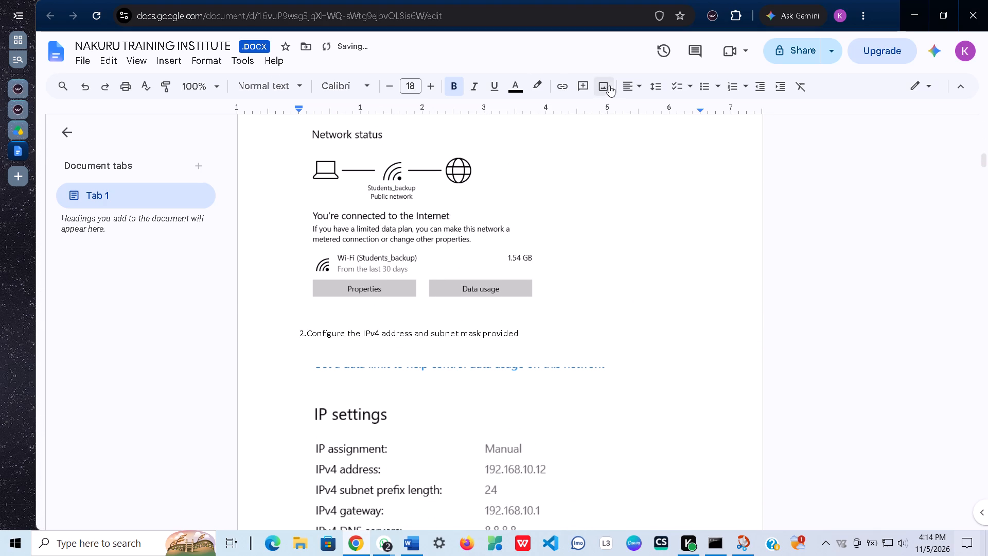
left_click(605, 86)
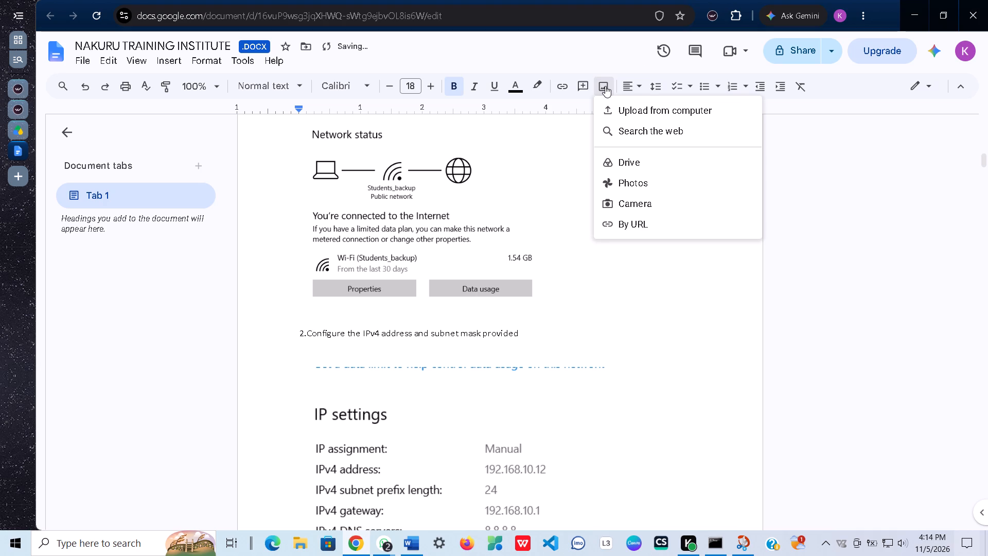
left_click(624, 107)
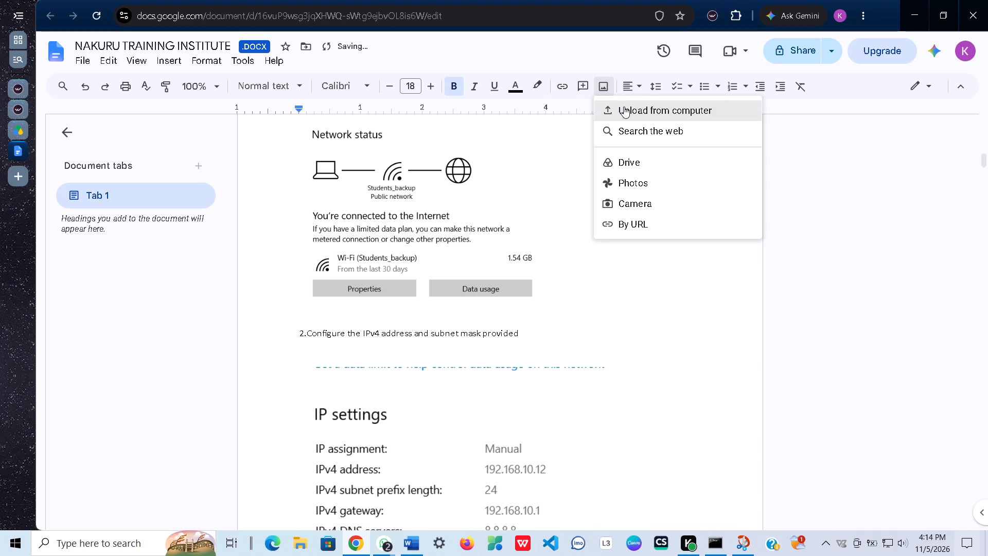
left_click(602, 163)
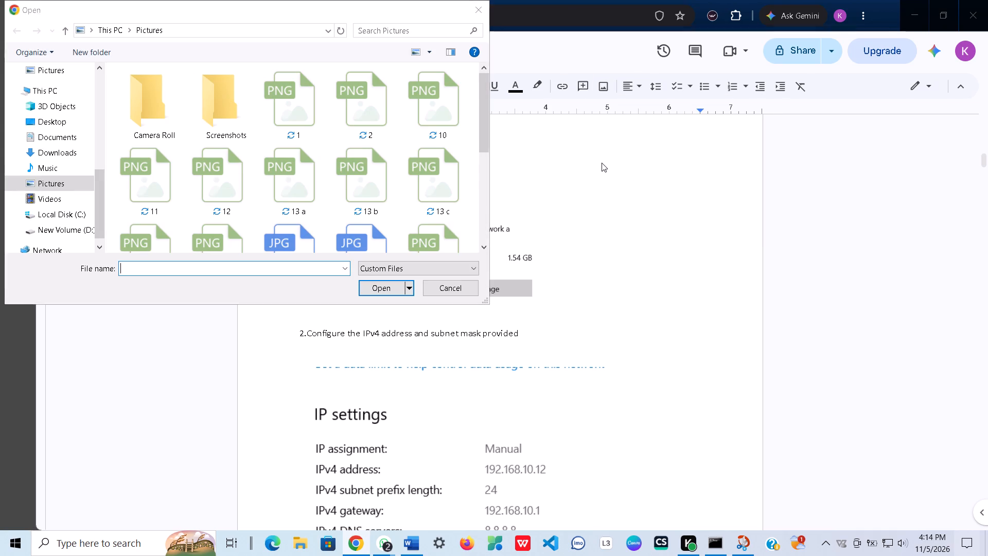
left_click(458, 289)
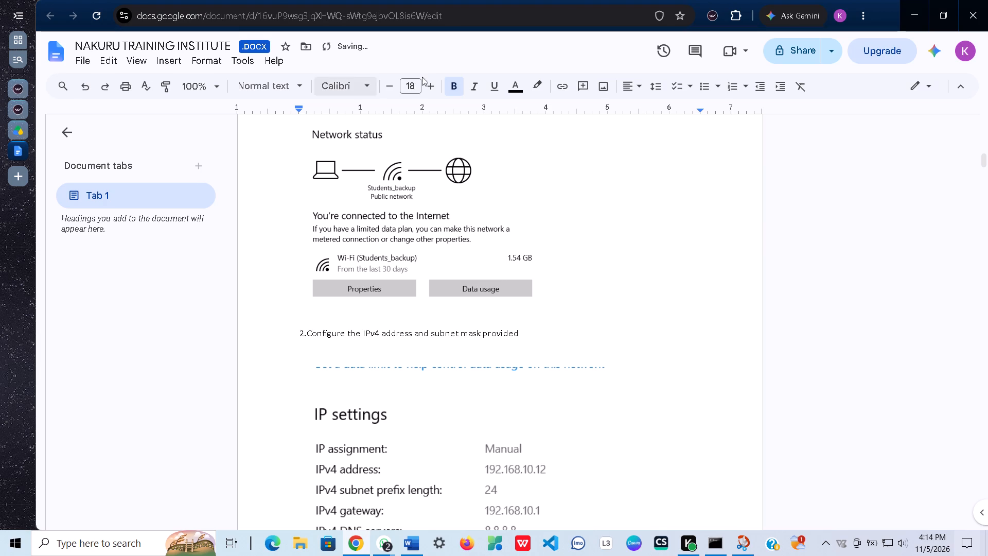
Share the exam document with the first suggested contact as Editor, notifying them with the message "Cat 3".
left_click(803, 49)
left_click(84, 67)
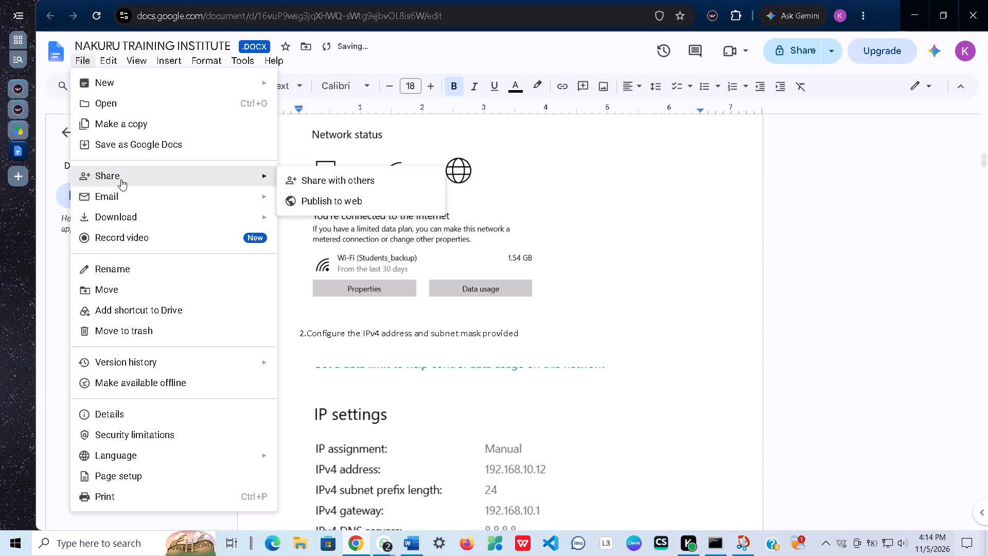
left_click(121, 179)
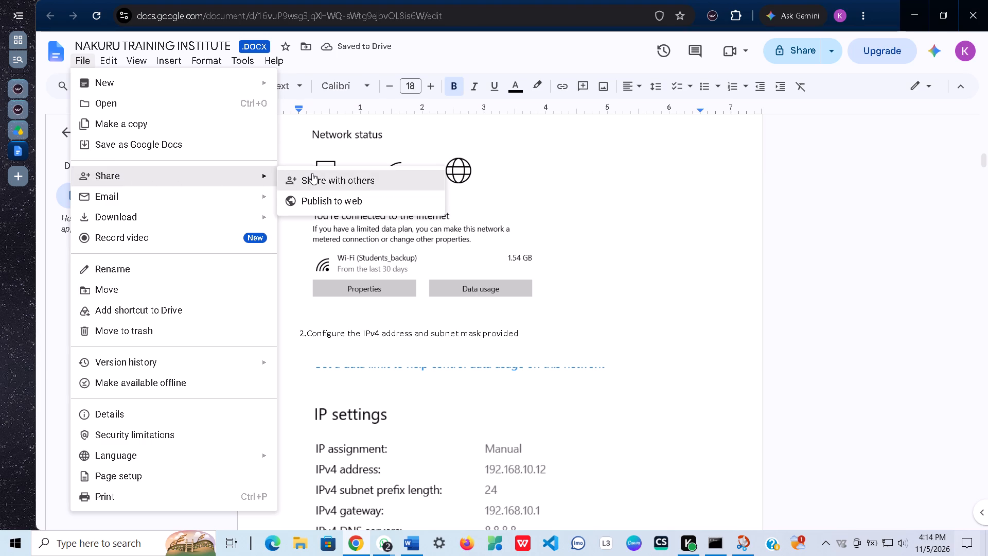
left_click(312, 173)
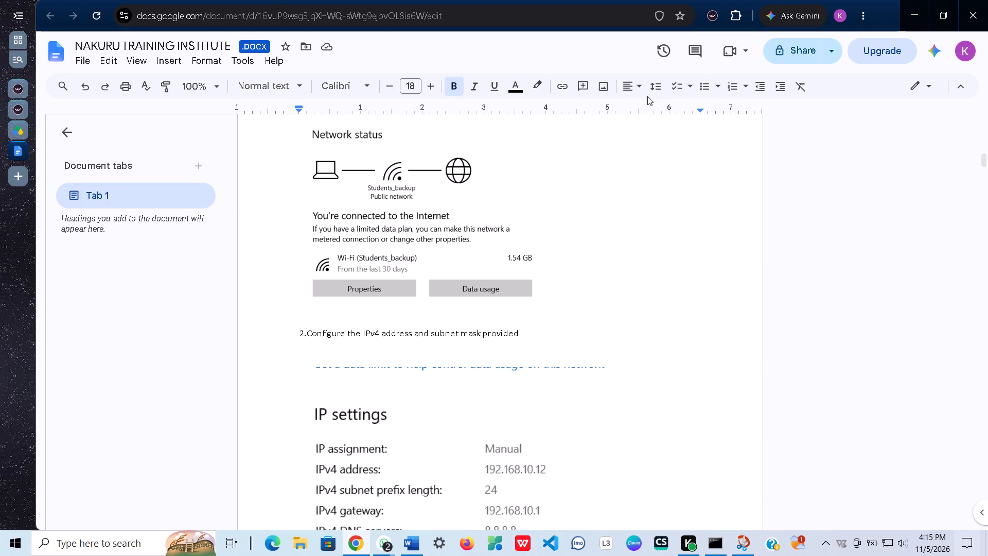
left_click(83, 55)
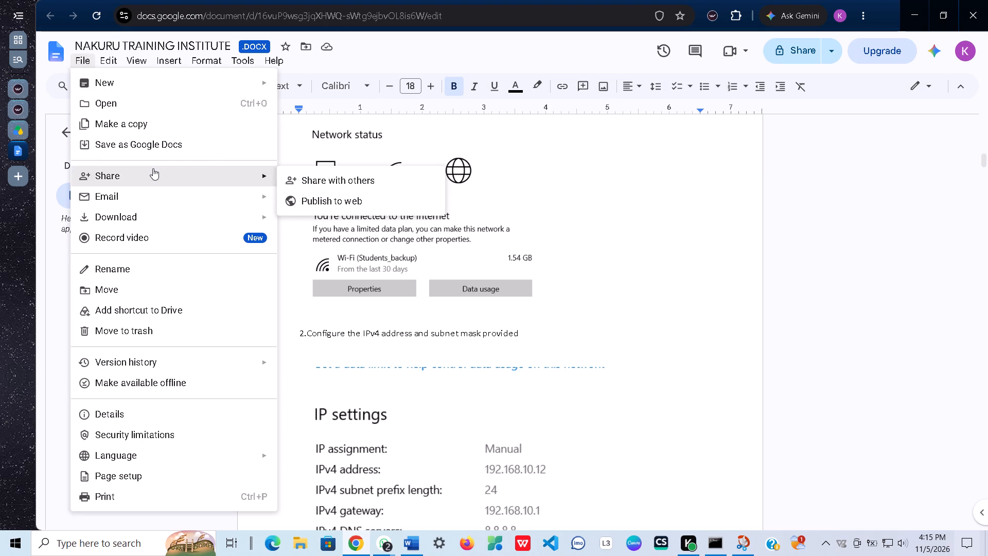
left_click(294, 177)
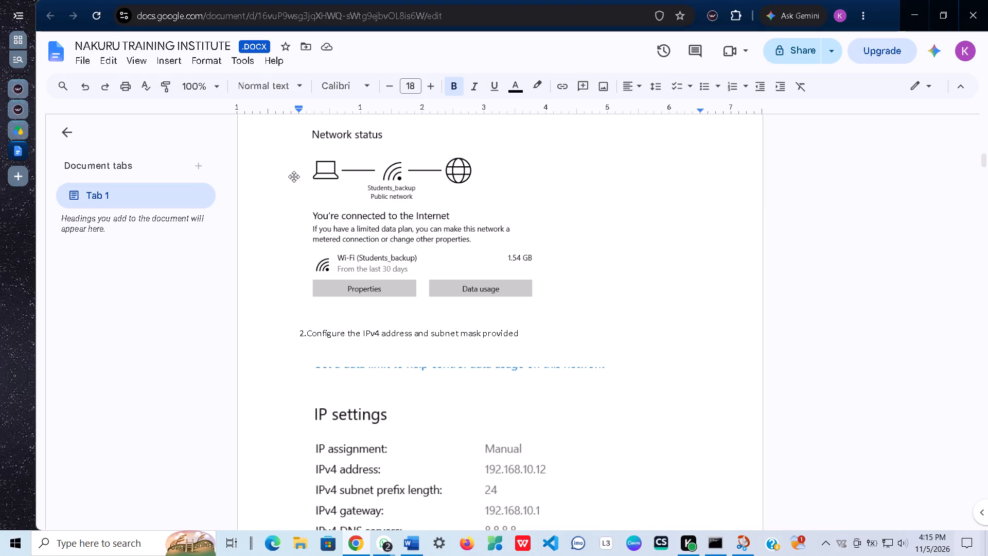
scroll(294, 177, "down", 3)
scroll(294, 177, "up", 5)
scroll(294, 177, "down", 4)
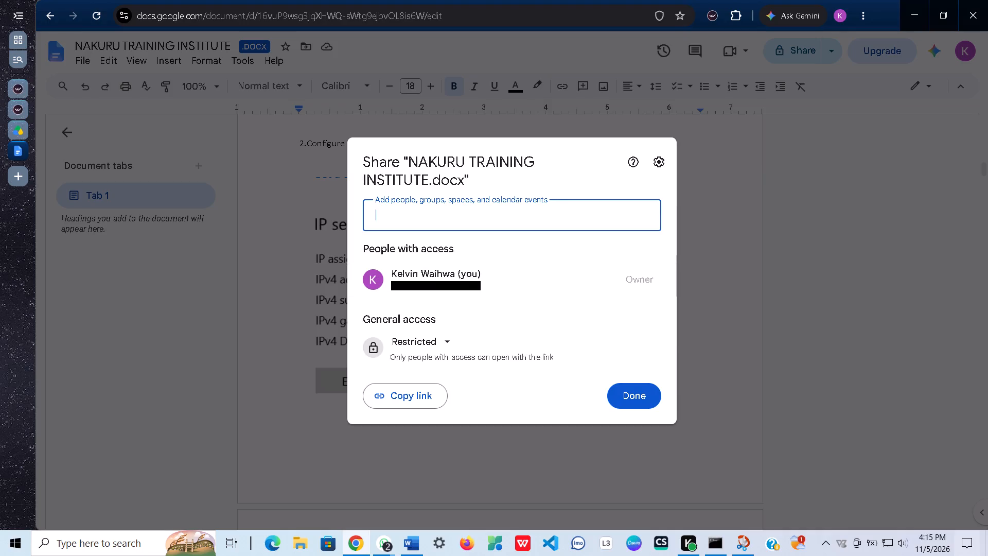
left_click(404, 216)
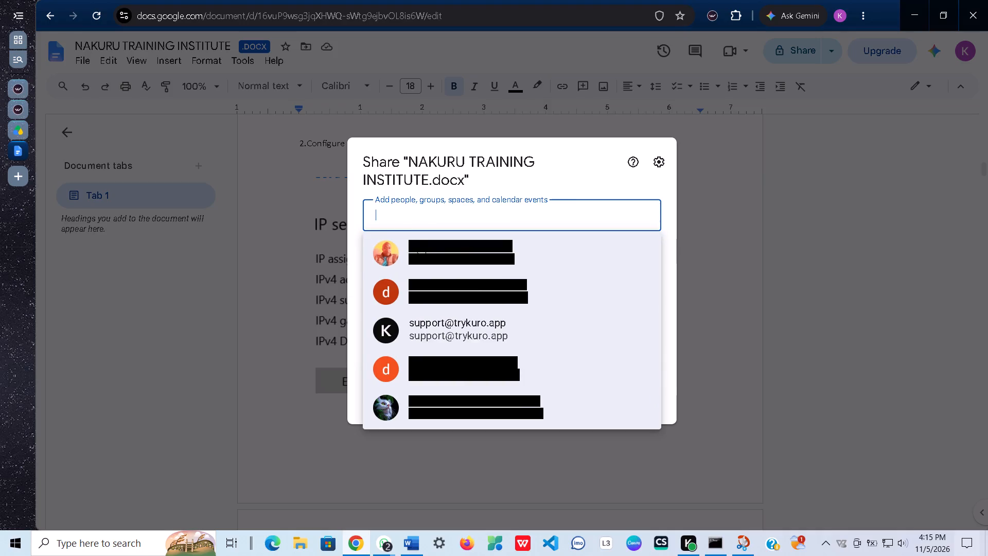
left_click(420, 248)
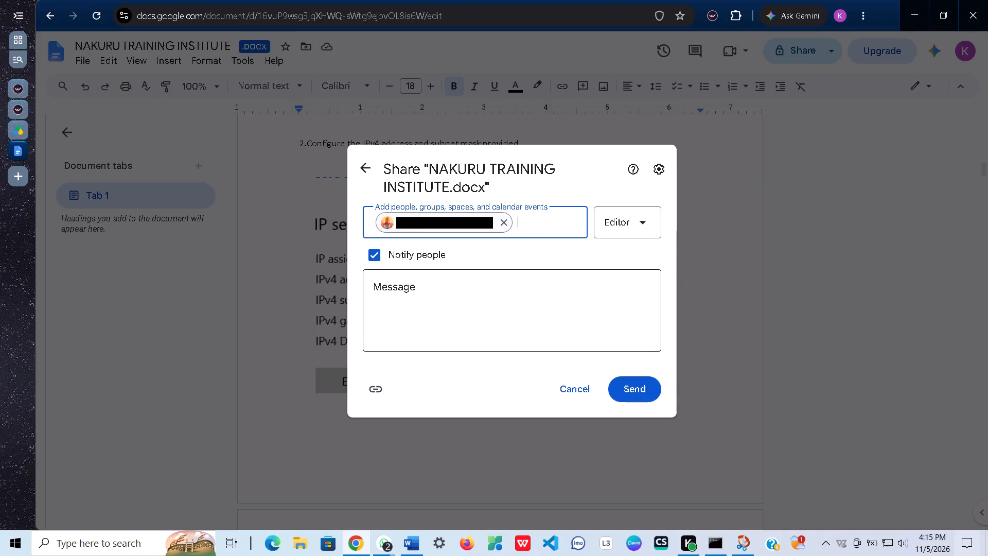
left_click(391, 286)
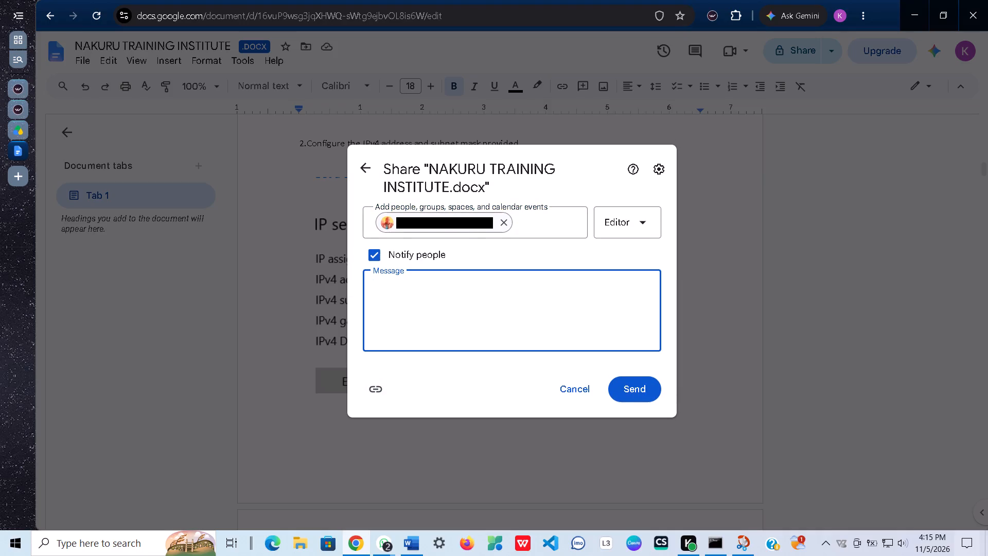
type("at")
key("space")
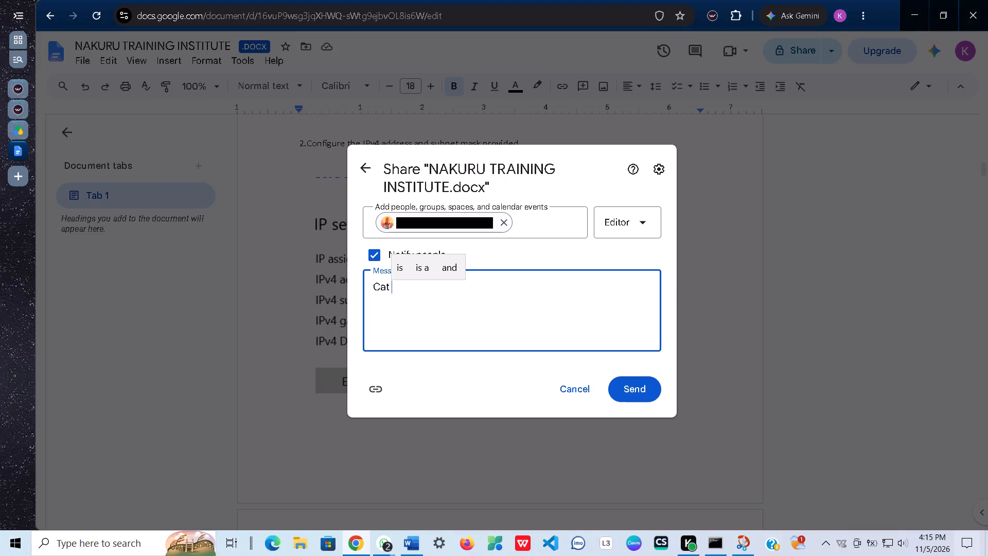
key("3")
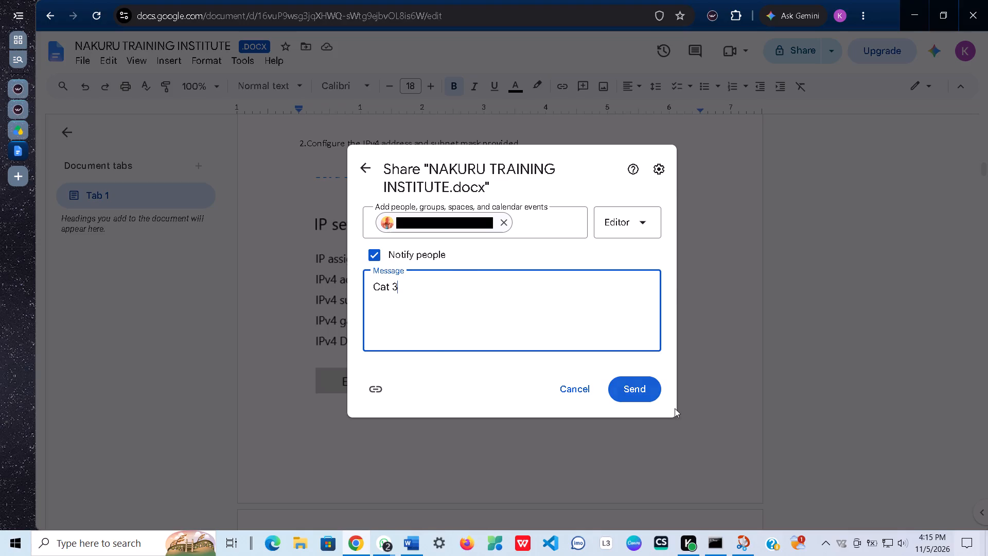
left_click(640, 394)
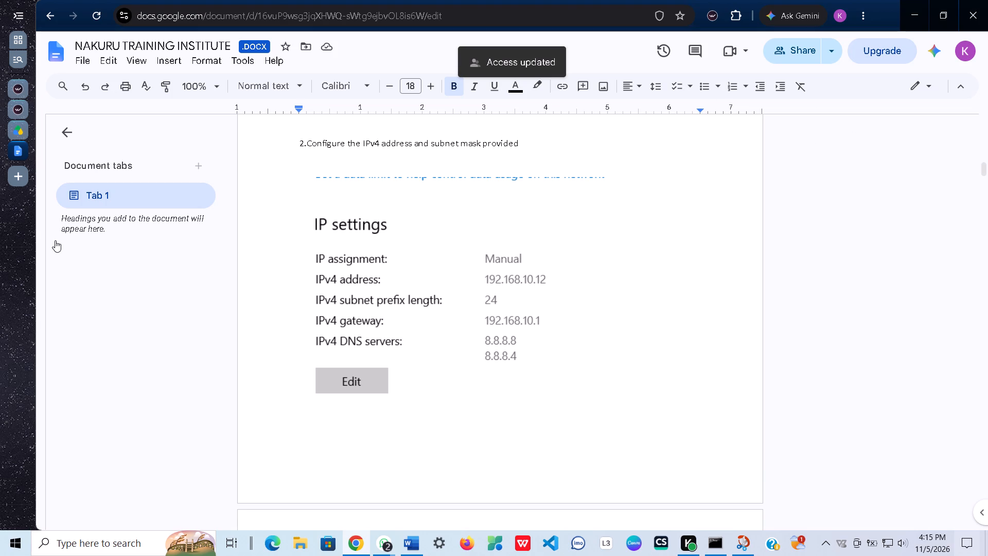
Open a new browser tab.
left_click(25, 176)
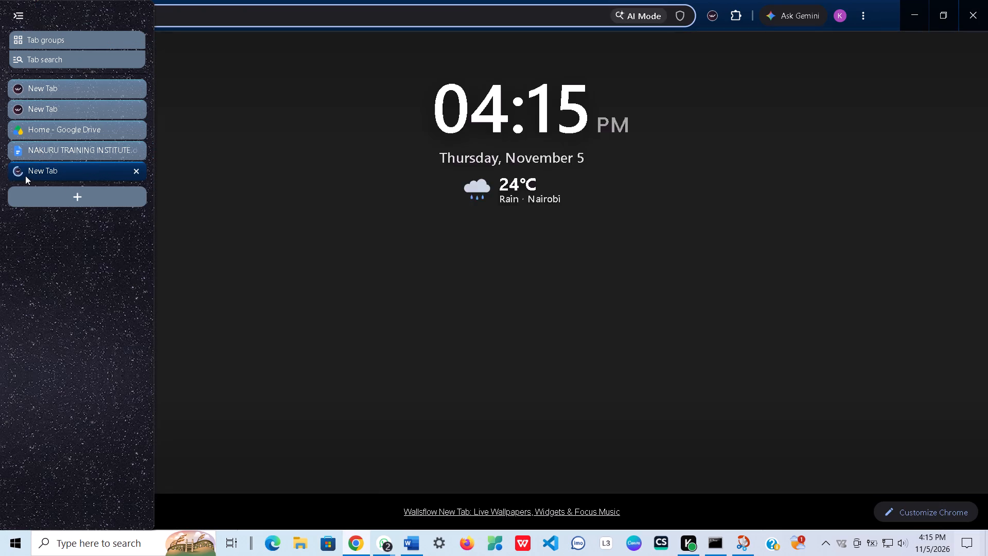